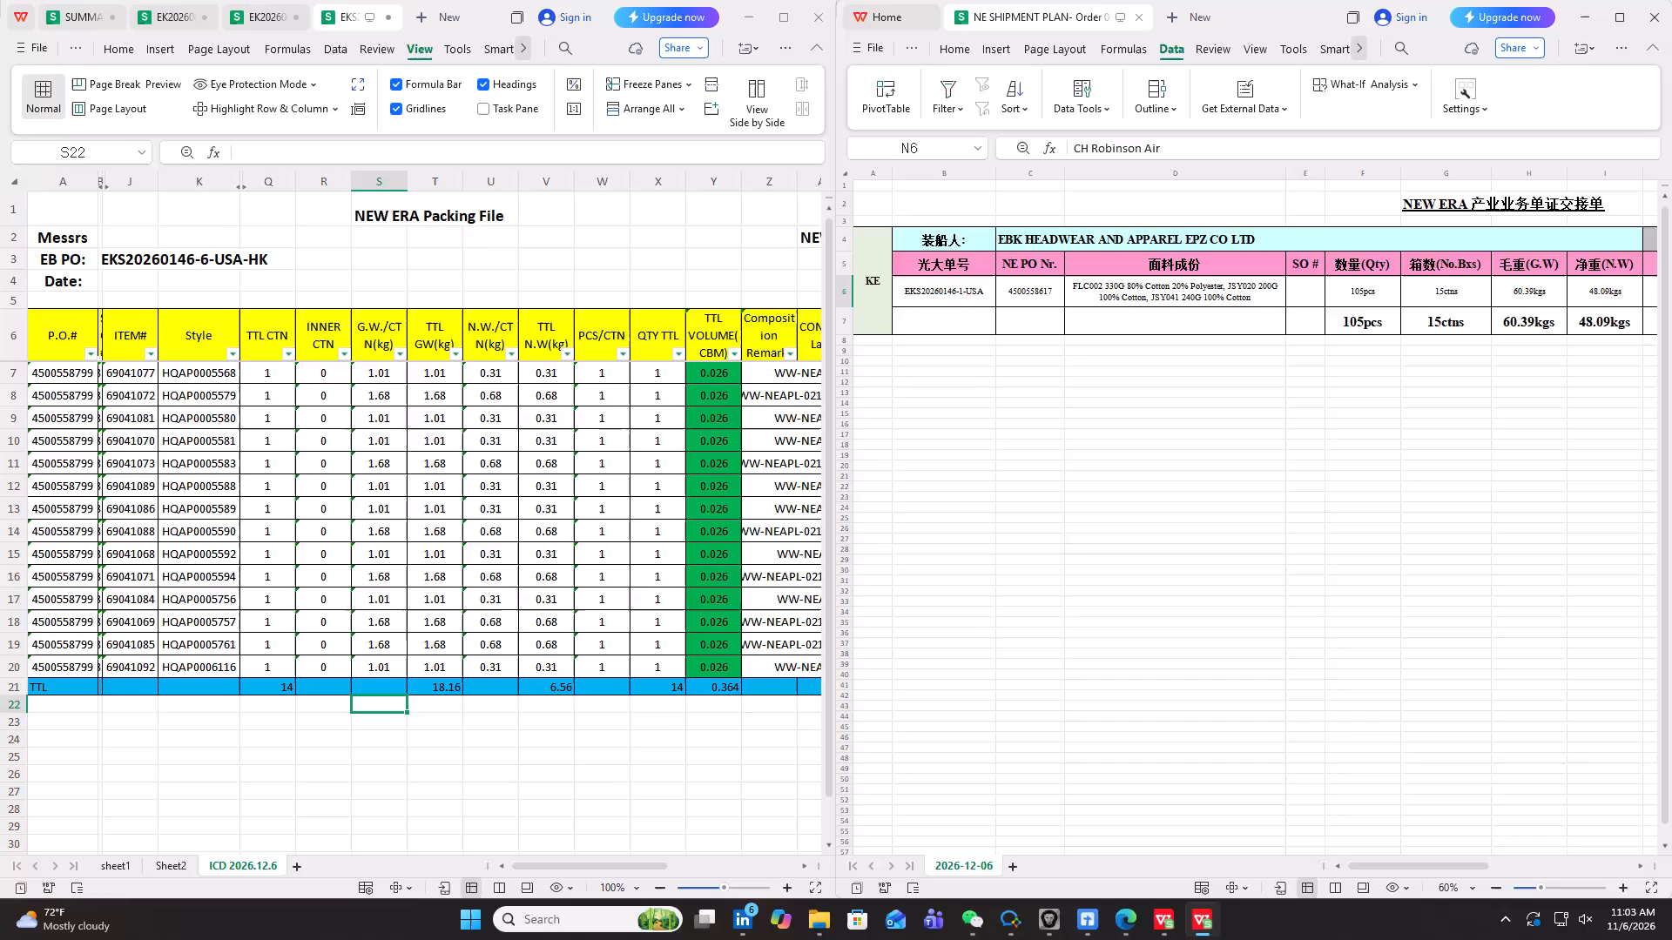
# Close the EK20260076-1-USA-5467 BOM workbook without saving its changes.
pyautogui.scroll(9, 1058, 611)
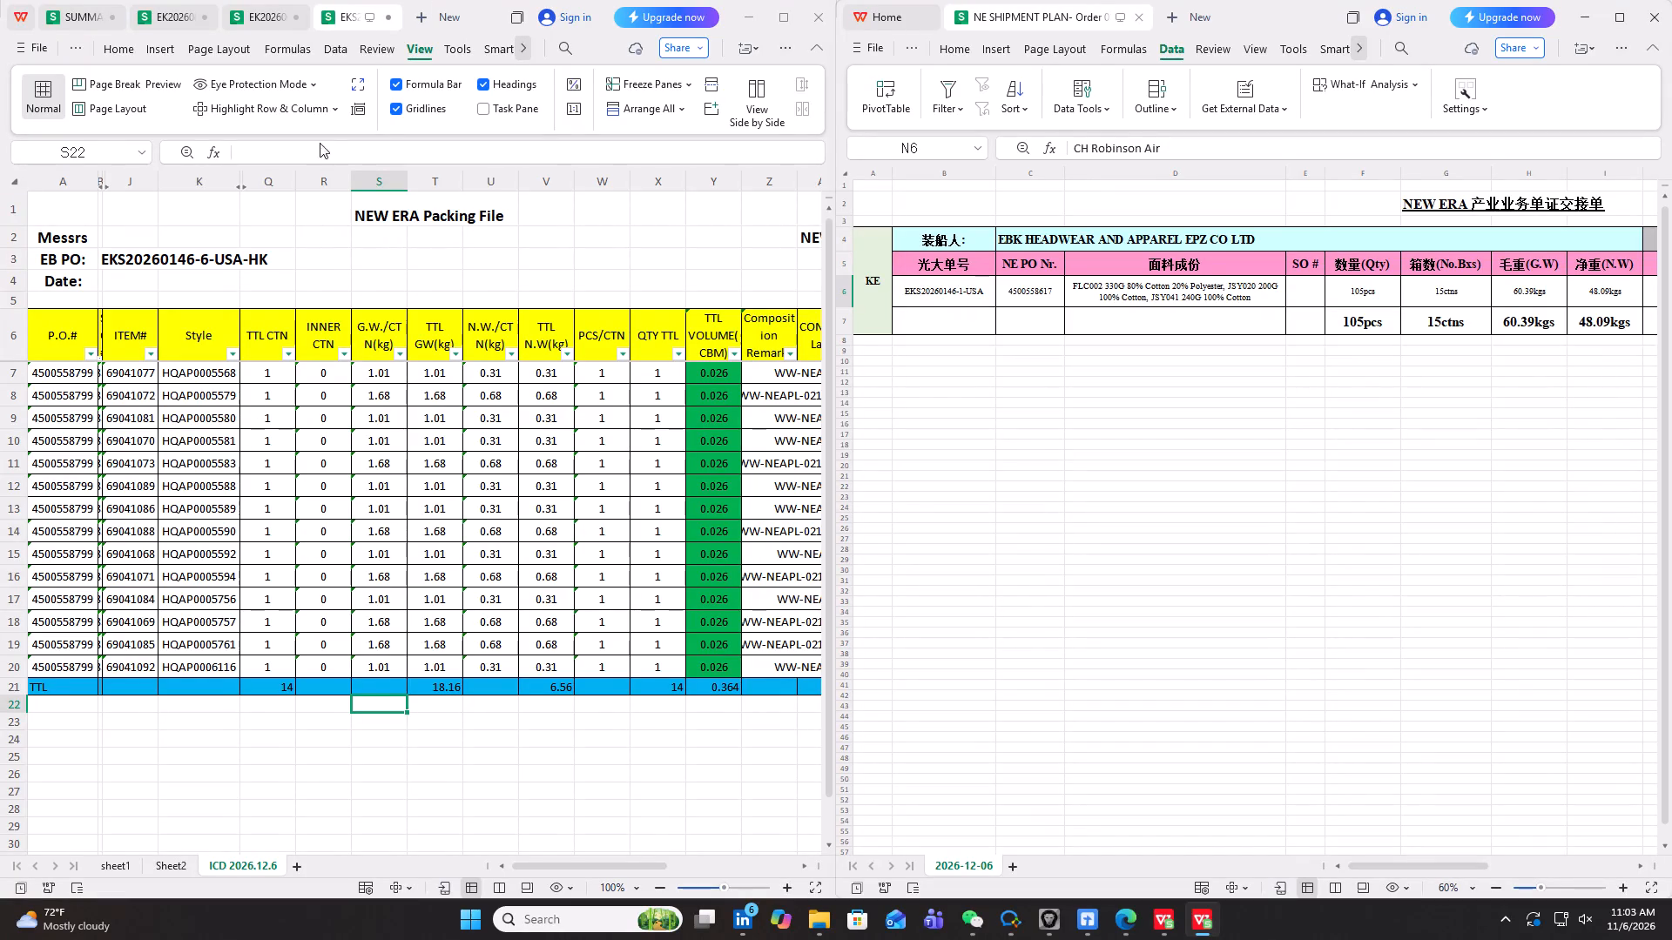
pyautogui.click(253, 15)
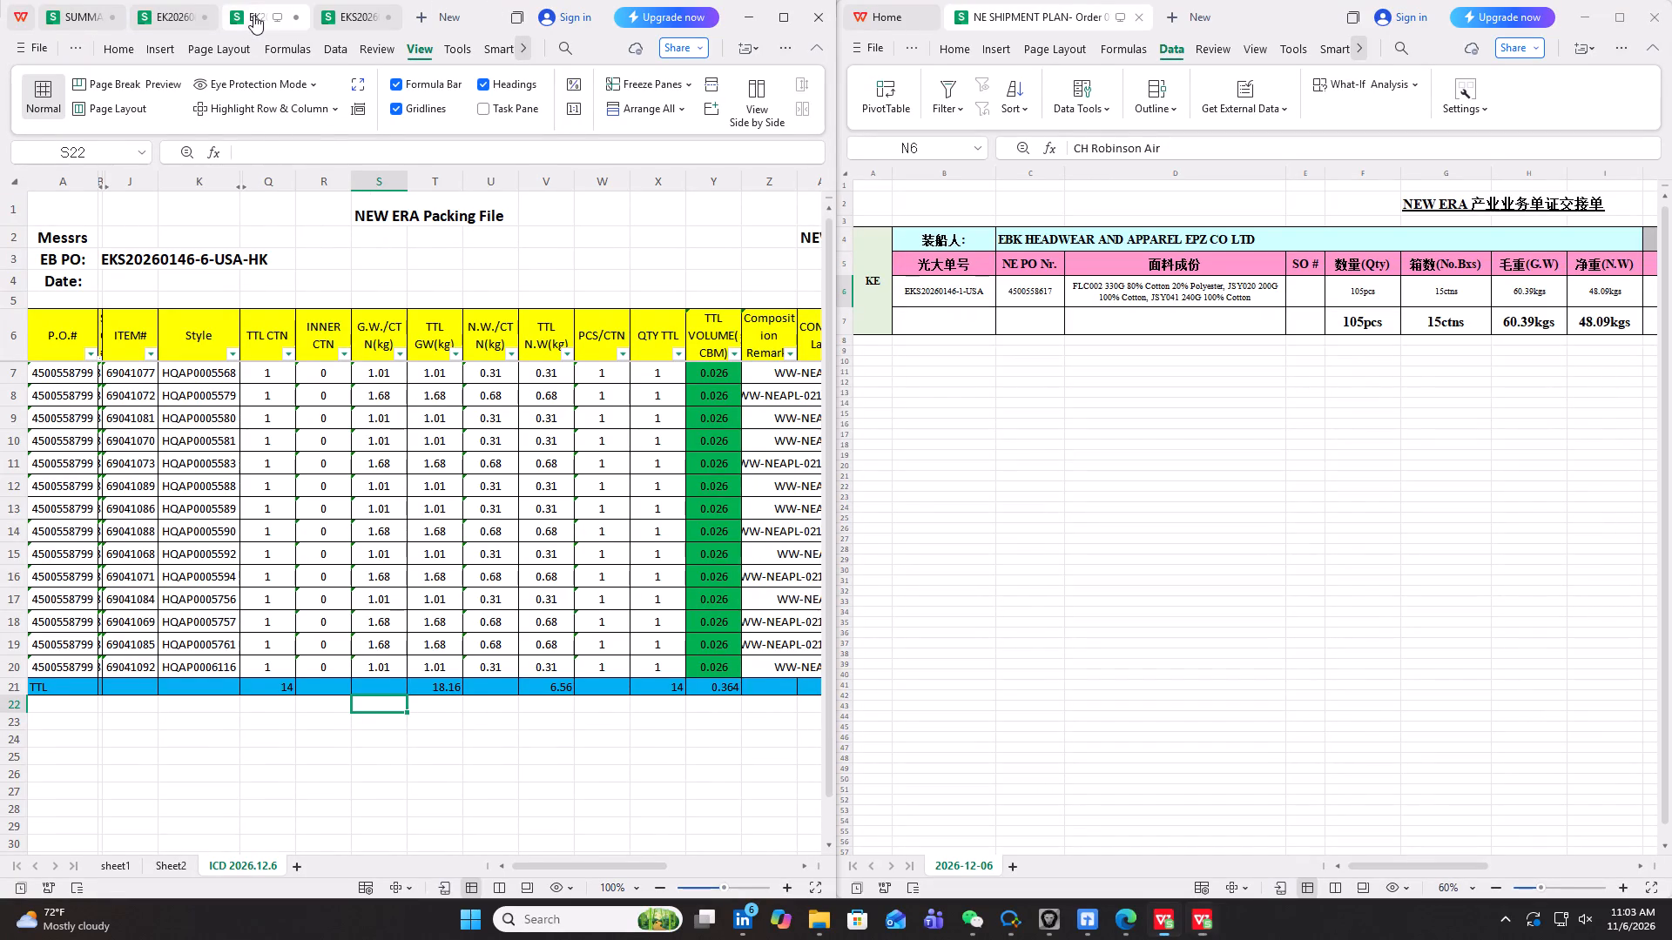
pyautogui.moveTo(715, 865); pyautogui.dragTo(242, 753)
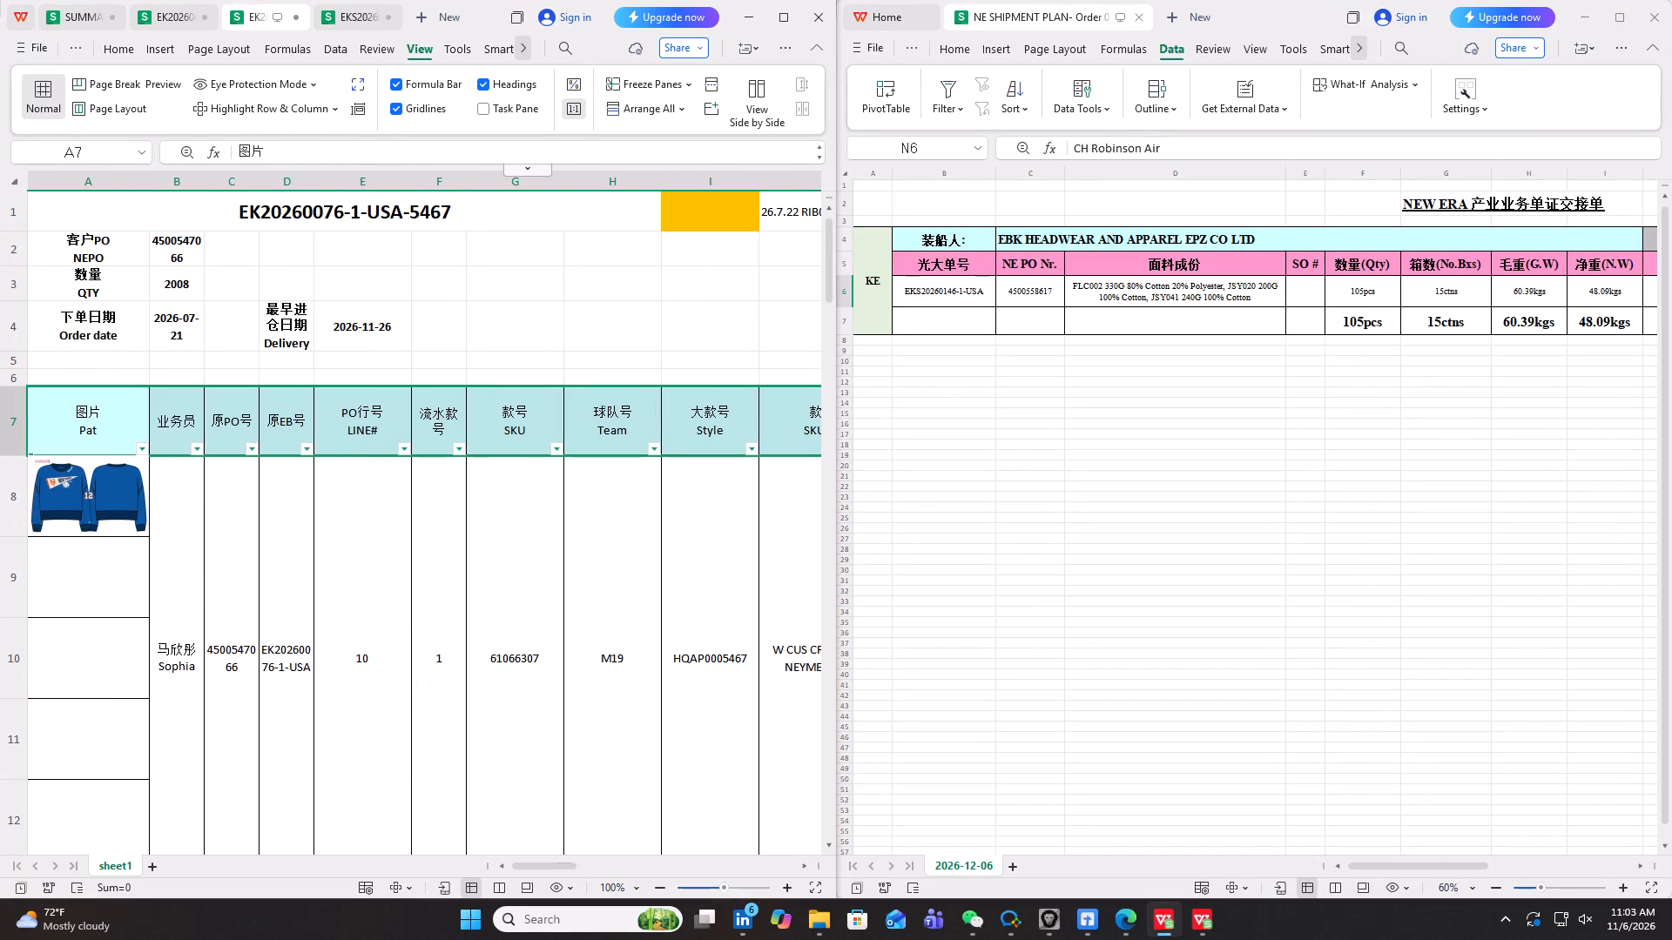
pyautogui.scroll(5, 123, 518)
pyautogui.click(168, 17)
pyautogui.scroll(4, 299, 409)
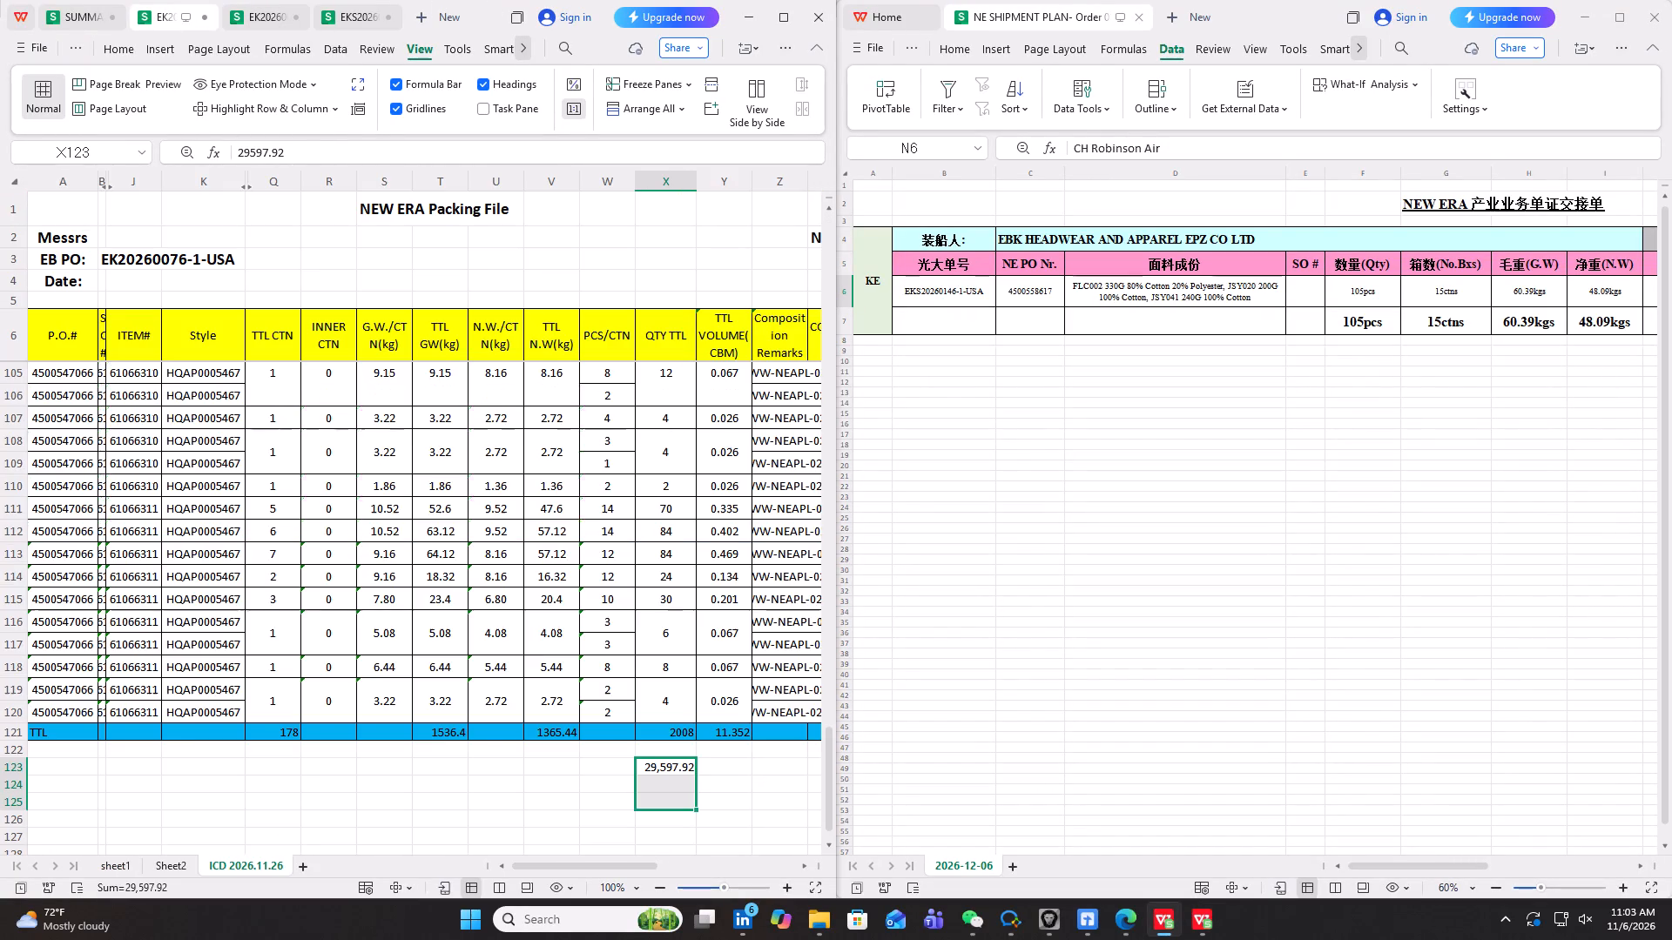
pyautogui.click(261, 14)
pyautogui.scroll(5, 246, 207)
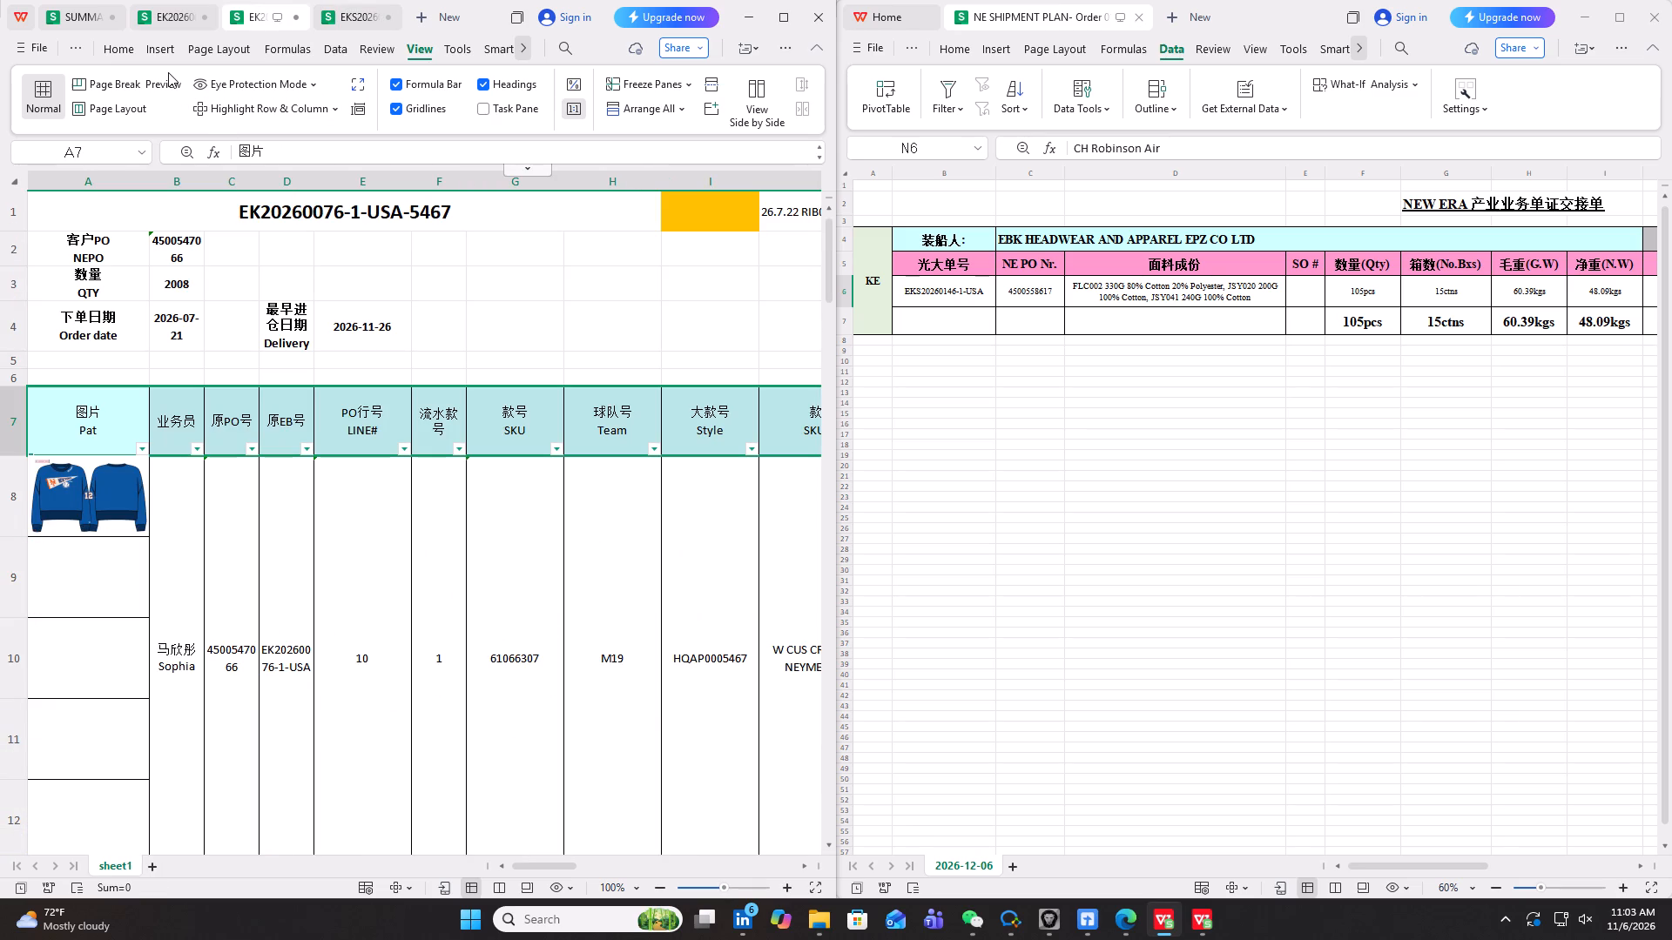
pyautogui.click(169, 19)
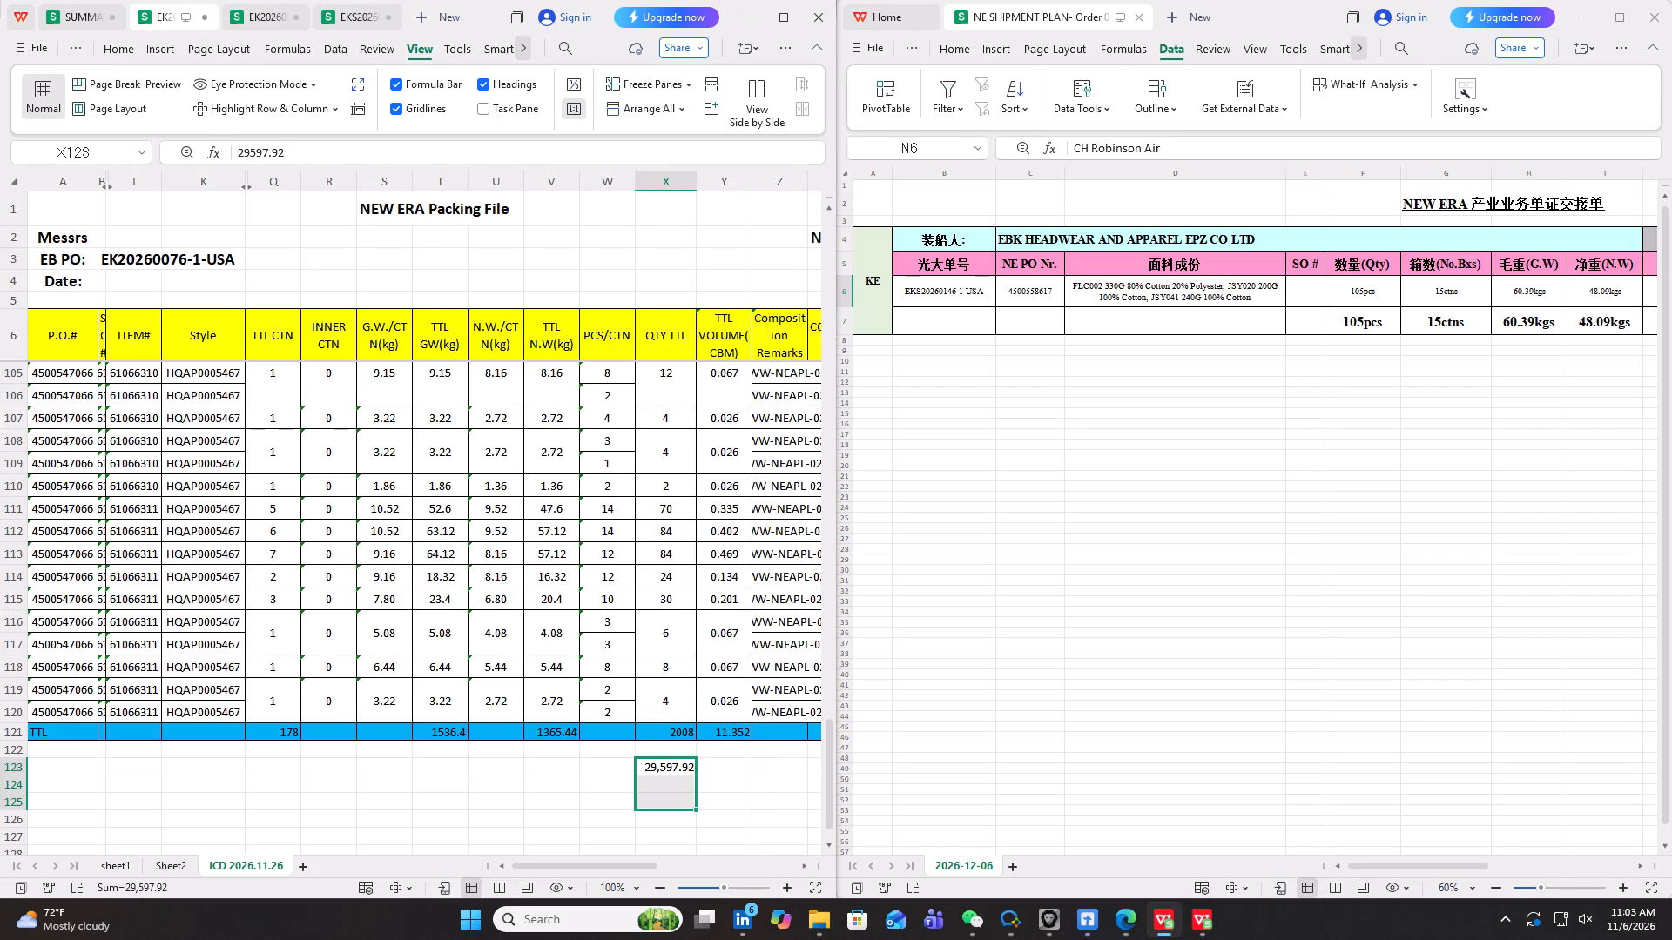
pyautogui.scroll(4, 218, 252)
pyautogui.scroll(-2, 219, 252)
pyautogui.click(296, 16)
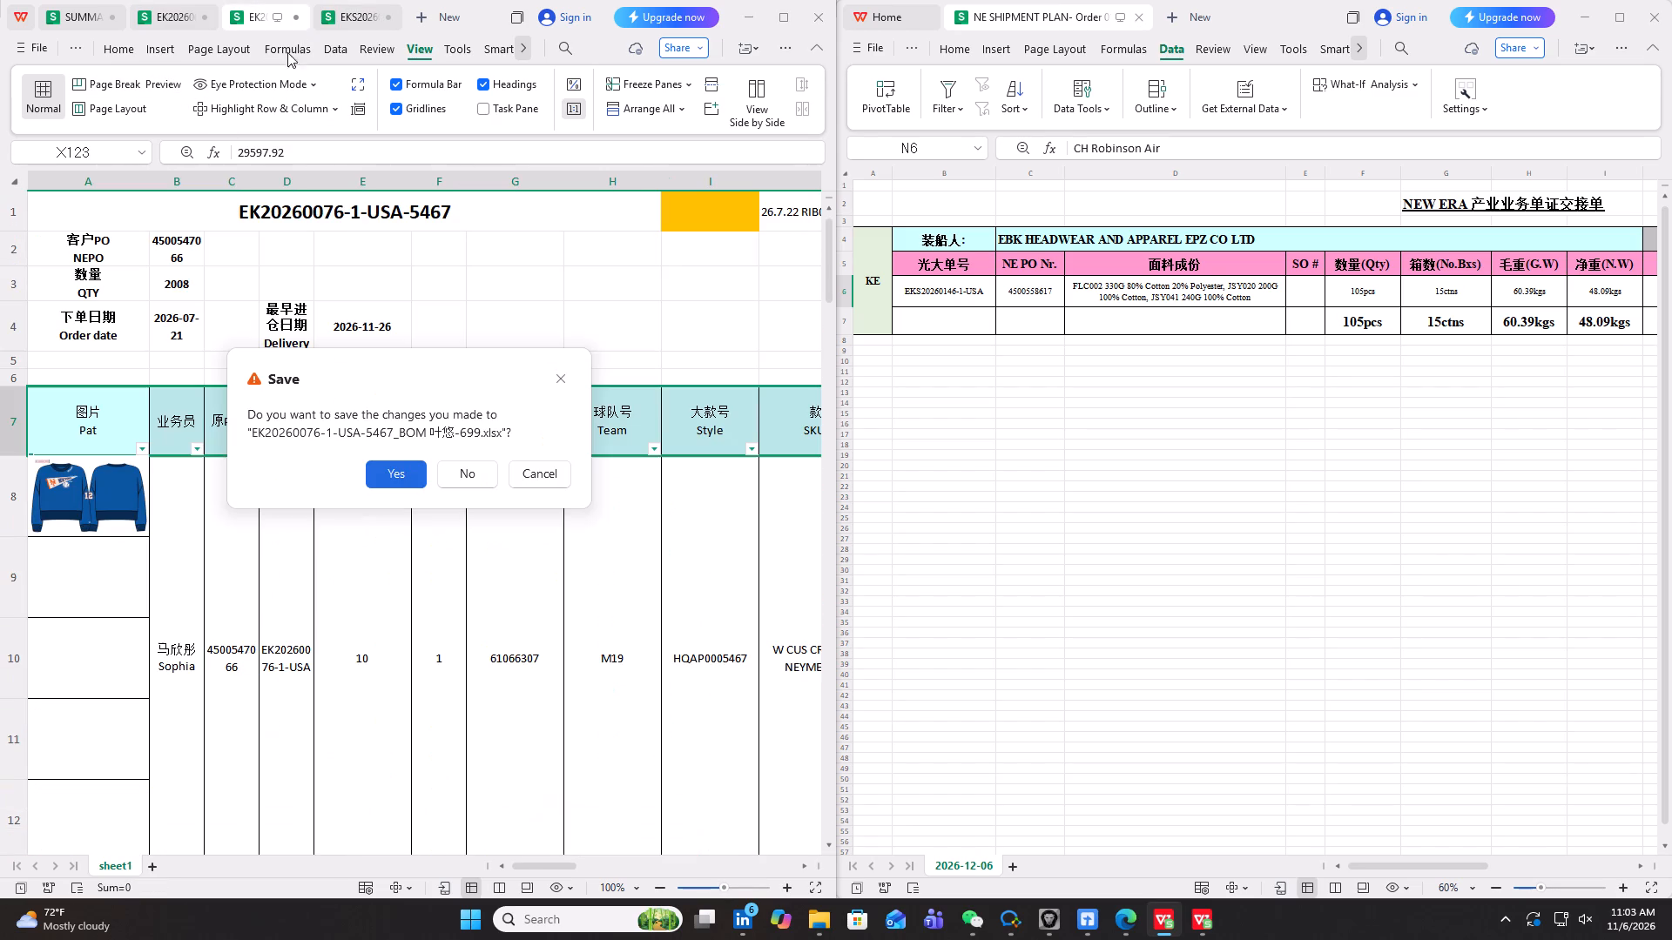
pyautogui.click(482, 479)
pyautogui.scroll(2, 361, 493)
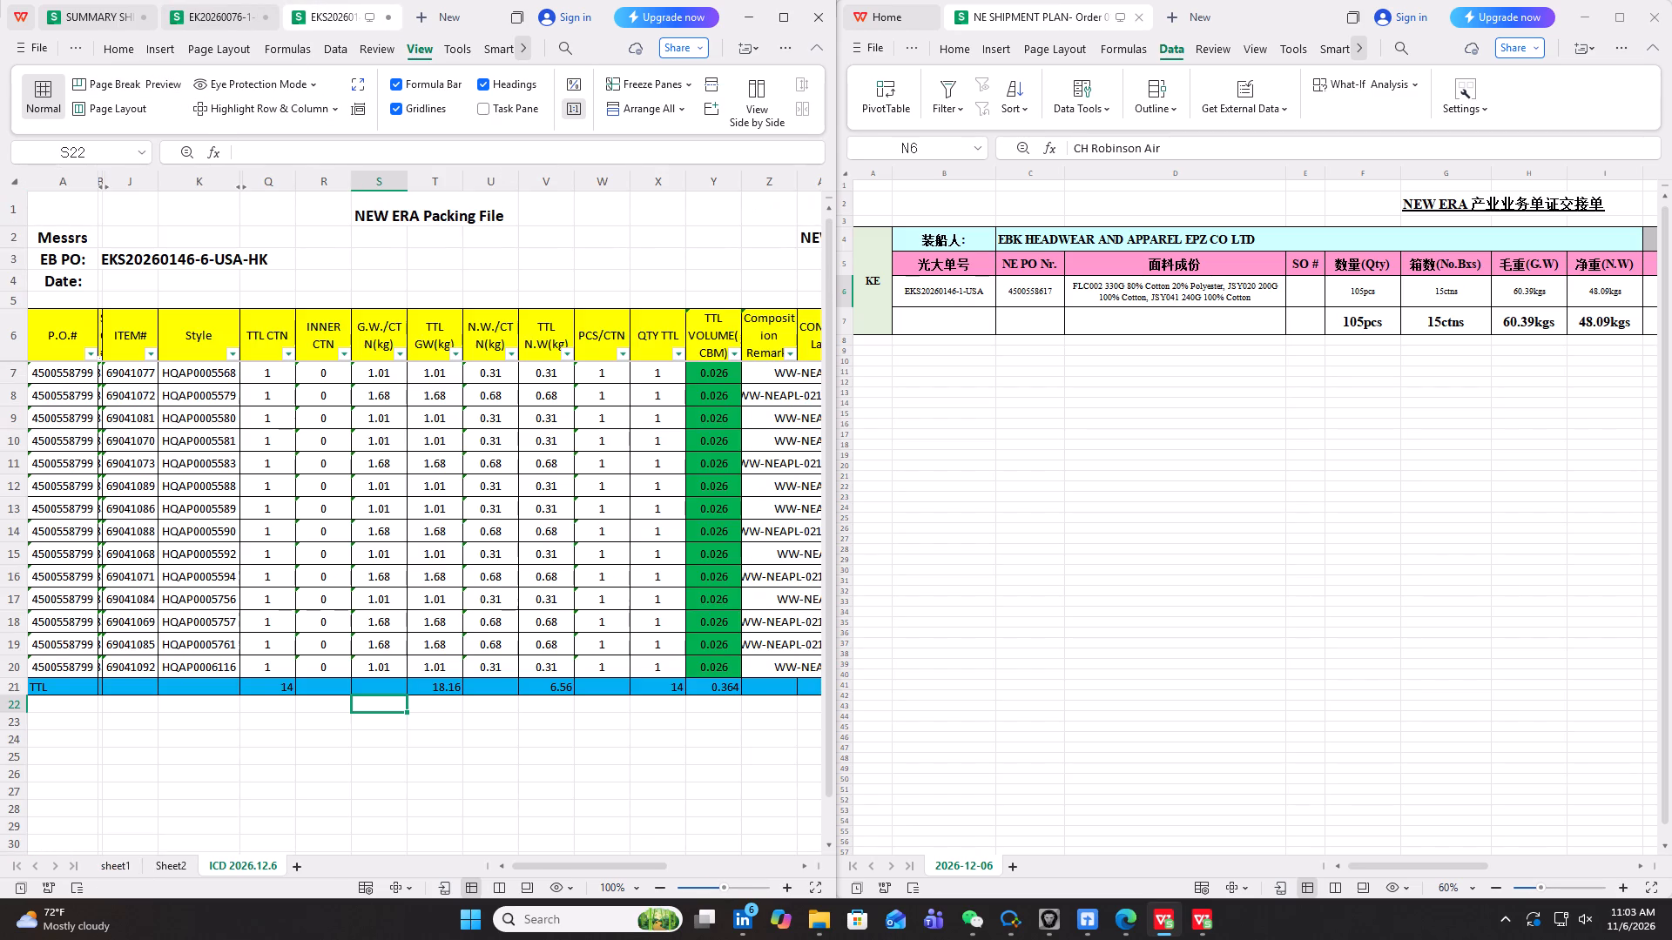
pyautogui.scroll(5, 361, 493)
pyautogui.click(45, 486)
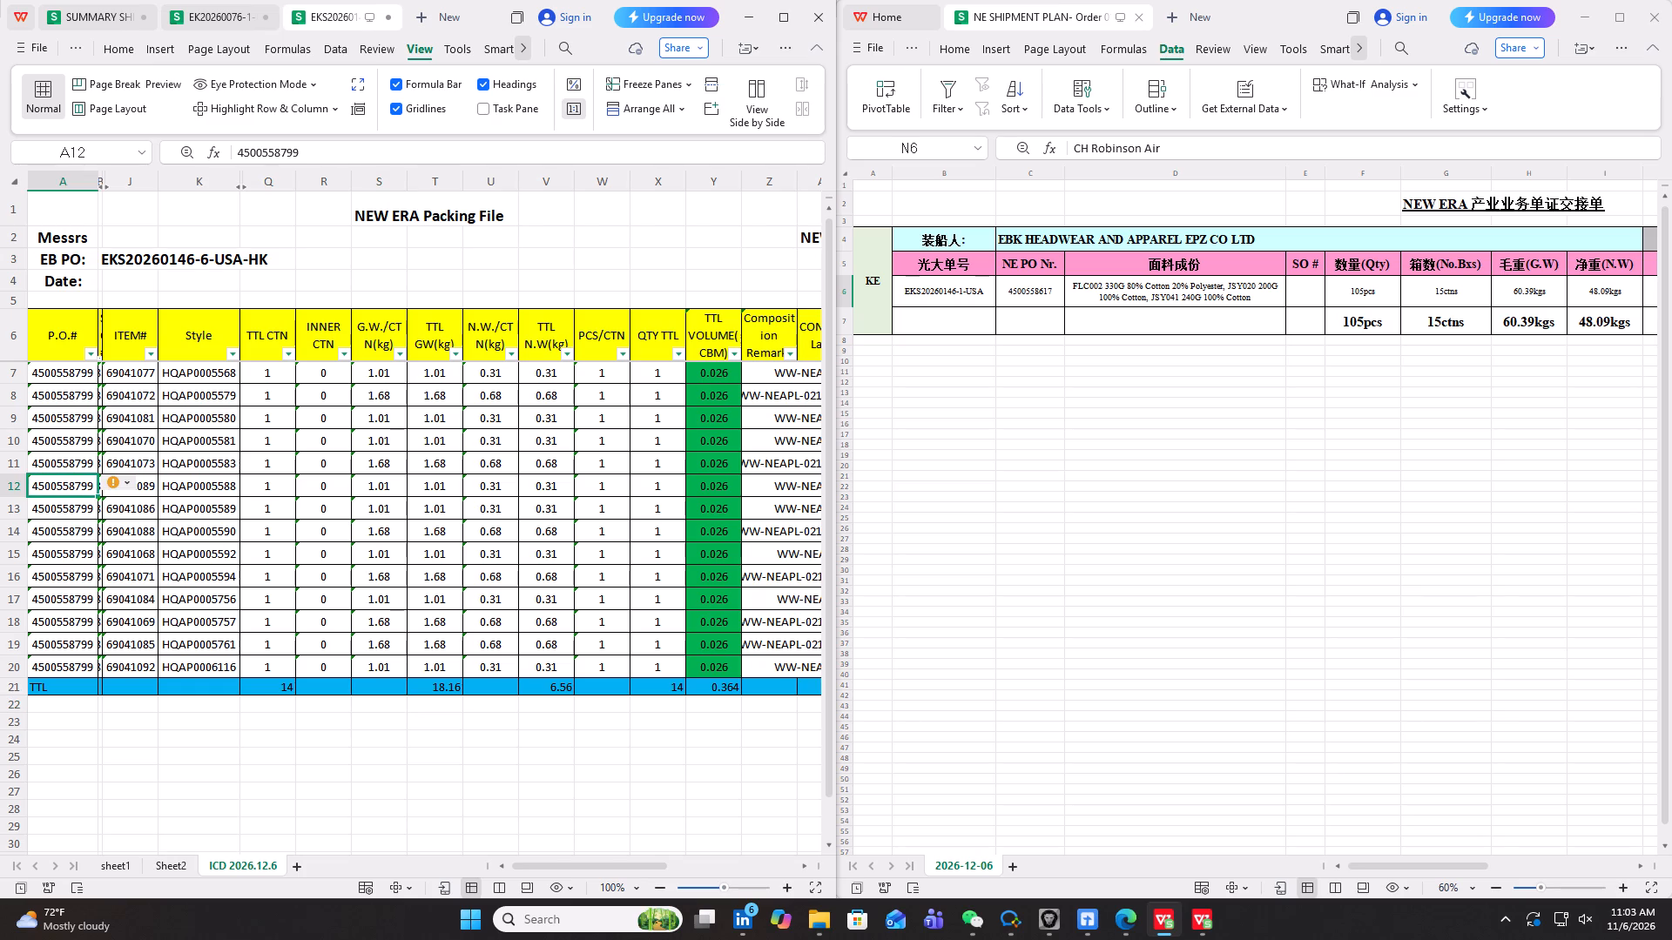
pyautogui.doubleClick(266, 146)
pyautogui.click(279, 121)
pyautogui.click(91, 12)
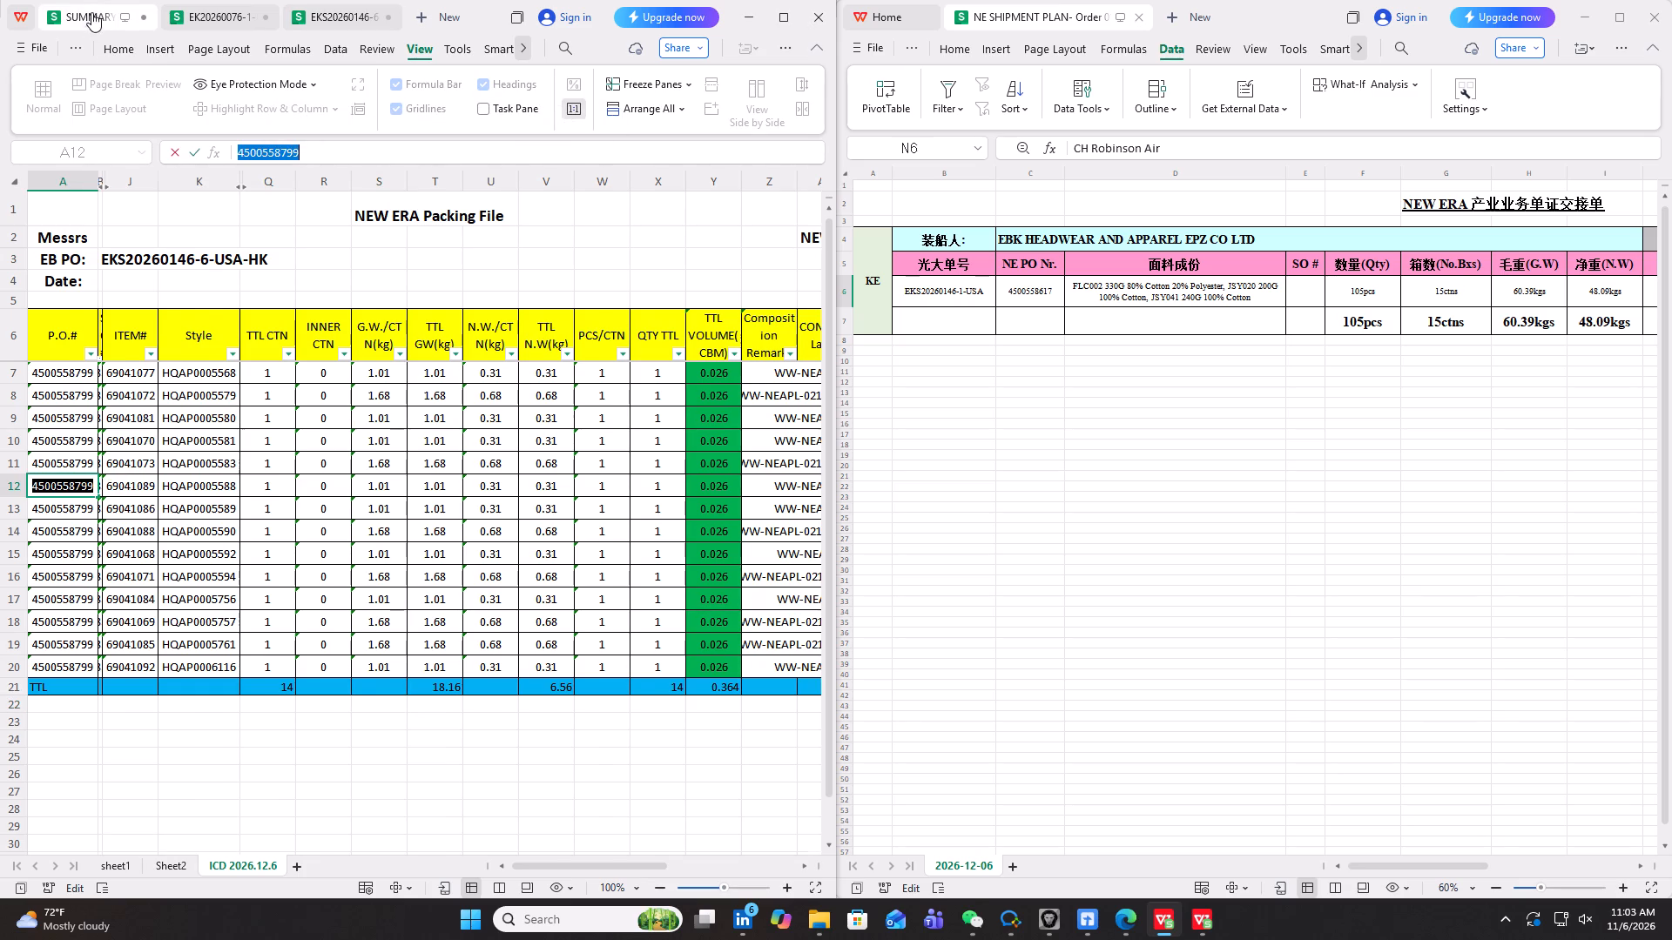
pyautogui.scroll(4, 216, 359)
pyautogui.click(280, 261)
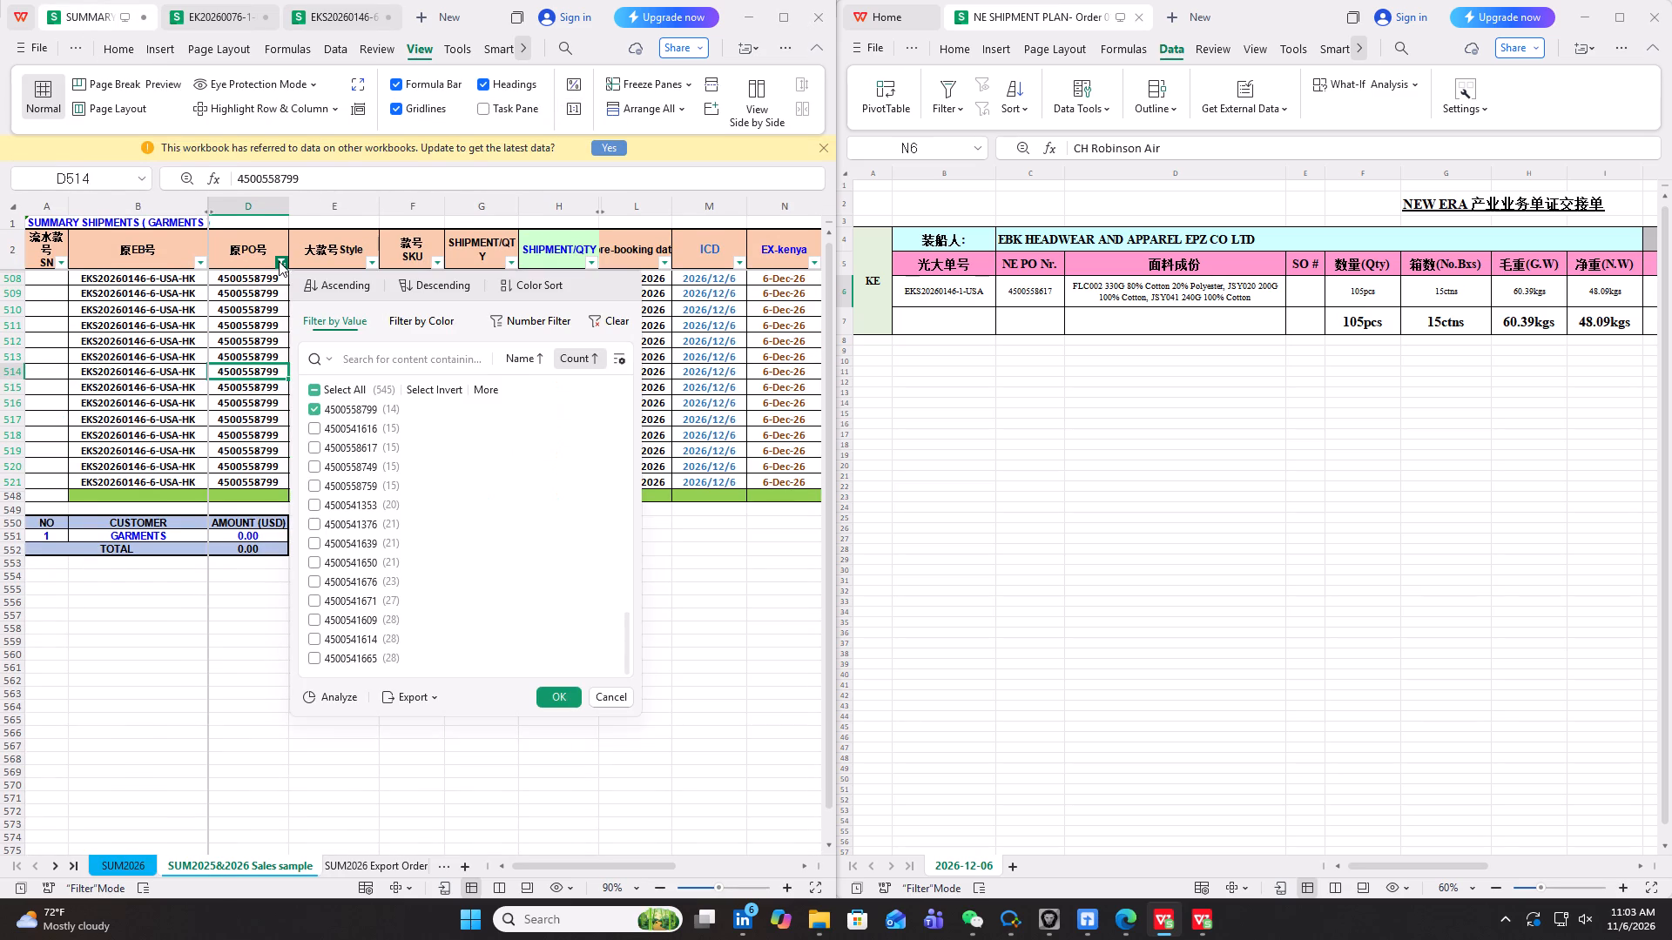
pyautogui.hotkey('ctrl', 'v')
pyautogui.click(555, 695)
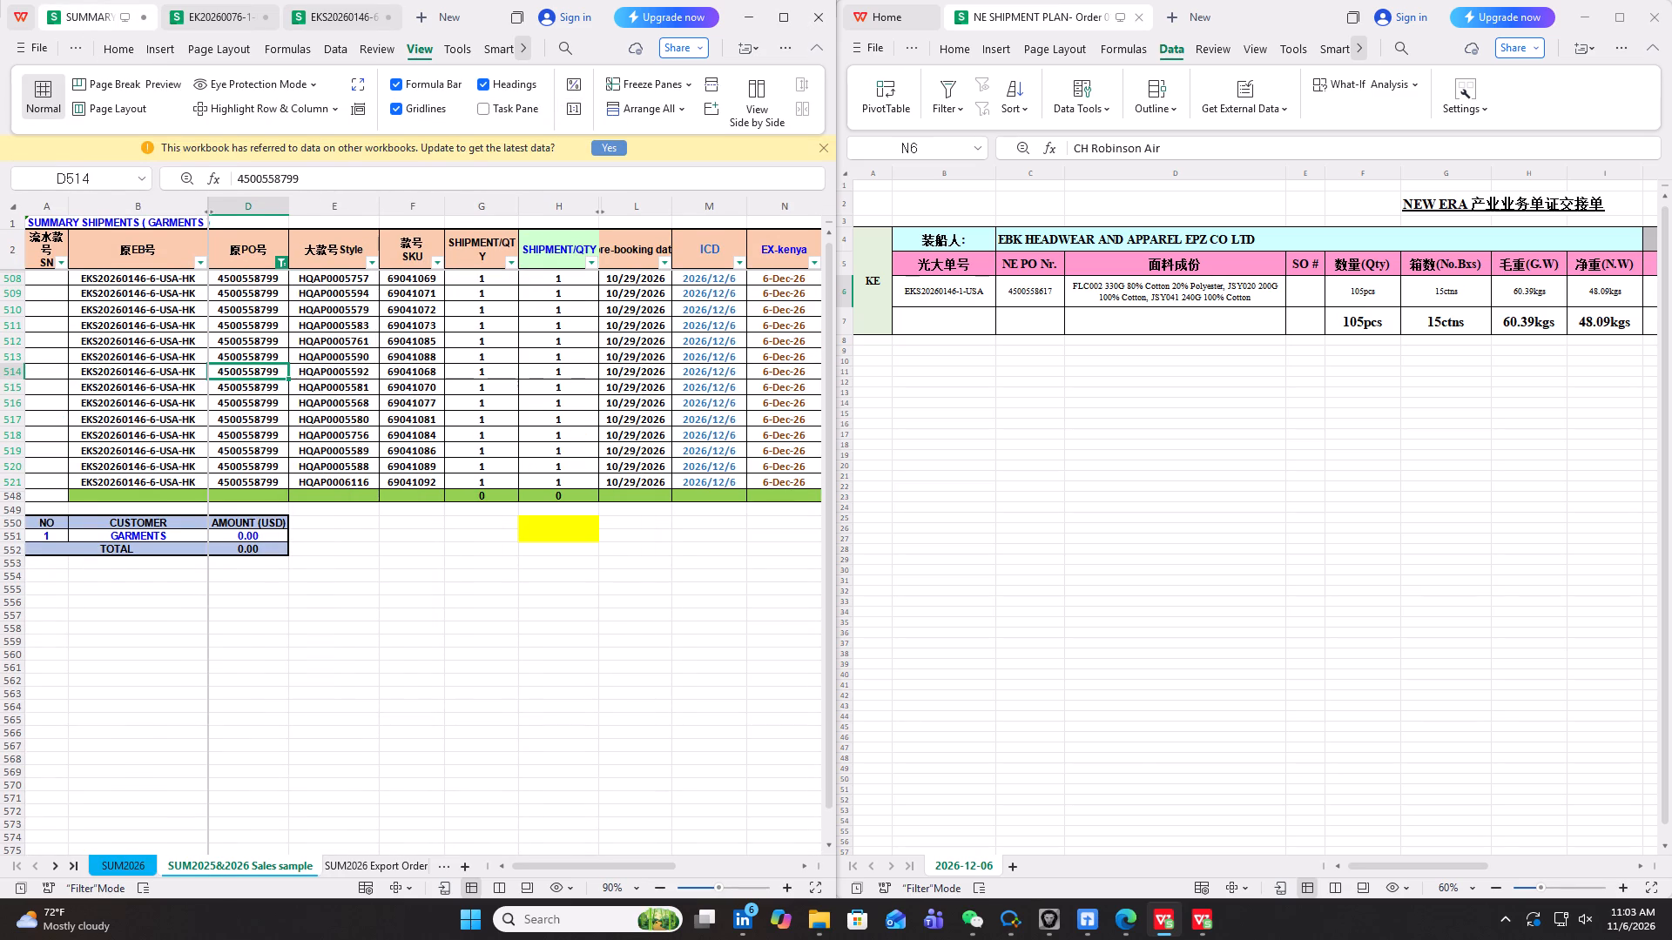
# Create a copy of the 2026-12-06 sheet in the NE shipment plan workbook.
pyautogui.scroll(5, 263, 505)
pyautogui.rightClick(954, 859)
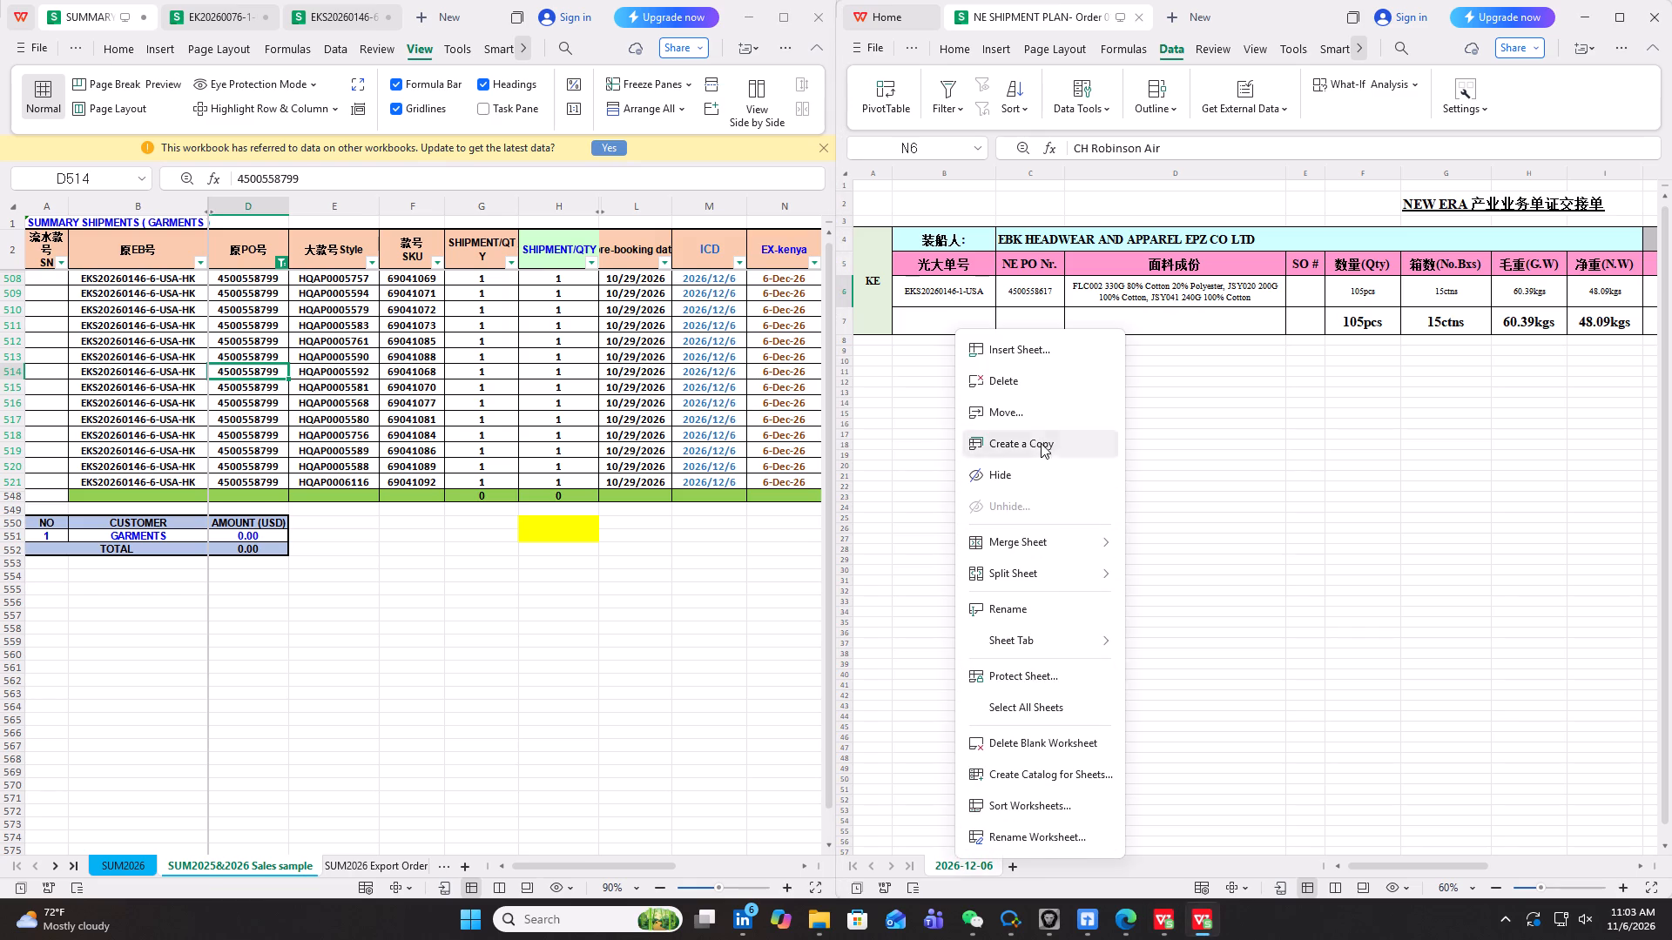
pyautogui.click(1041, 443)
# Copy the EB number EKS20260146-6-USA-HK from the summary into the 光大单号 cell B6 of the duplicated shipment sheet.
pyautogui.scroll(7, 398, 587)
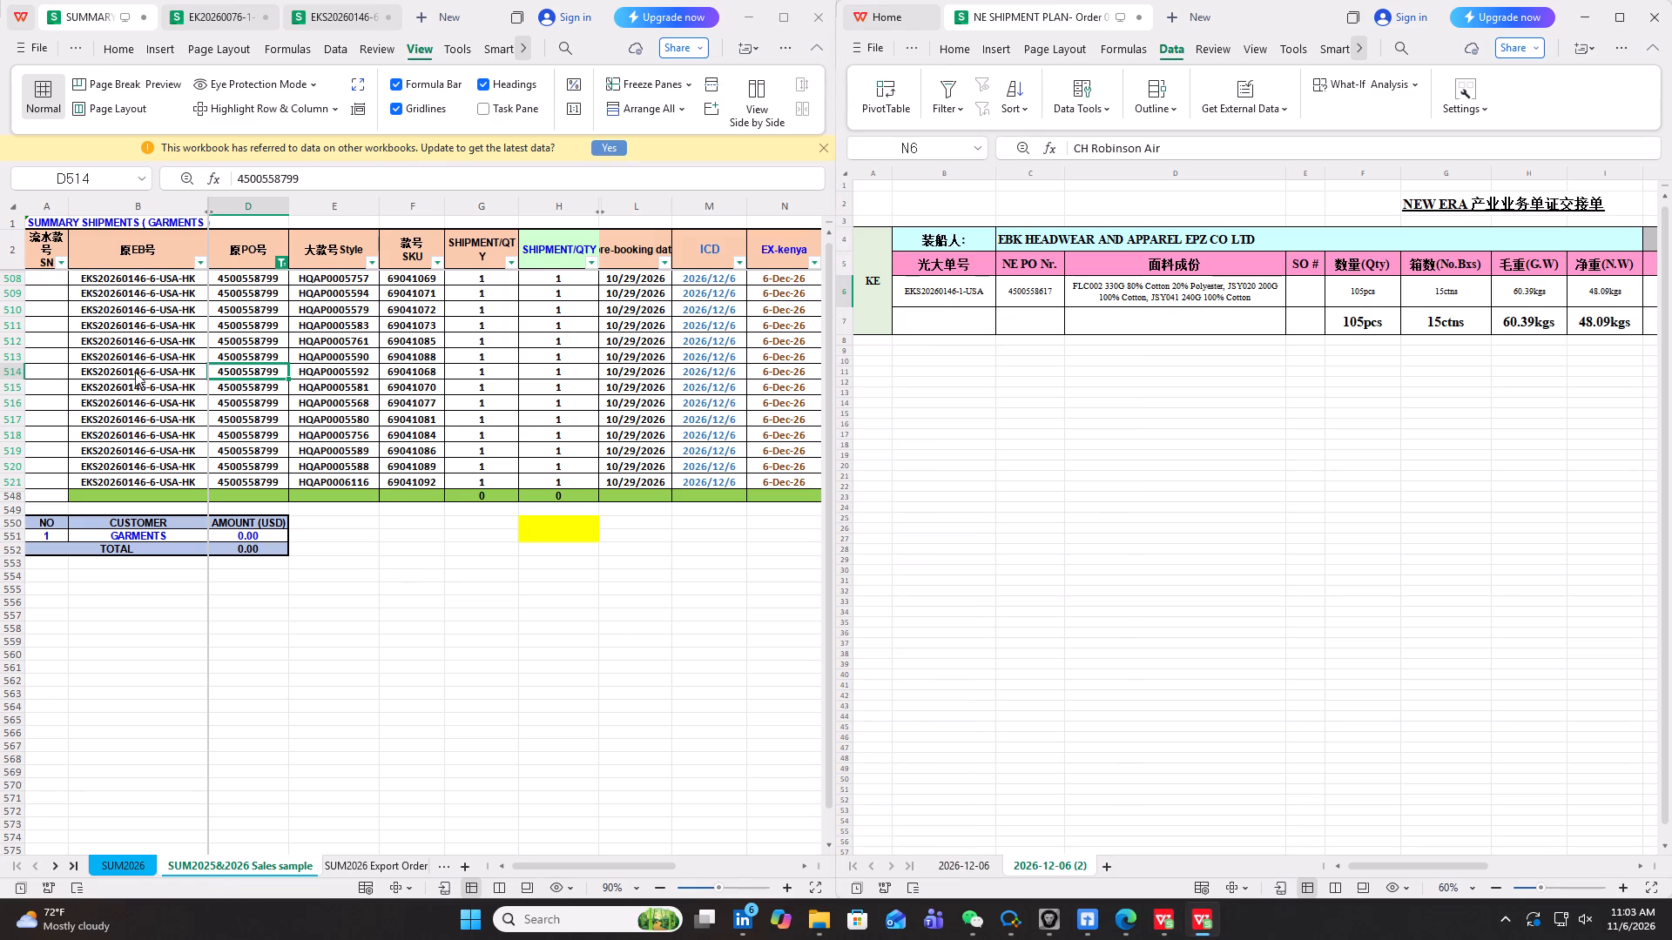
pyautogui.click(135, 372)
pyautogui.moveTo(369, 174); pyautogui.dragTo(239, 176)
pyautogui.click(248, 150)
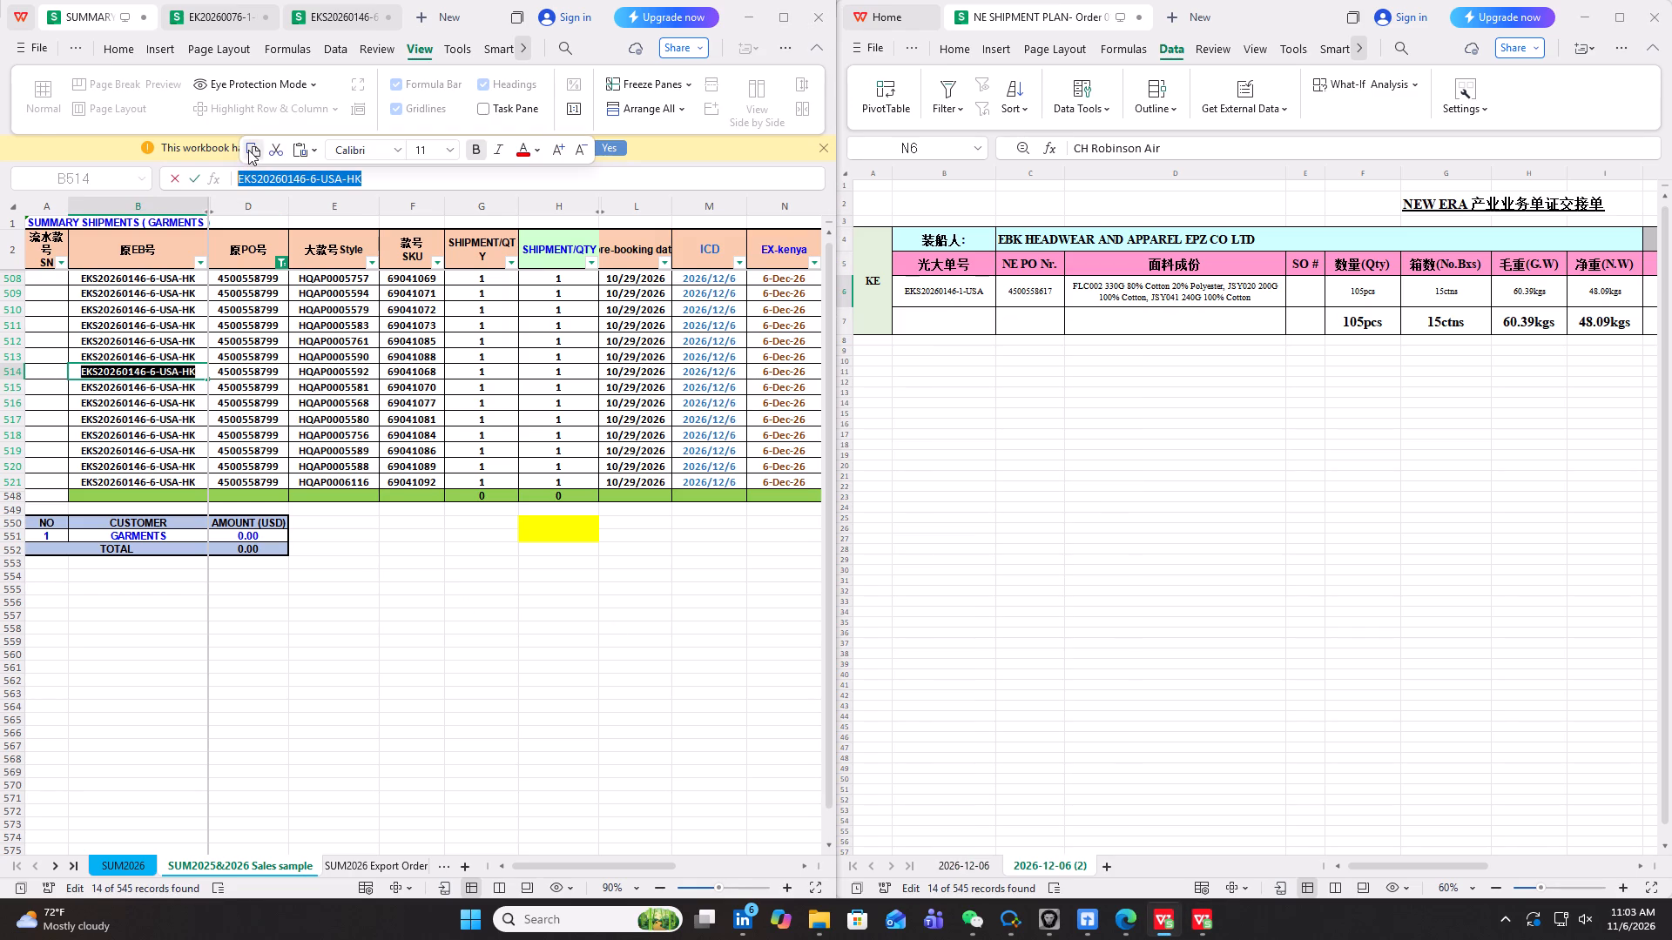
pyautogui.click(920, 332)
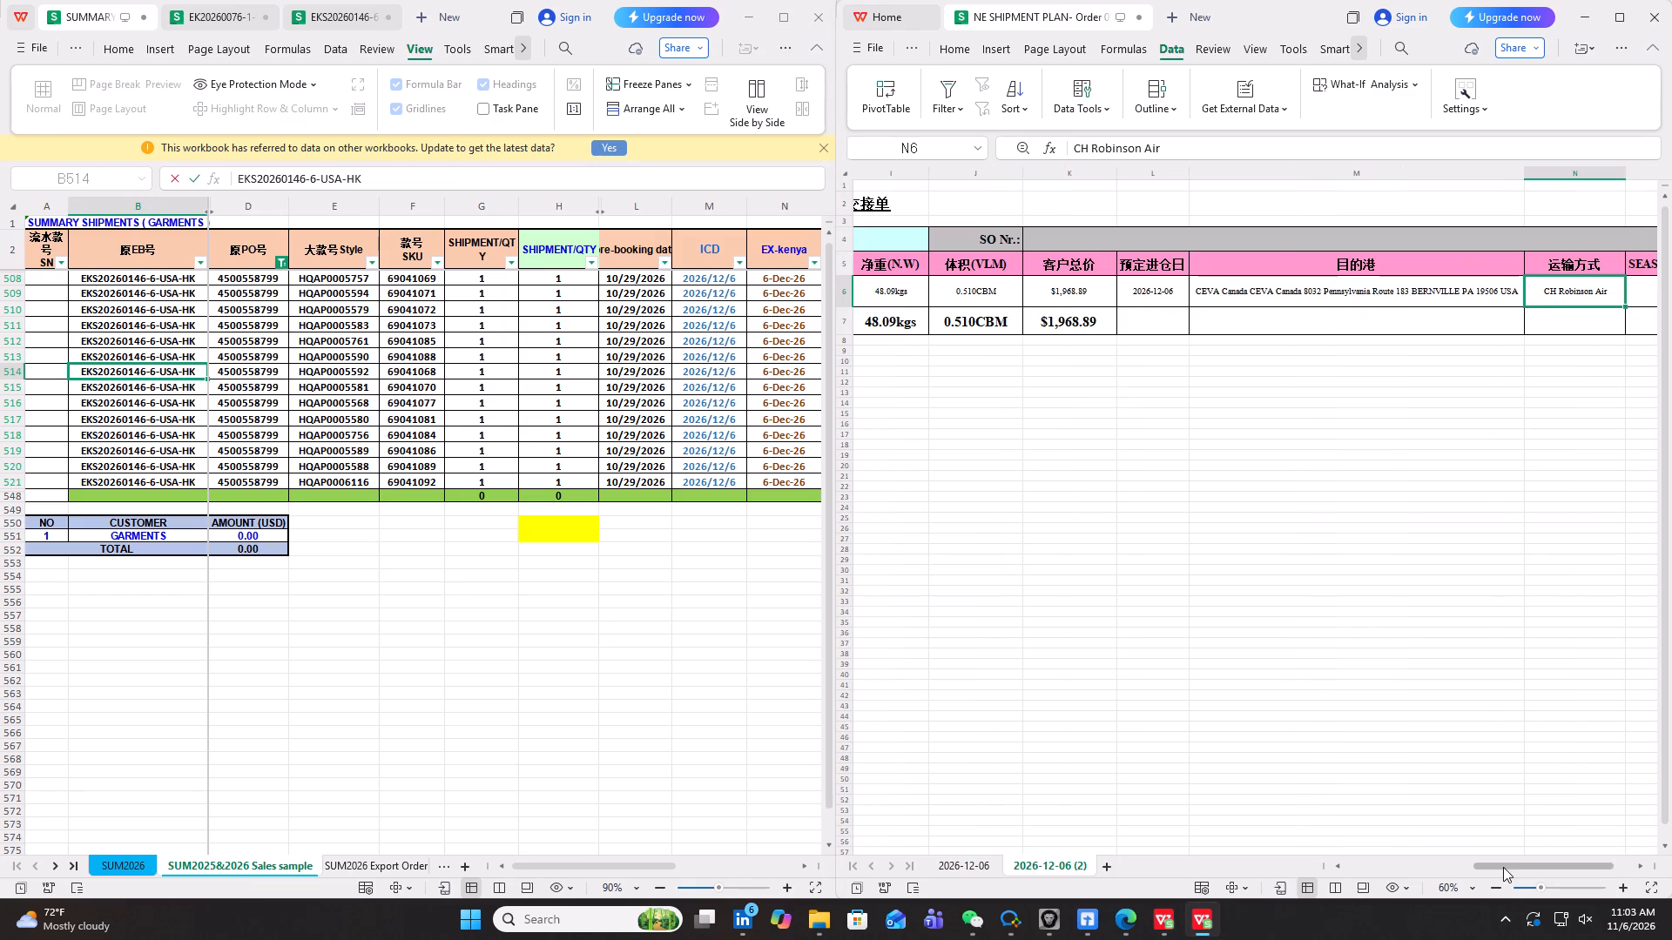
pyautogui.moveTo(1507, 867); pyautogui.dragTo(1132, 788)
pyautogui.scroll(3, 1023, 545)
pyautogui.click(924, 317)
pyautogui.click(947, 289)
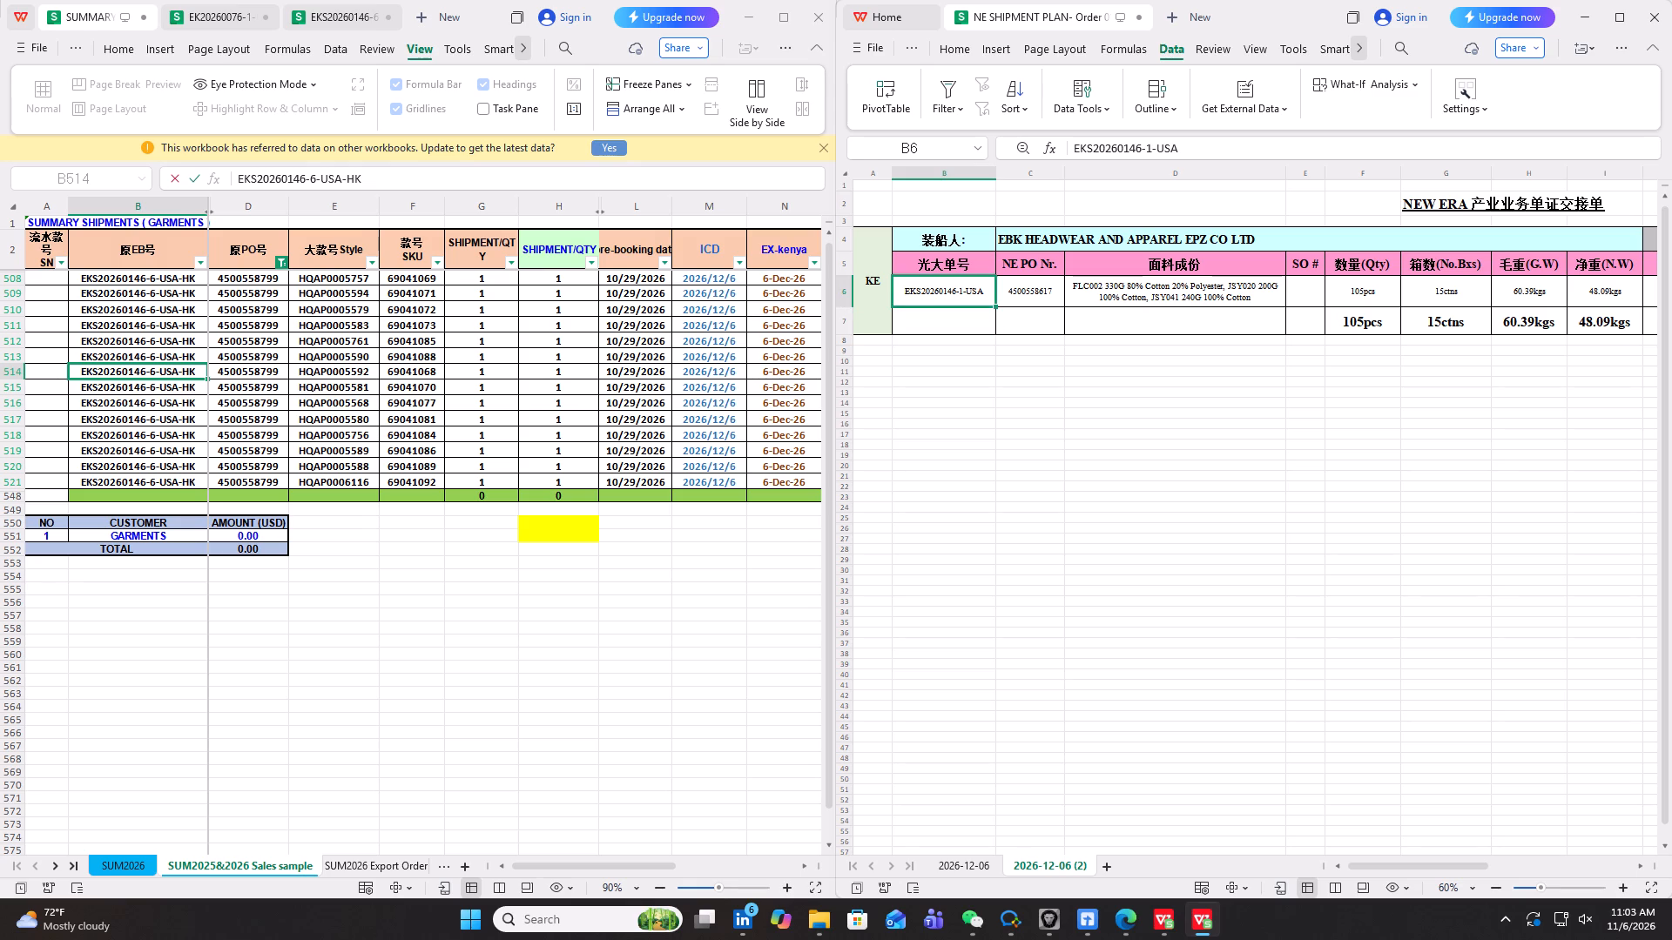
pyautogui.hotkey('ctrl', 'v')
pyautogui.click(959, 330)
# Widen column B of the duplicated shipment sheet to fit its EB number.
pyautogui.click(951, 295)
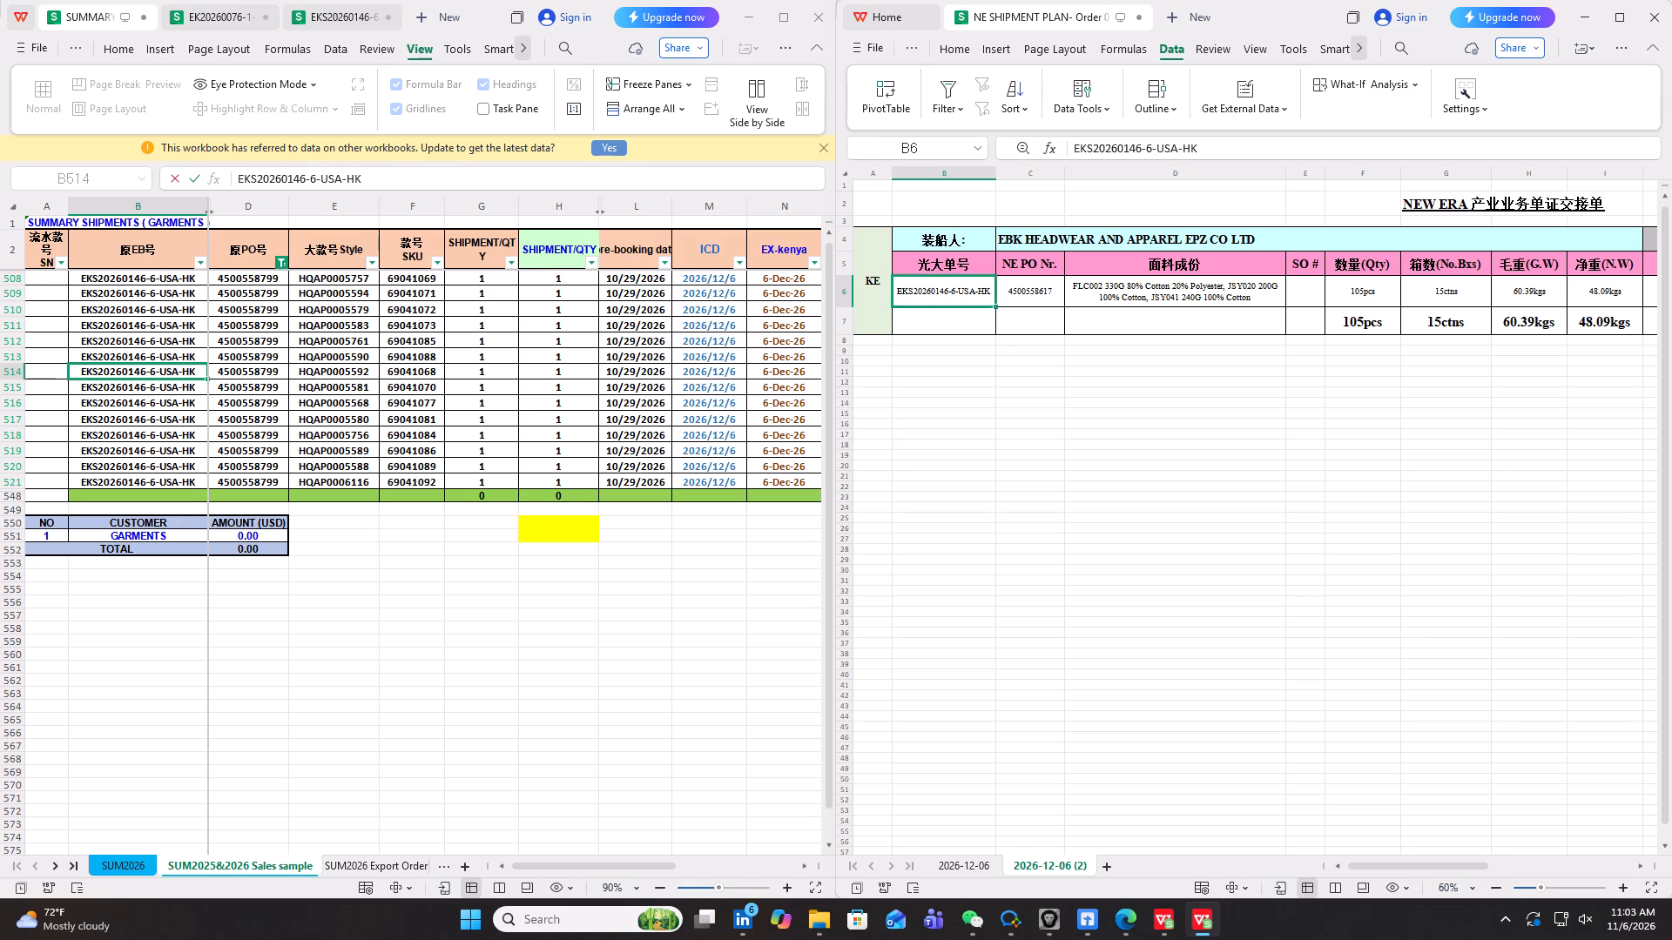
pyautogui.click(995, 171)
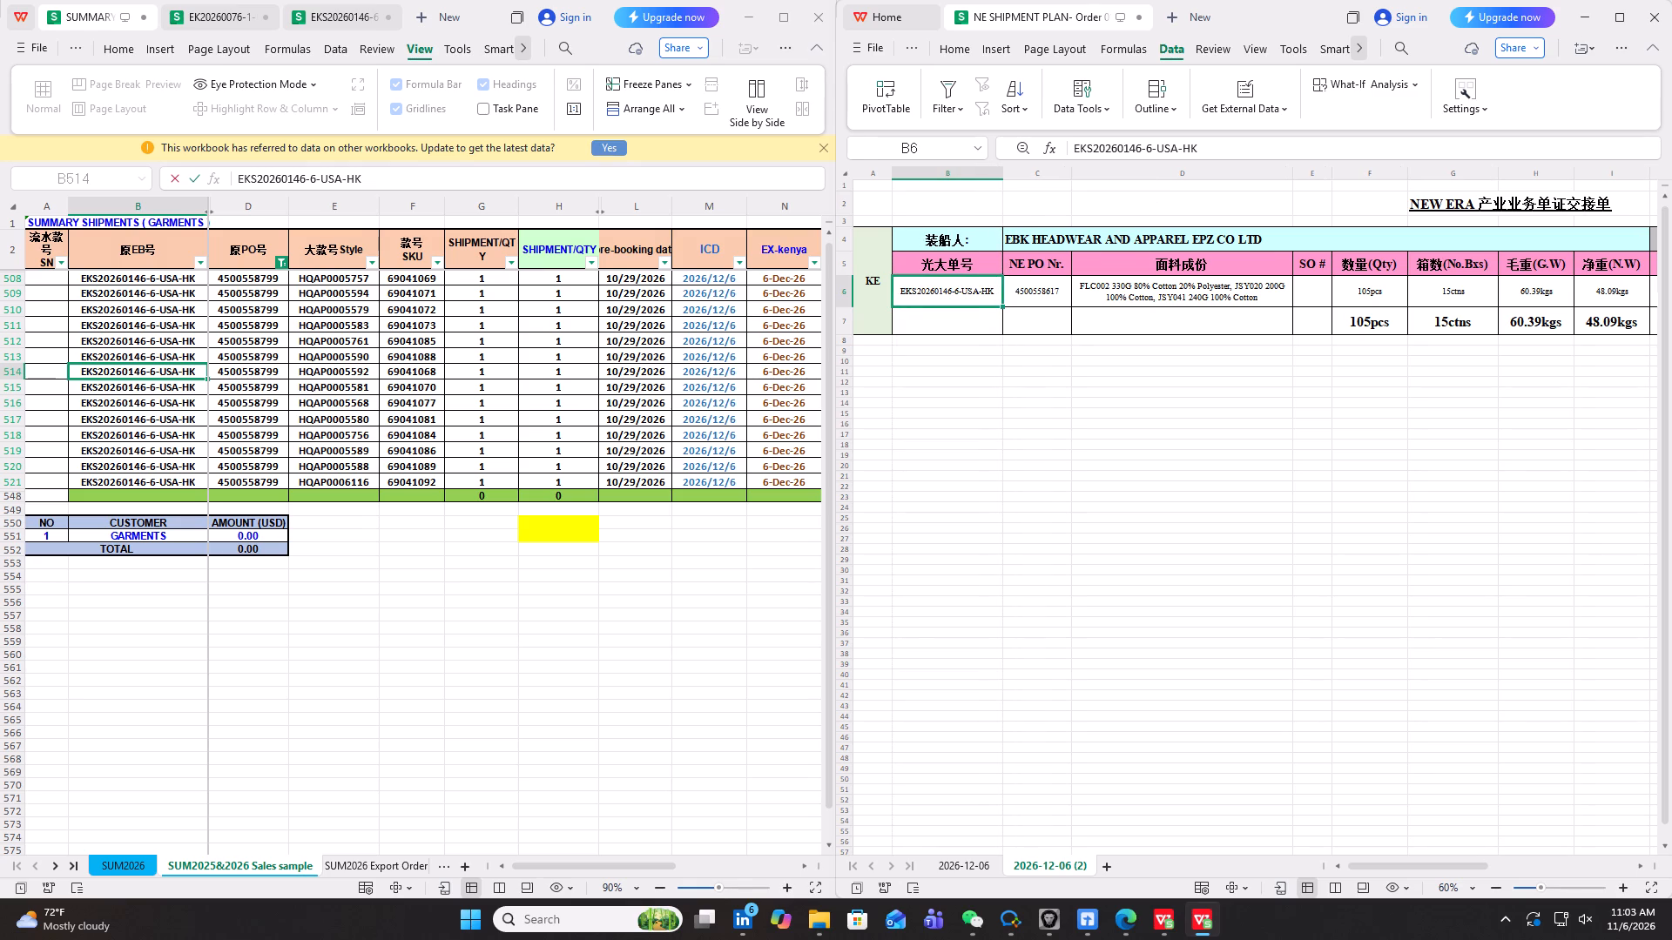
pyautogui.scroll(5, 137, 373)
pyautogui.click(241, 433)
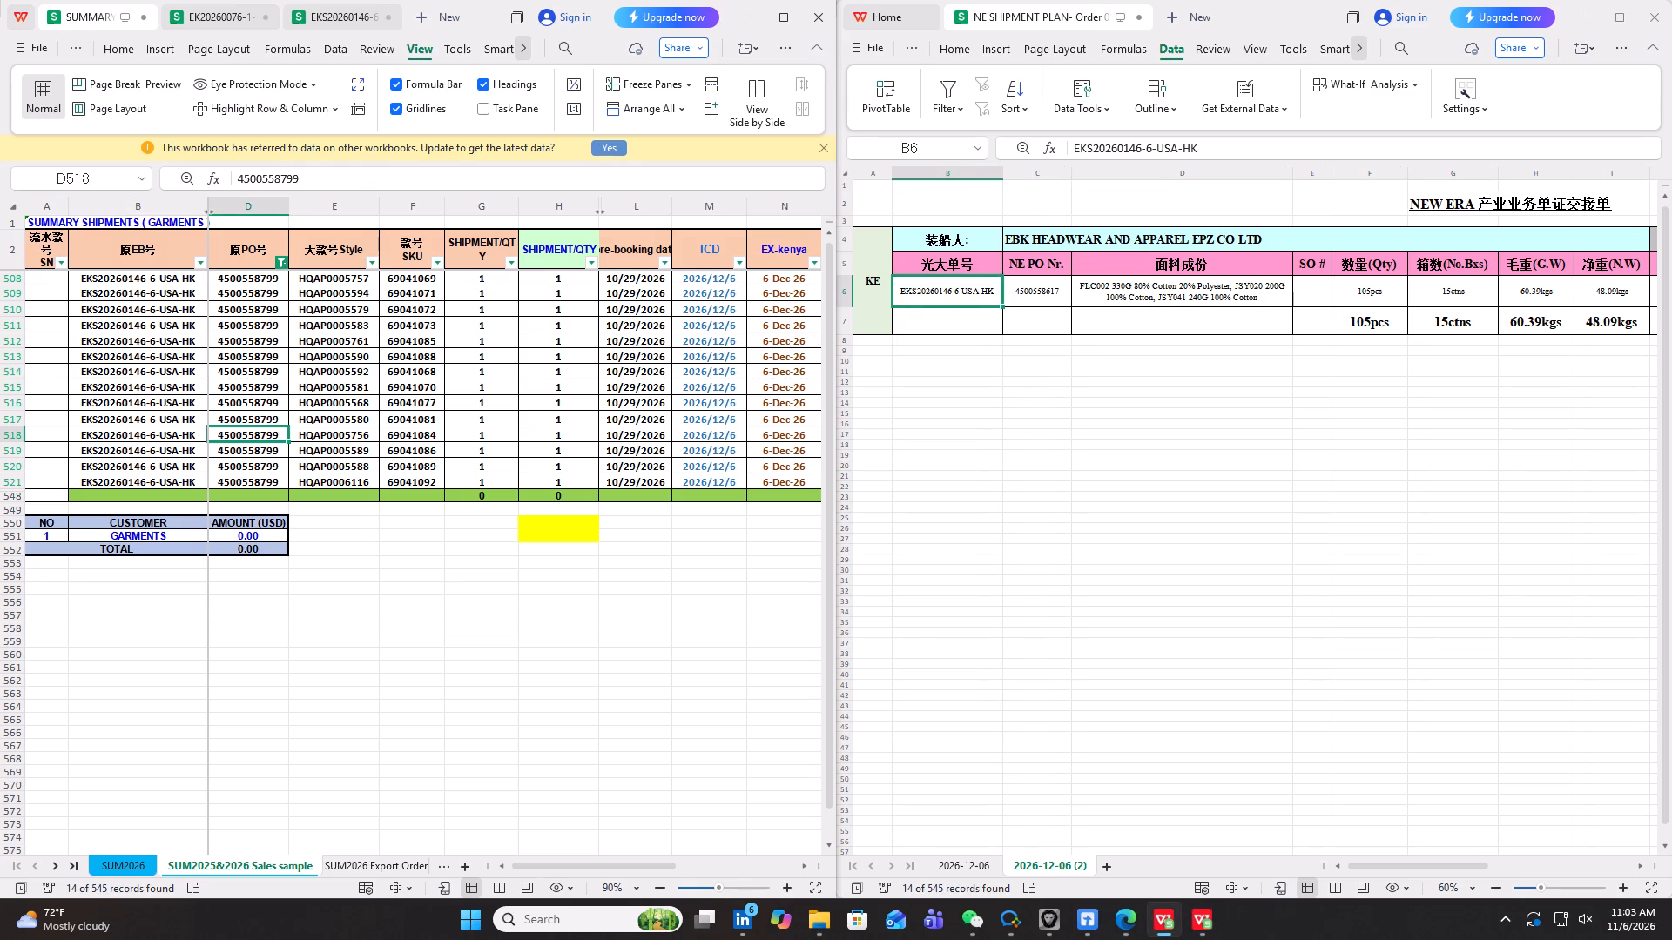
pyautogui.doubleClick(261, 177)
pyautogui.click(272, 148)
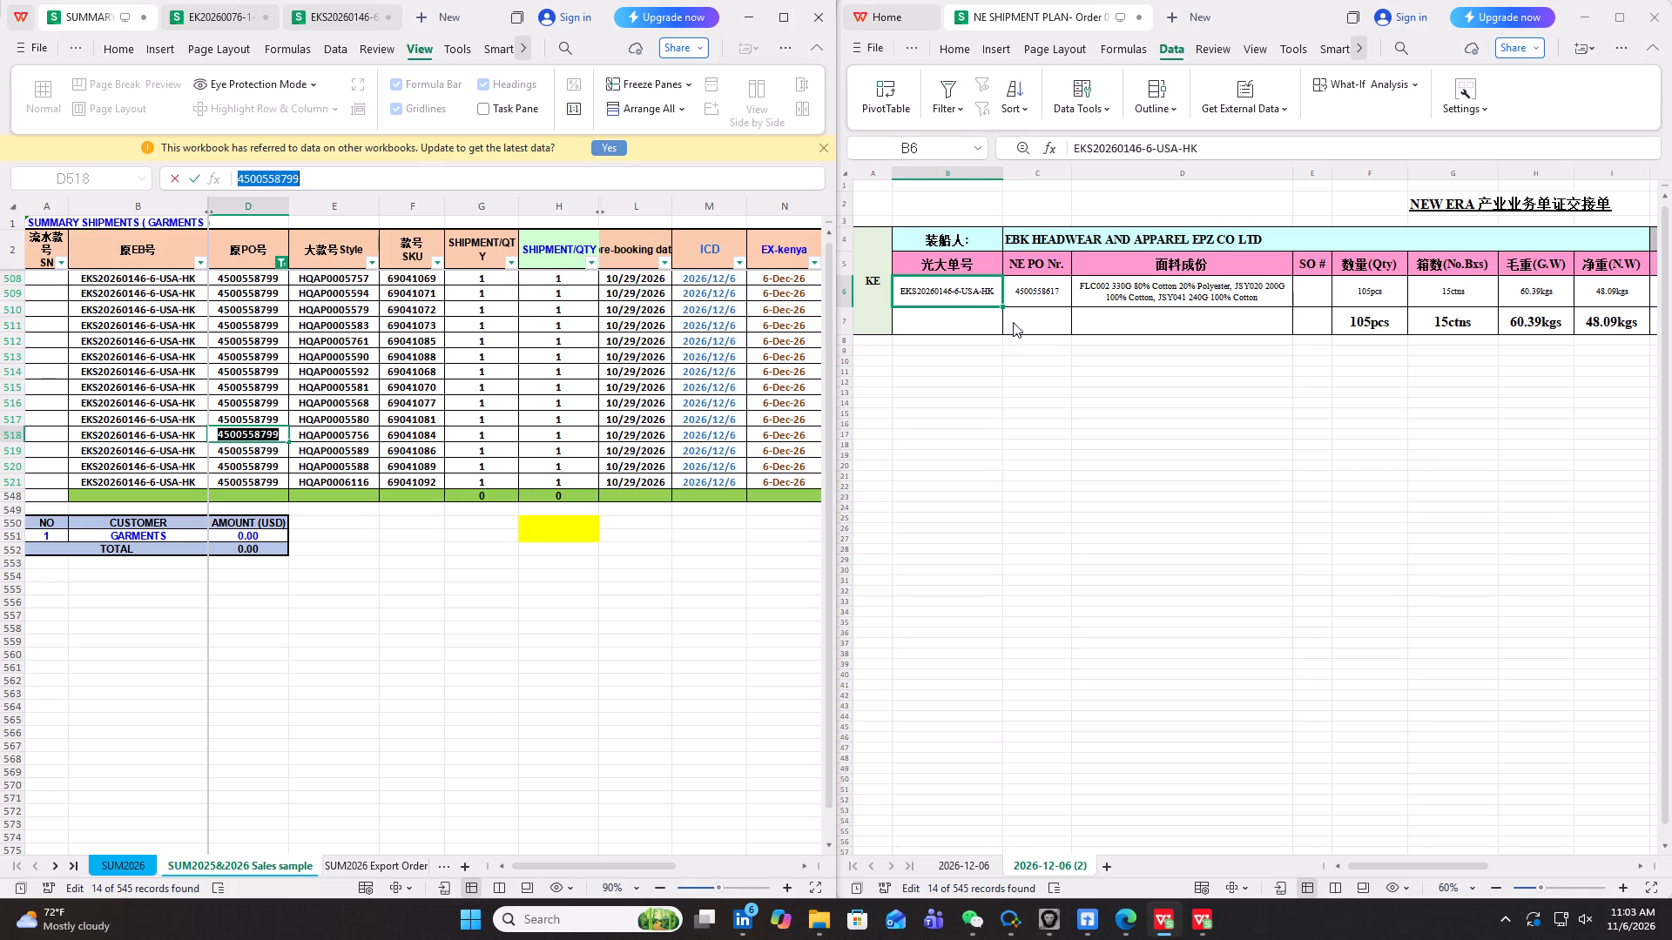
pyautogui.doubleClick(1014, 321)
pyautogui.click(1024, 290)
pyautogui.hotkey('ctrl', 'v')
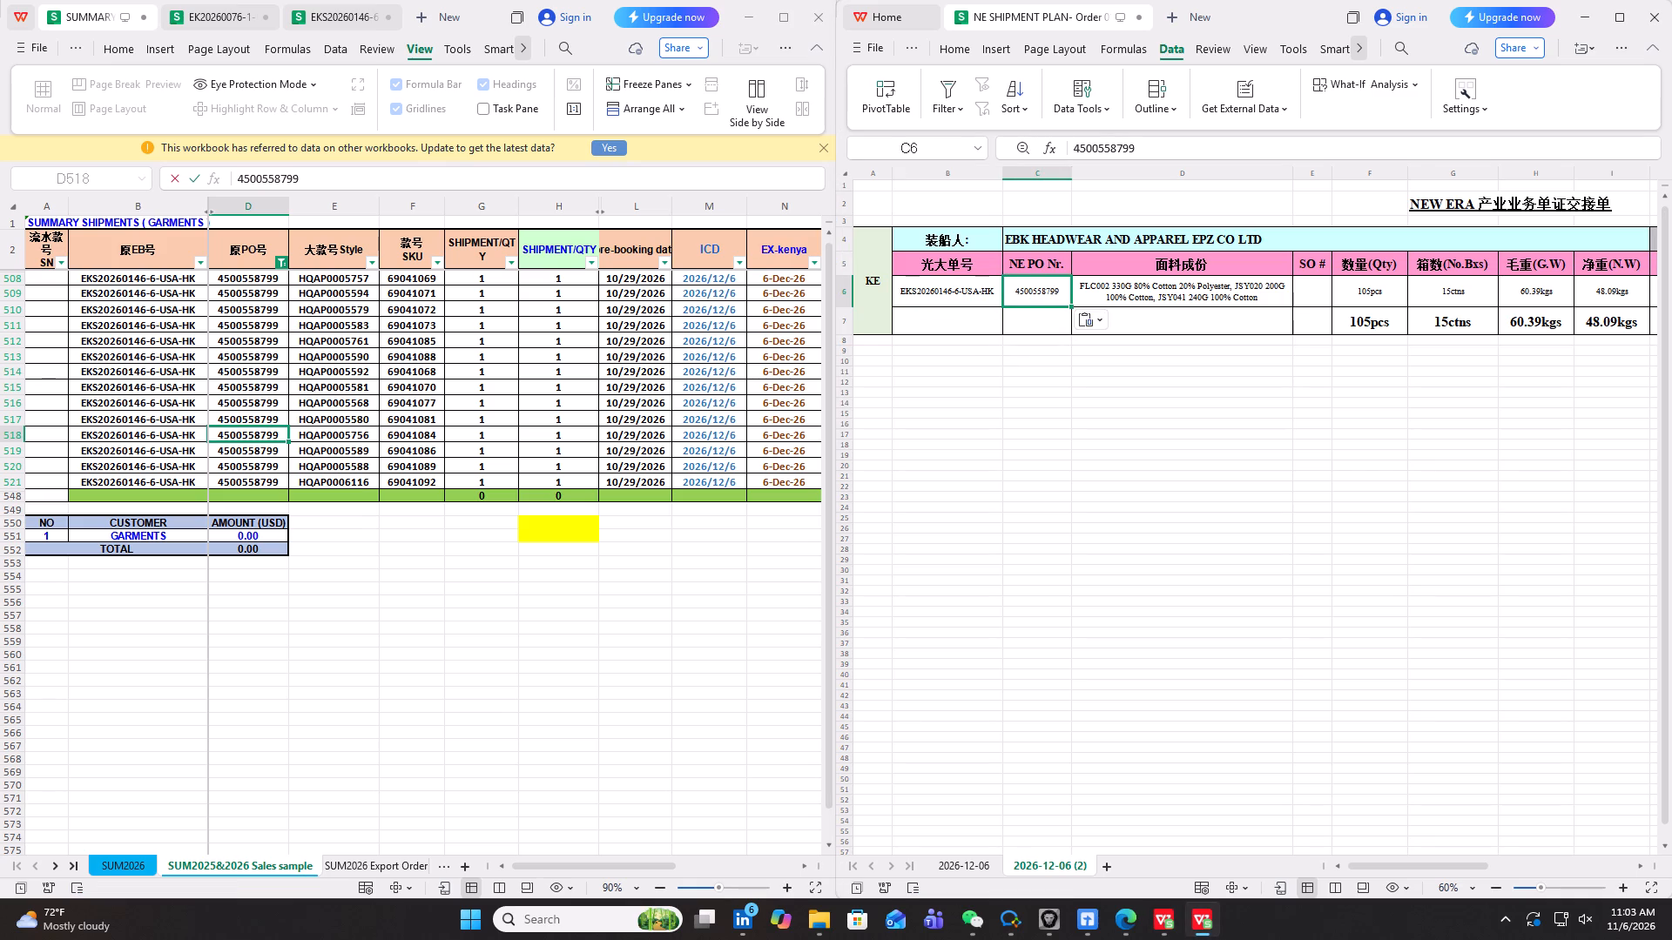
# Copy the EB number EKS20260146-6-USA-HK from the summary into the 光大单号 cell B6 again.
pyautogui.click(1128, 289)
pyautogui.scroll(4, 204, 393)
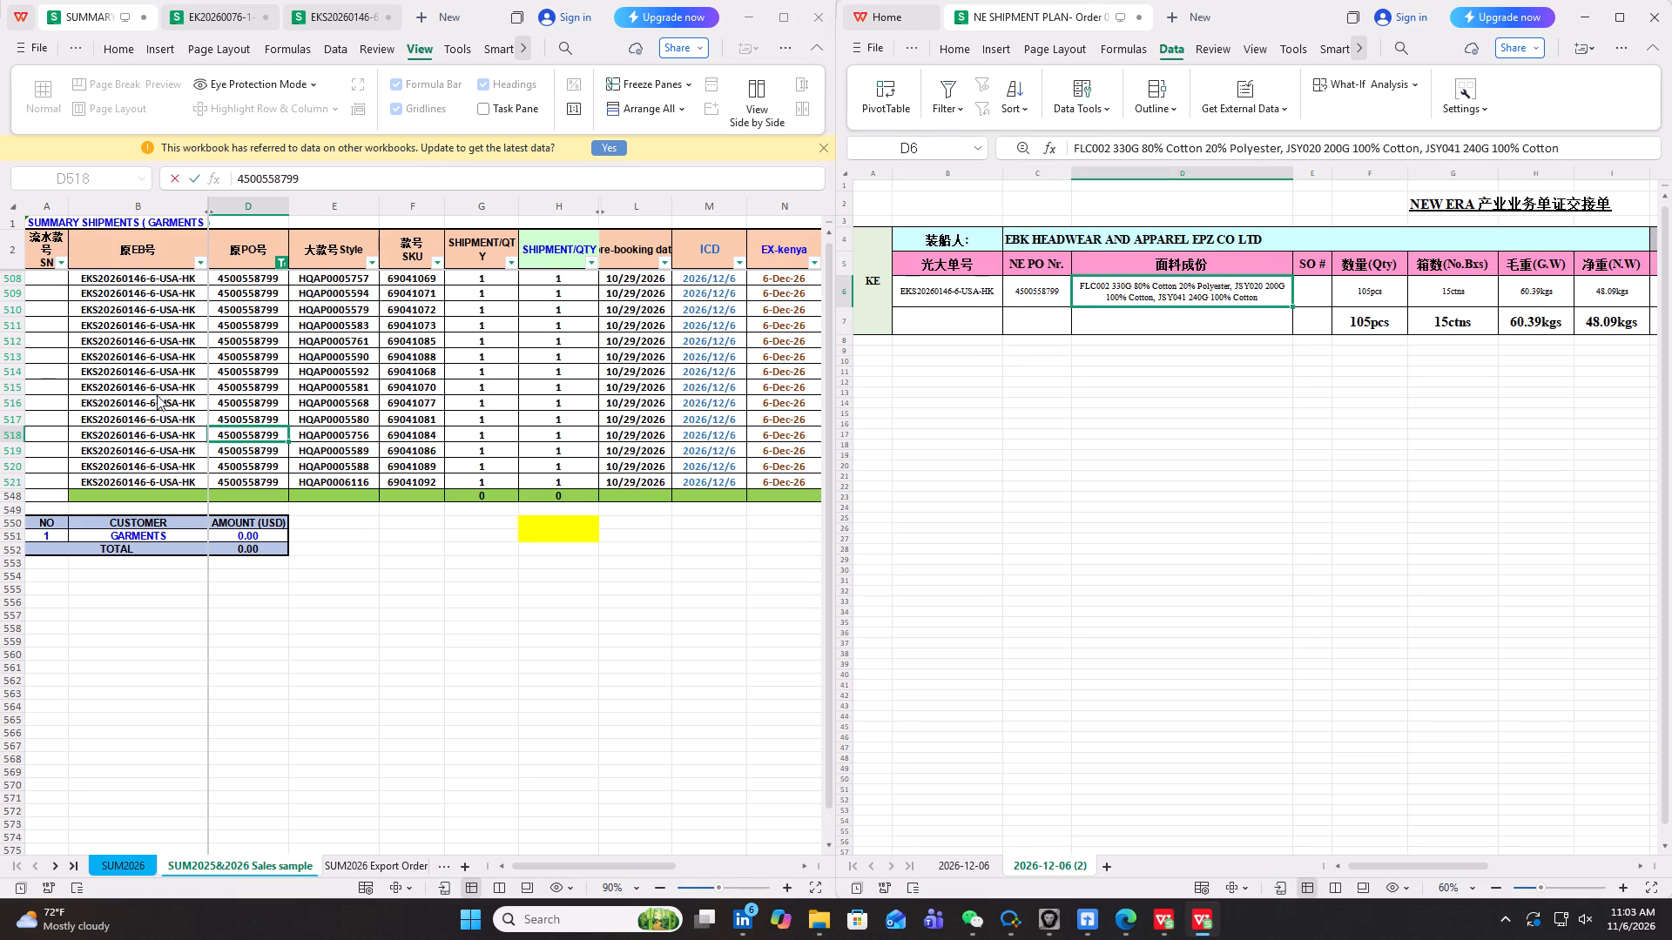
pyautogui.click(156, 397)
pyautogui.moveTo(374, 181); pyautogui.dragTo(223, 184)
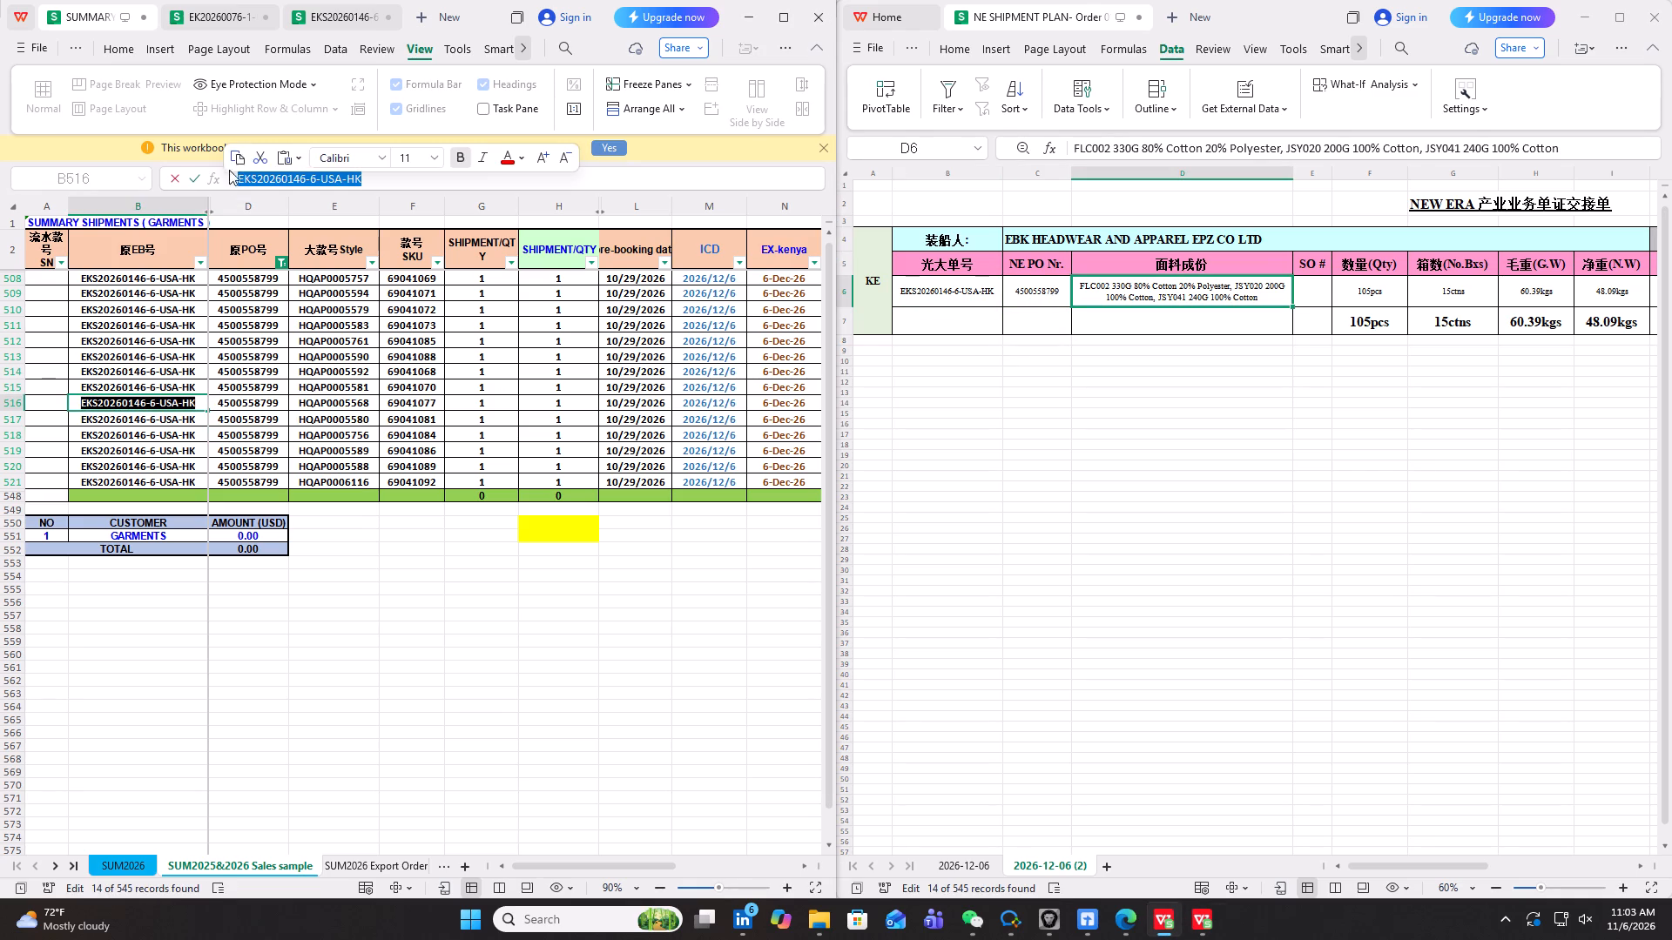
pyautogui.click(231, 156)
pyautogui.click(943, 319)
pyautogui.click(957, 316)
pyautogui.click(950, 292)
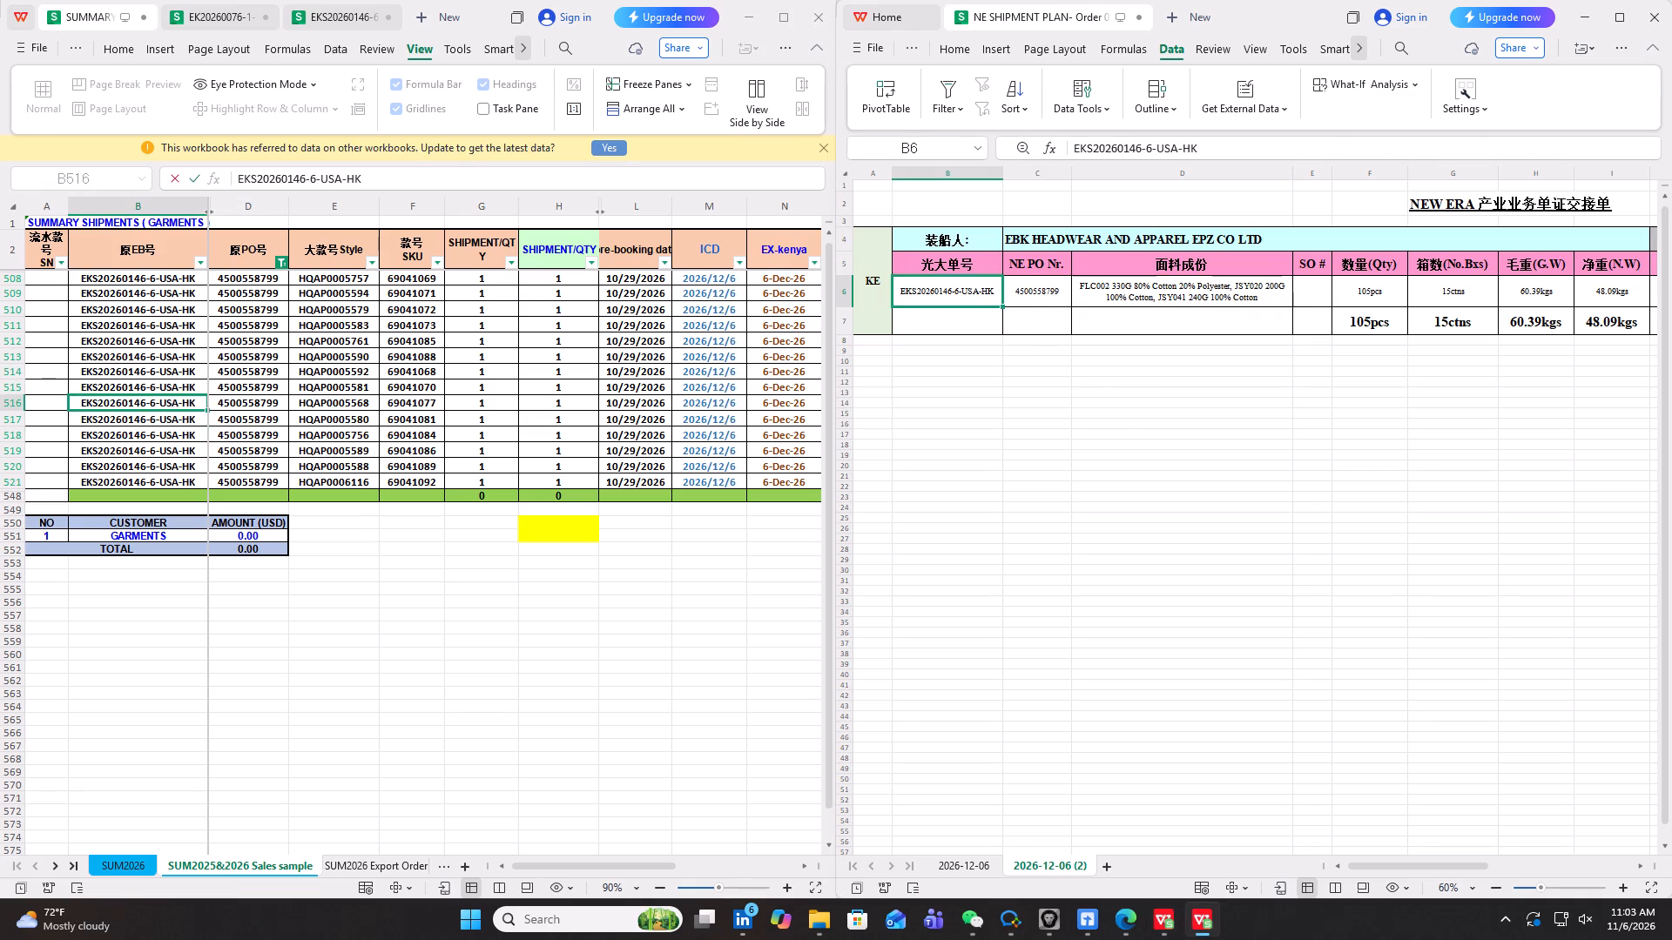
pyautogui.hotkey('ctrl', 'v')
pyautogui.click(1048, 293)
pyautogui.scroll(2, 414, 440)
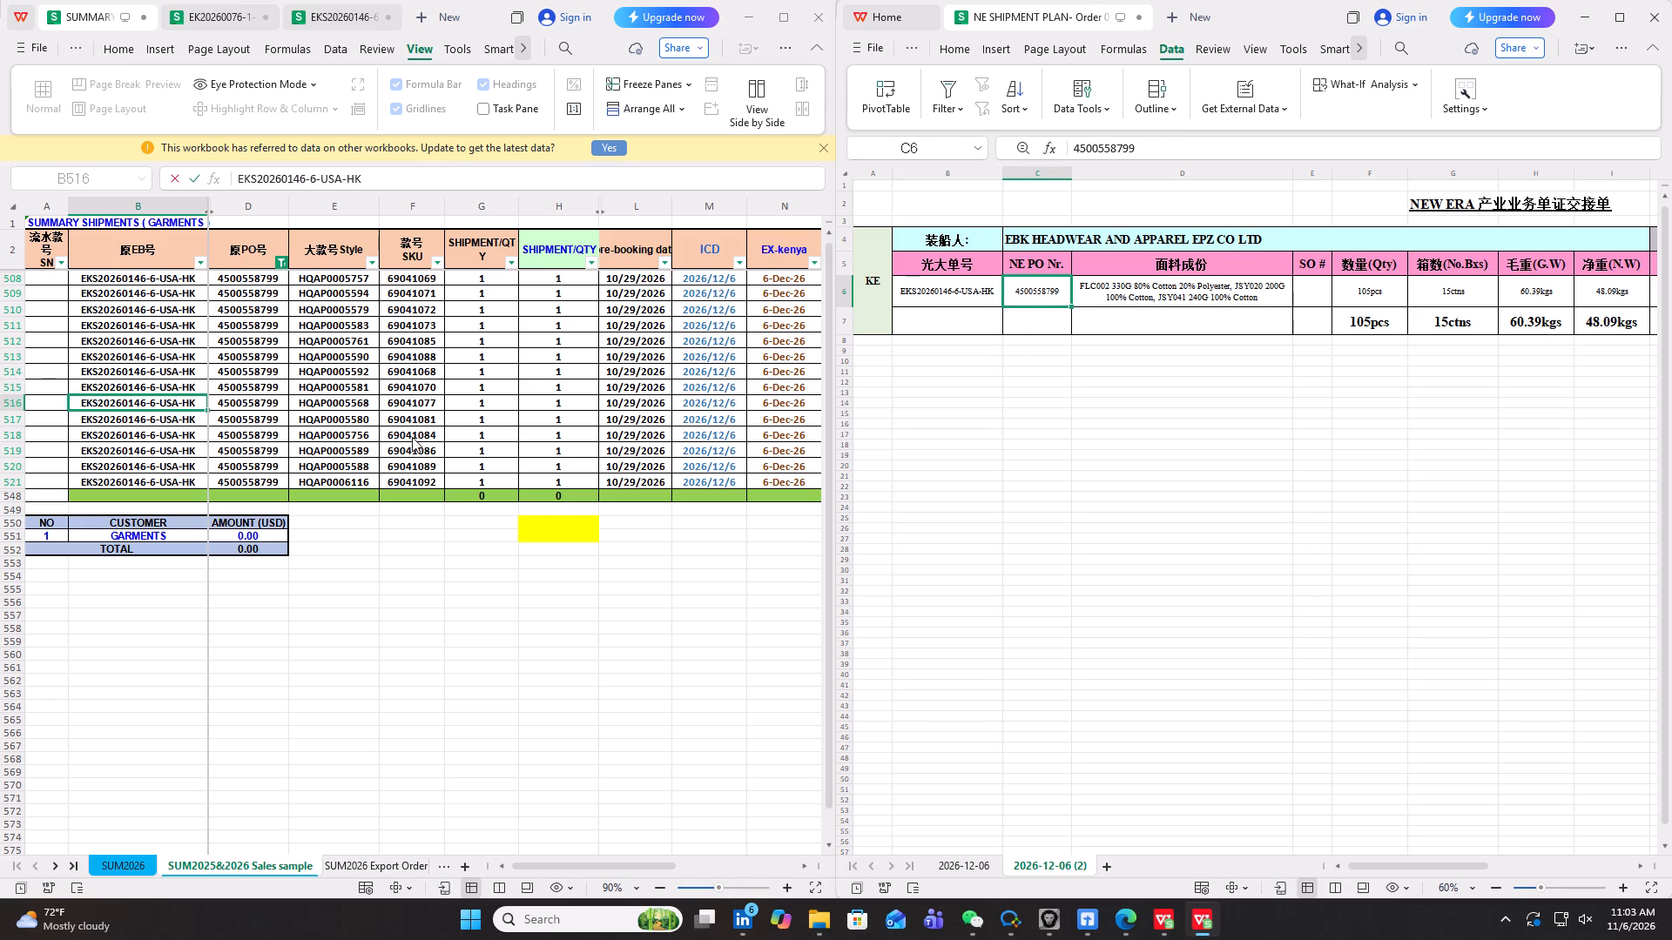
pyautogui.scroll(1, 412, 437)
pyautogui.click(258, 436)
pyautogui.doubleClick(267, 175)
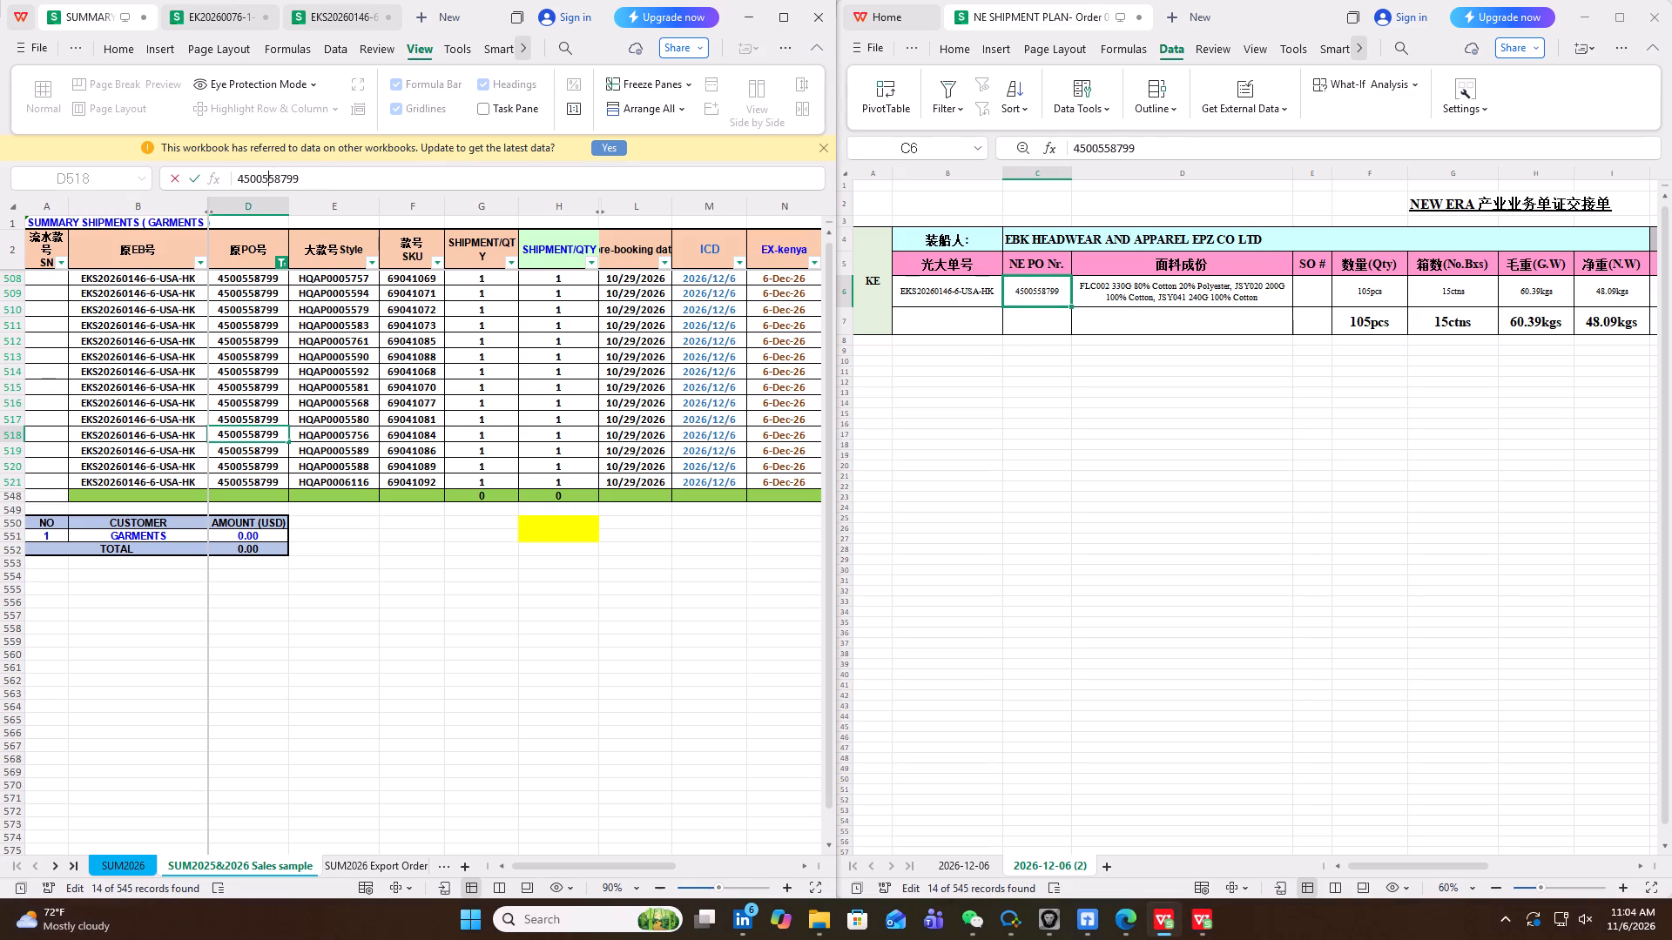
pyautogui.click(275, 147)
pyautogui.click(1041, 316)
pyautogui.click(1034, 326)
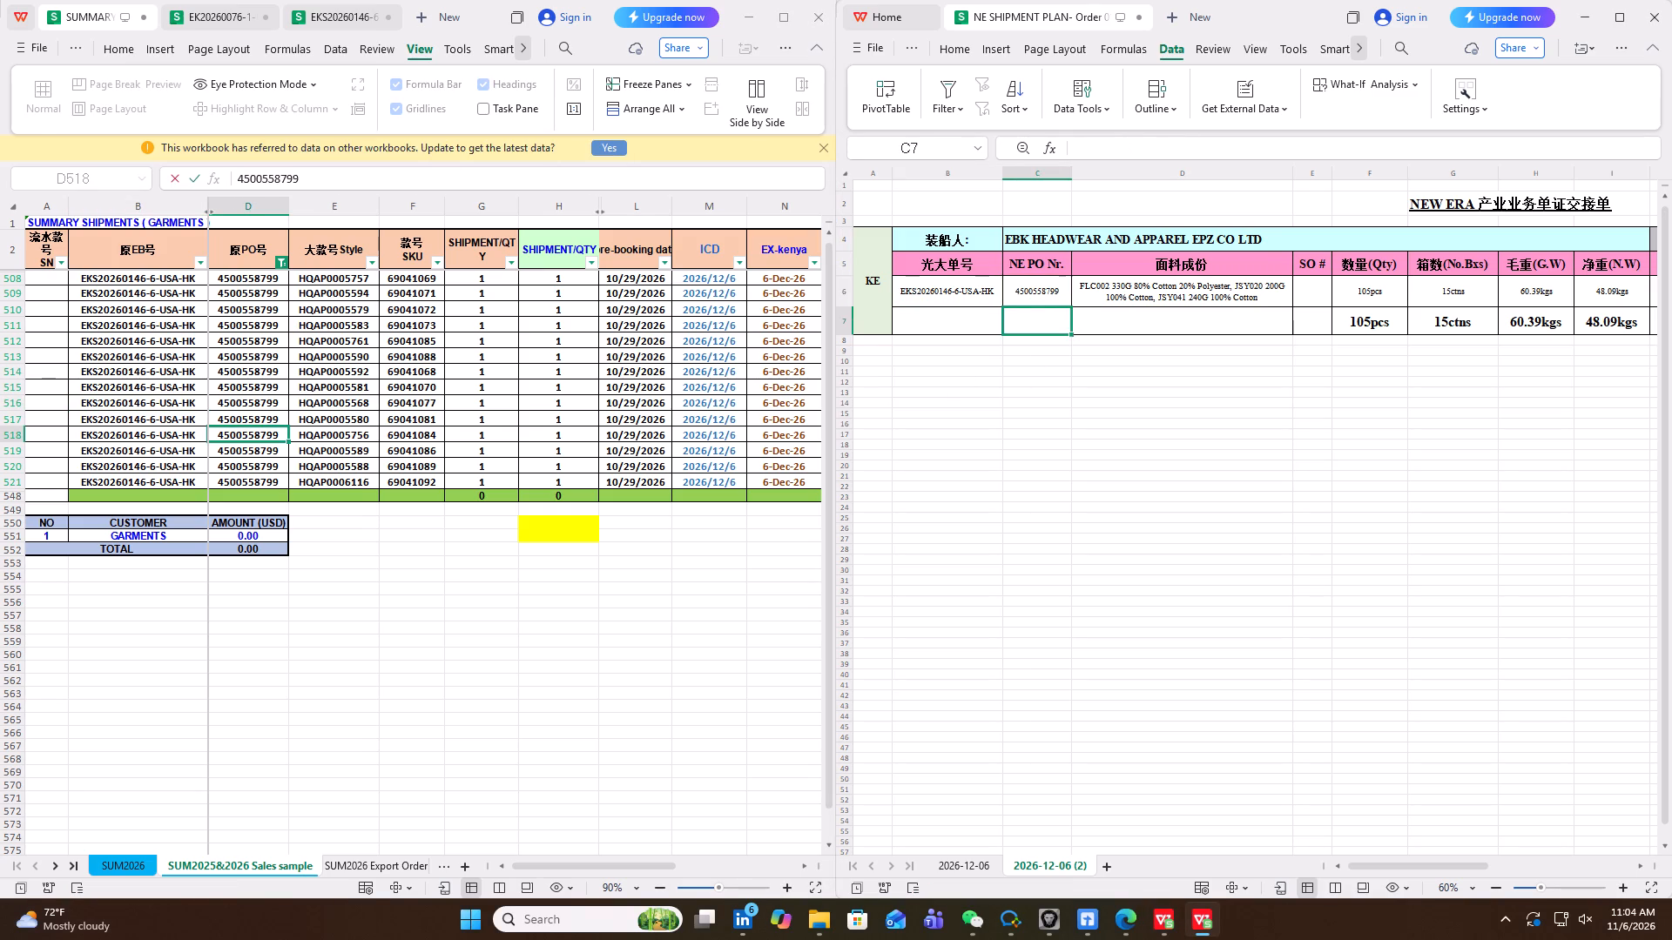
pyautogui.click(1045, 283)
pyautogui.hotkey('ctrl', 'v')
# Copy the QTY TTL total of 14 from the packing file's TTL row into the 数量(Qty) cell F6 of the duplicated shipment sheet.
pyautogui.click(1163, 292)
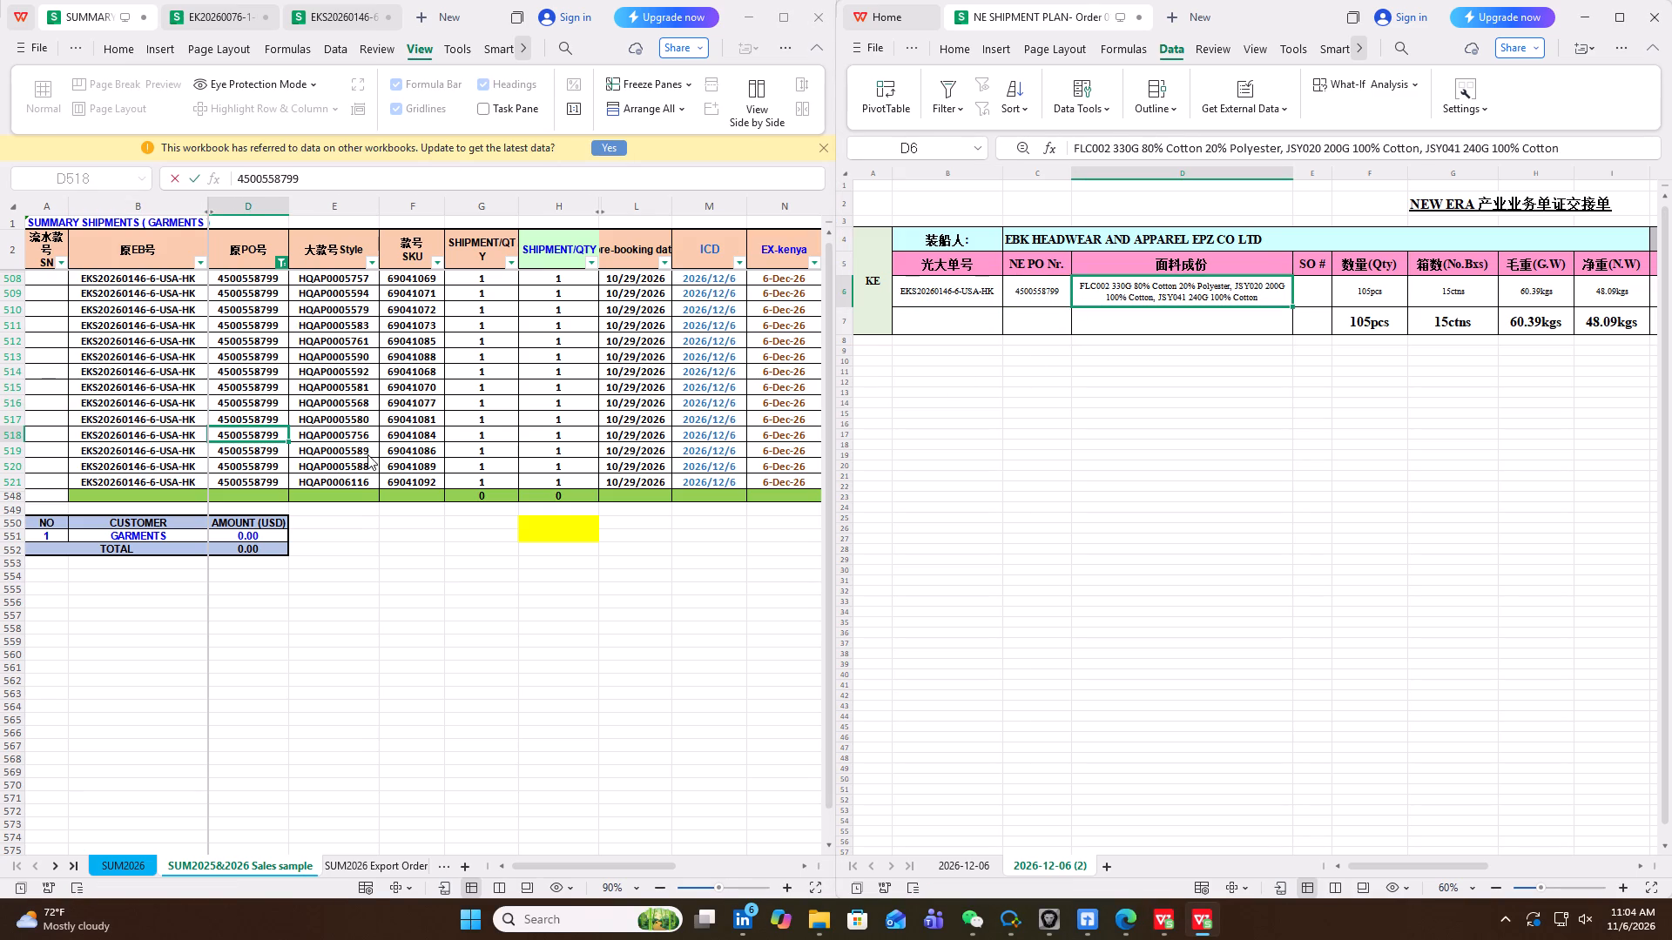
pyautogui.scroll(8, 146, 463)
pyautogui.click(334, 16)
pyautogui.scroll(2, 336, 479)
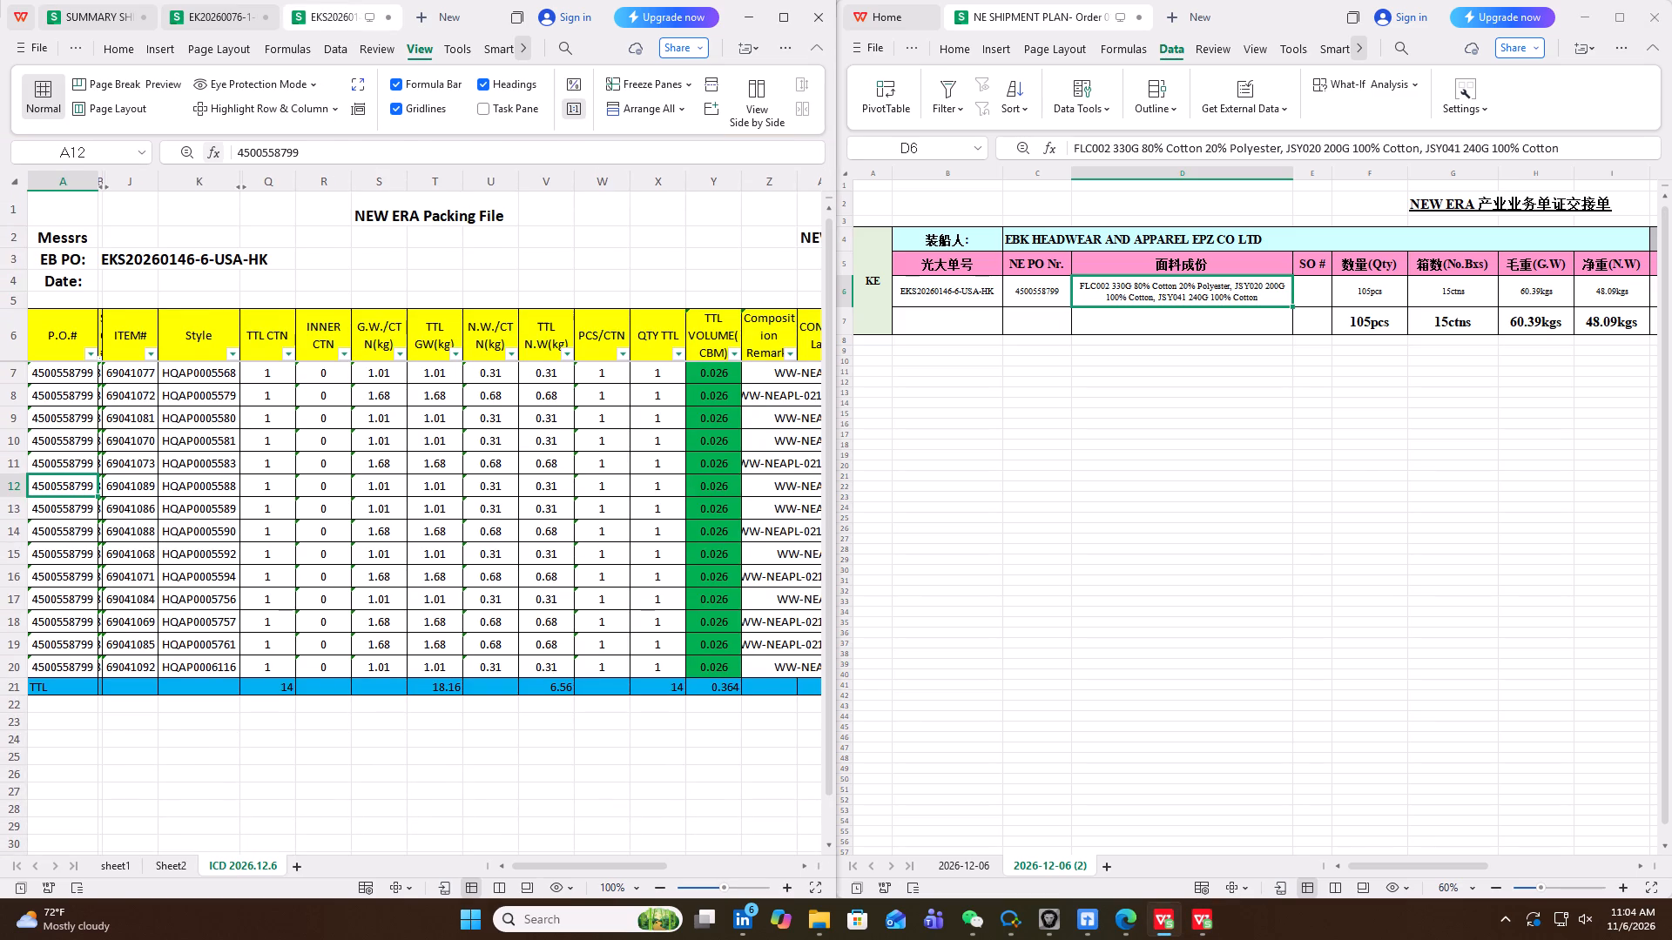
pyautogui.scroll(3, 337, 479)
pyautogui.moveTo(1435, 863); pyautogui.dragTo(1449, 863)
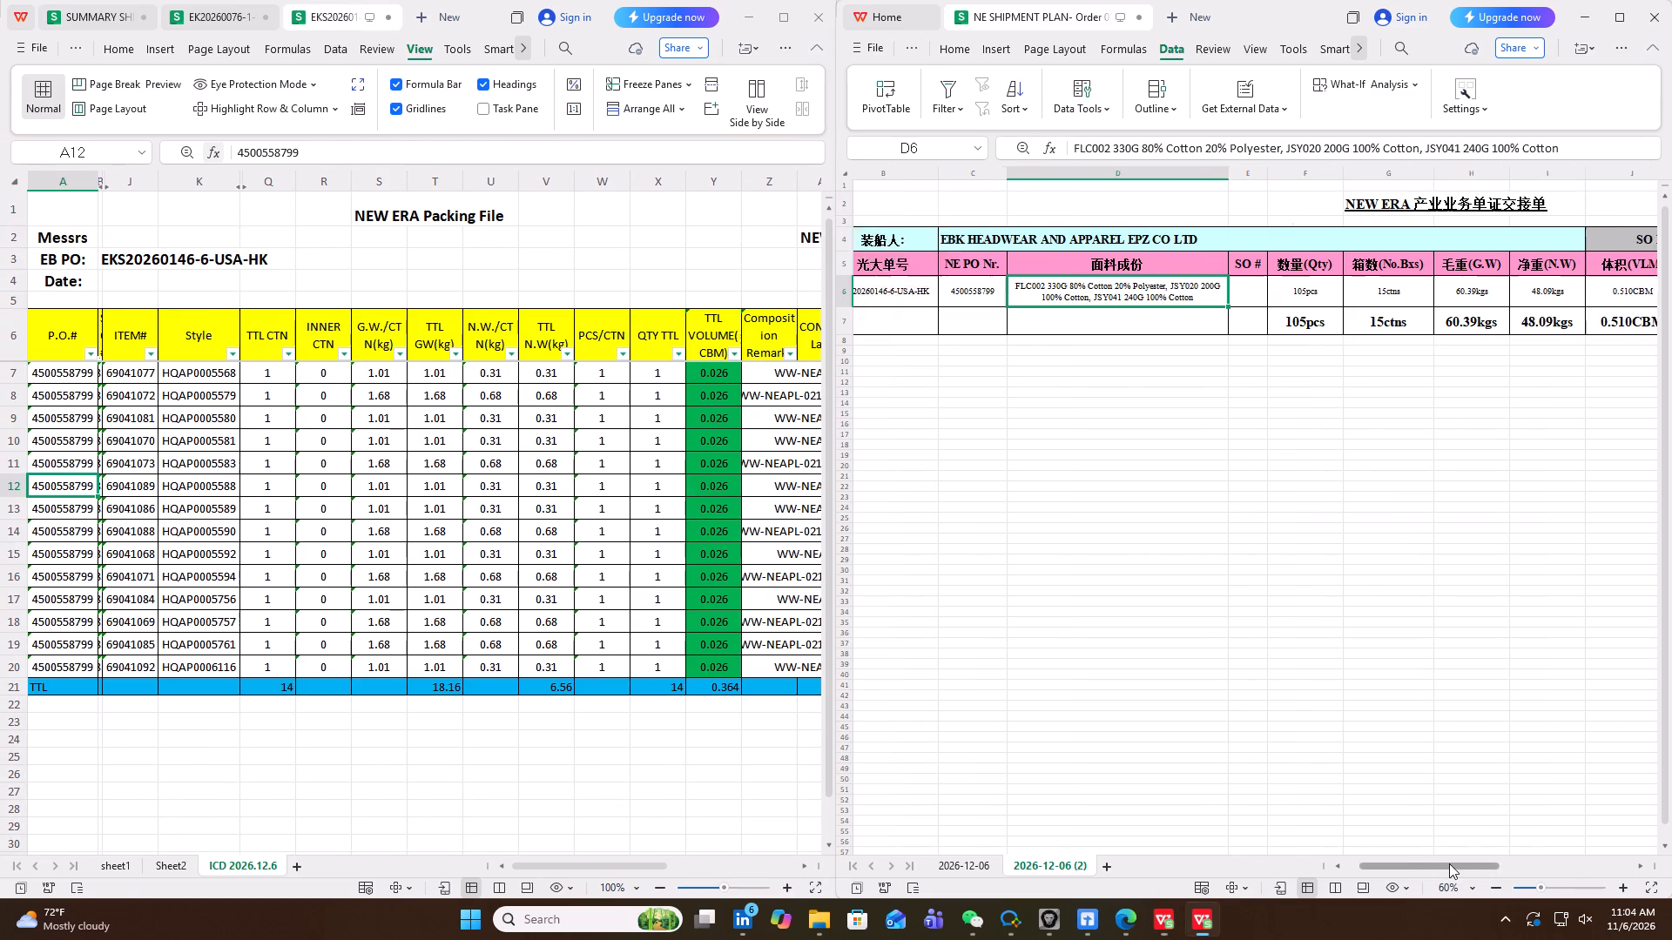
pyautogui.moveTo(1449, 863); pyautogui.dragTo(1501, 855)
pyautogui.scroll(5, 737, 647)
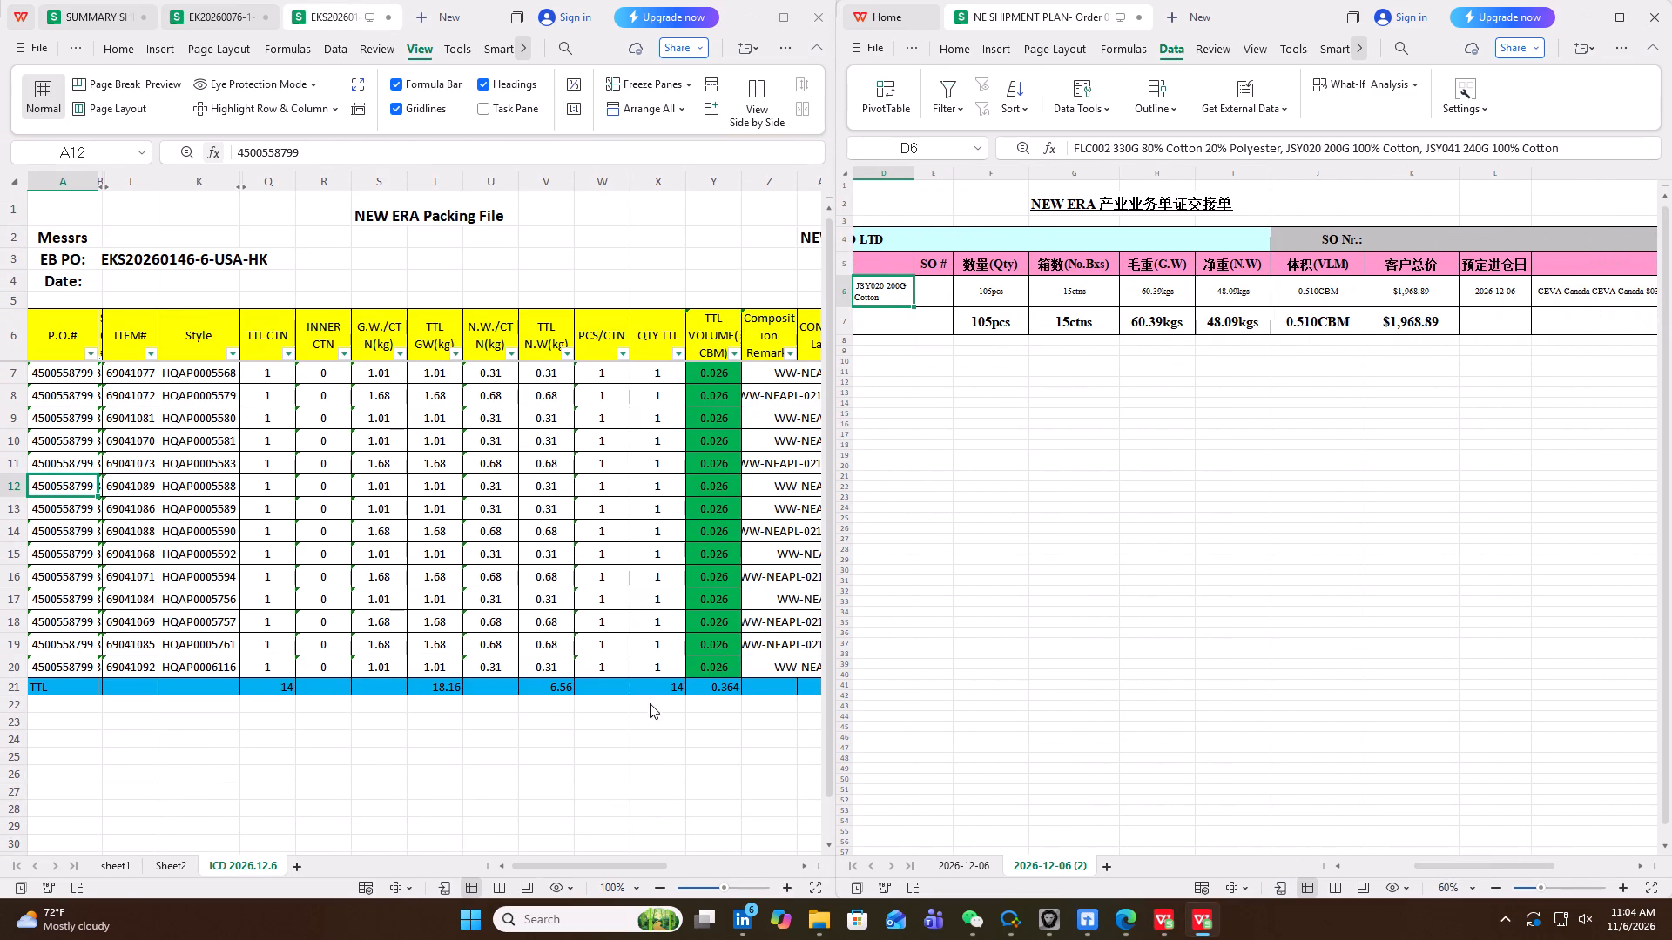
pyautogui.moveTo(659, 686); pyautogui.dragTo(659, 709)
pyautogui.click(135, 886)
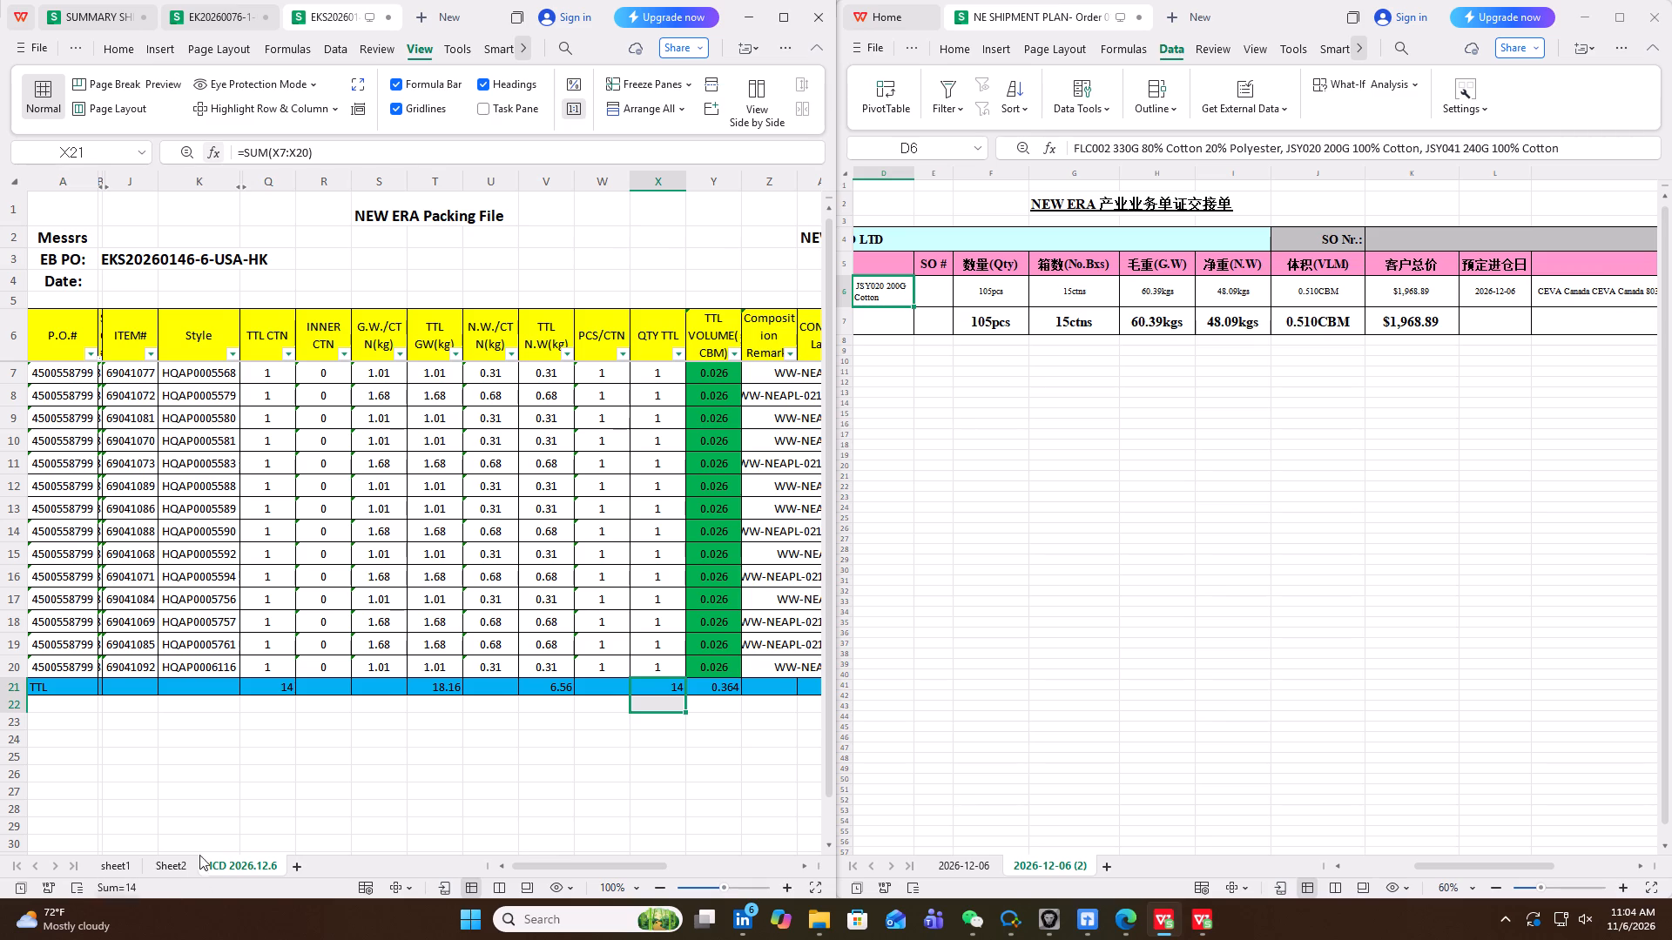
pyautogui.click(987, 293)
pyautogui.hotkey('ctrl', 'v')
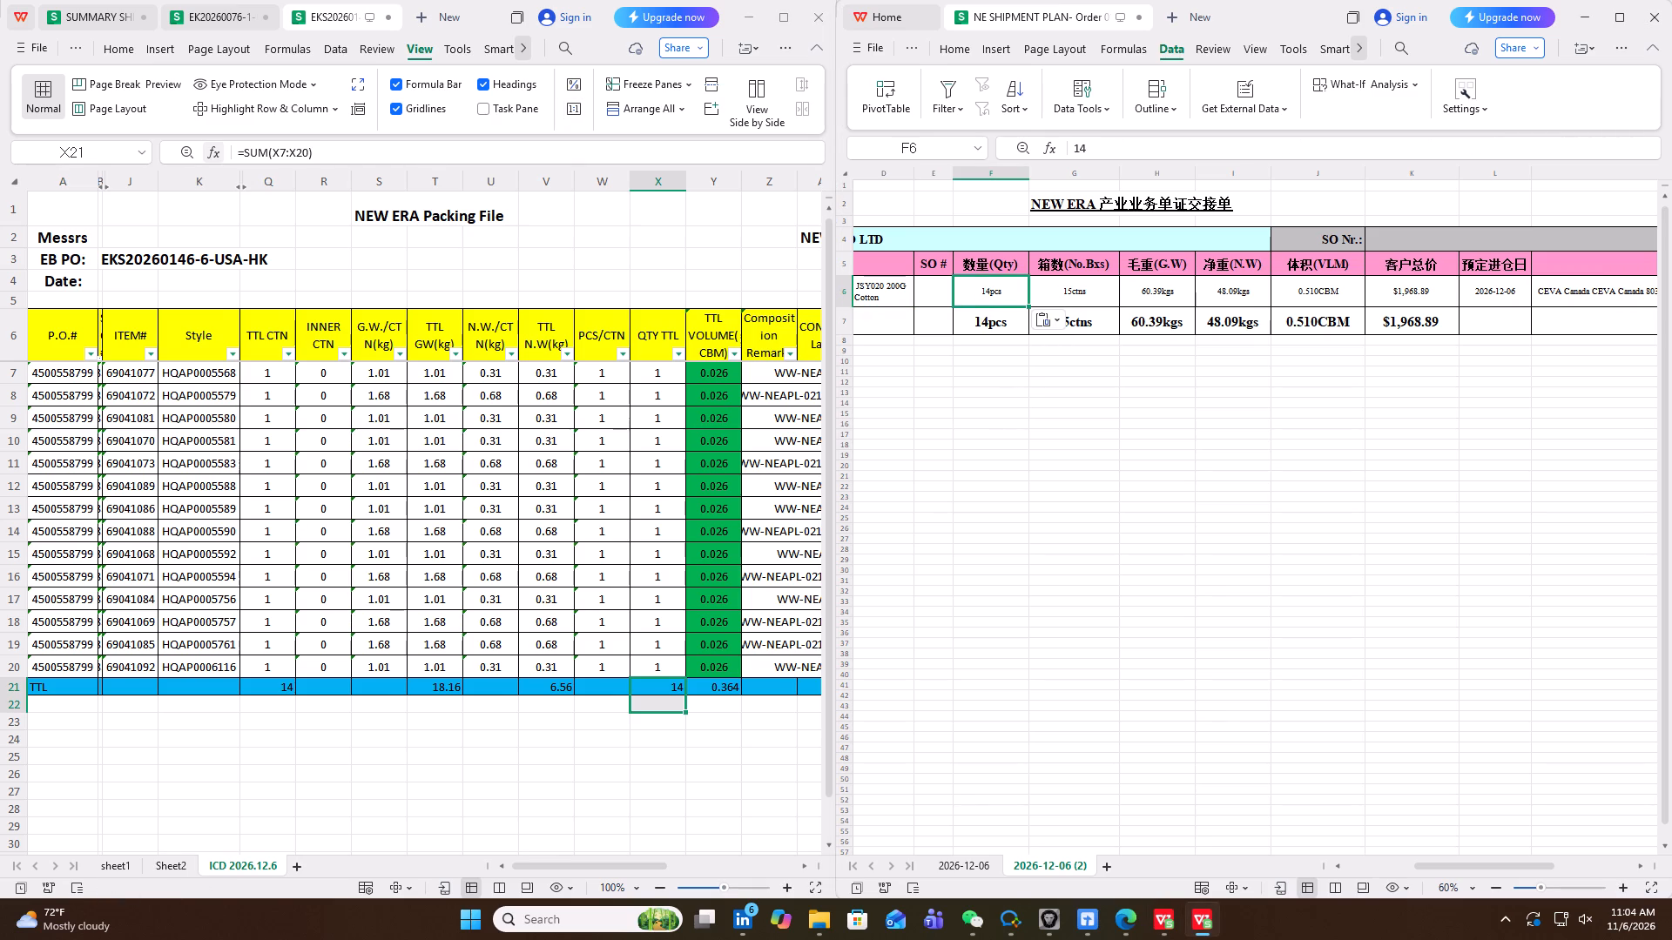
# Copy the TTL CTN total of 14 from the packing file's TTL row into the 箱数(No.Bxs) cell G6 of the shipment sheet.
pyautogui.moveTo(273, 691); pyautogui.dragTo(276, 729)
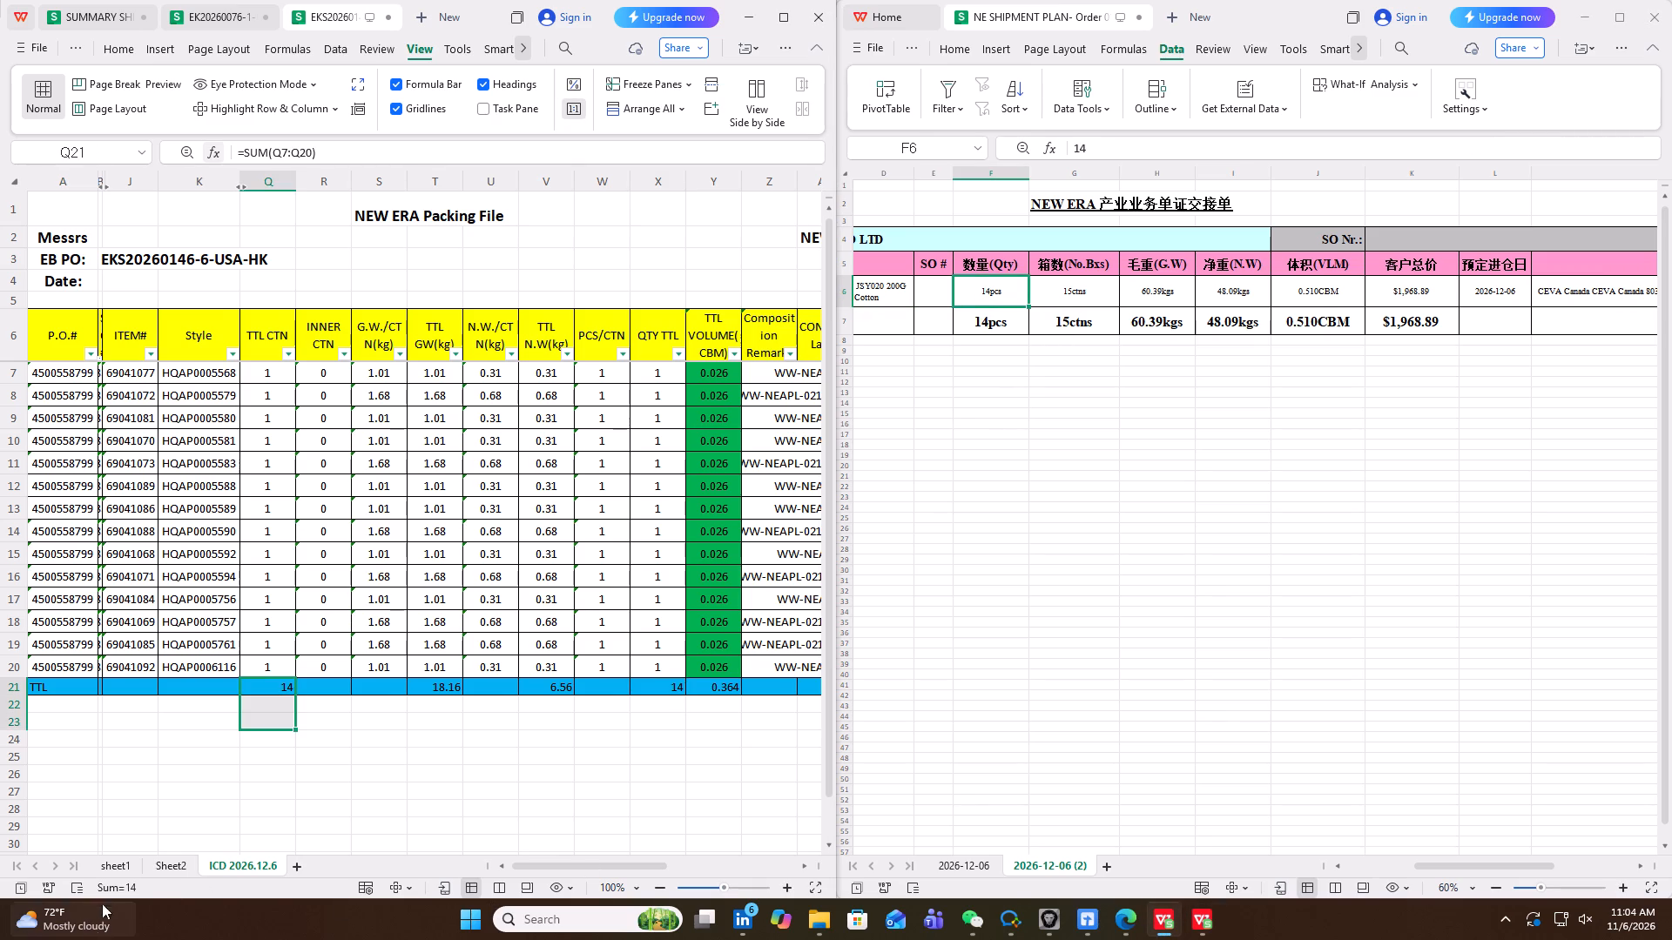
pyautogui.click(125, 886)
pyautogui.click(1087, 285)
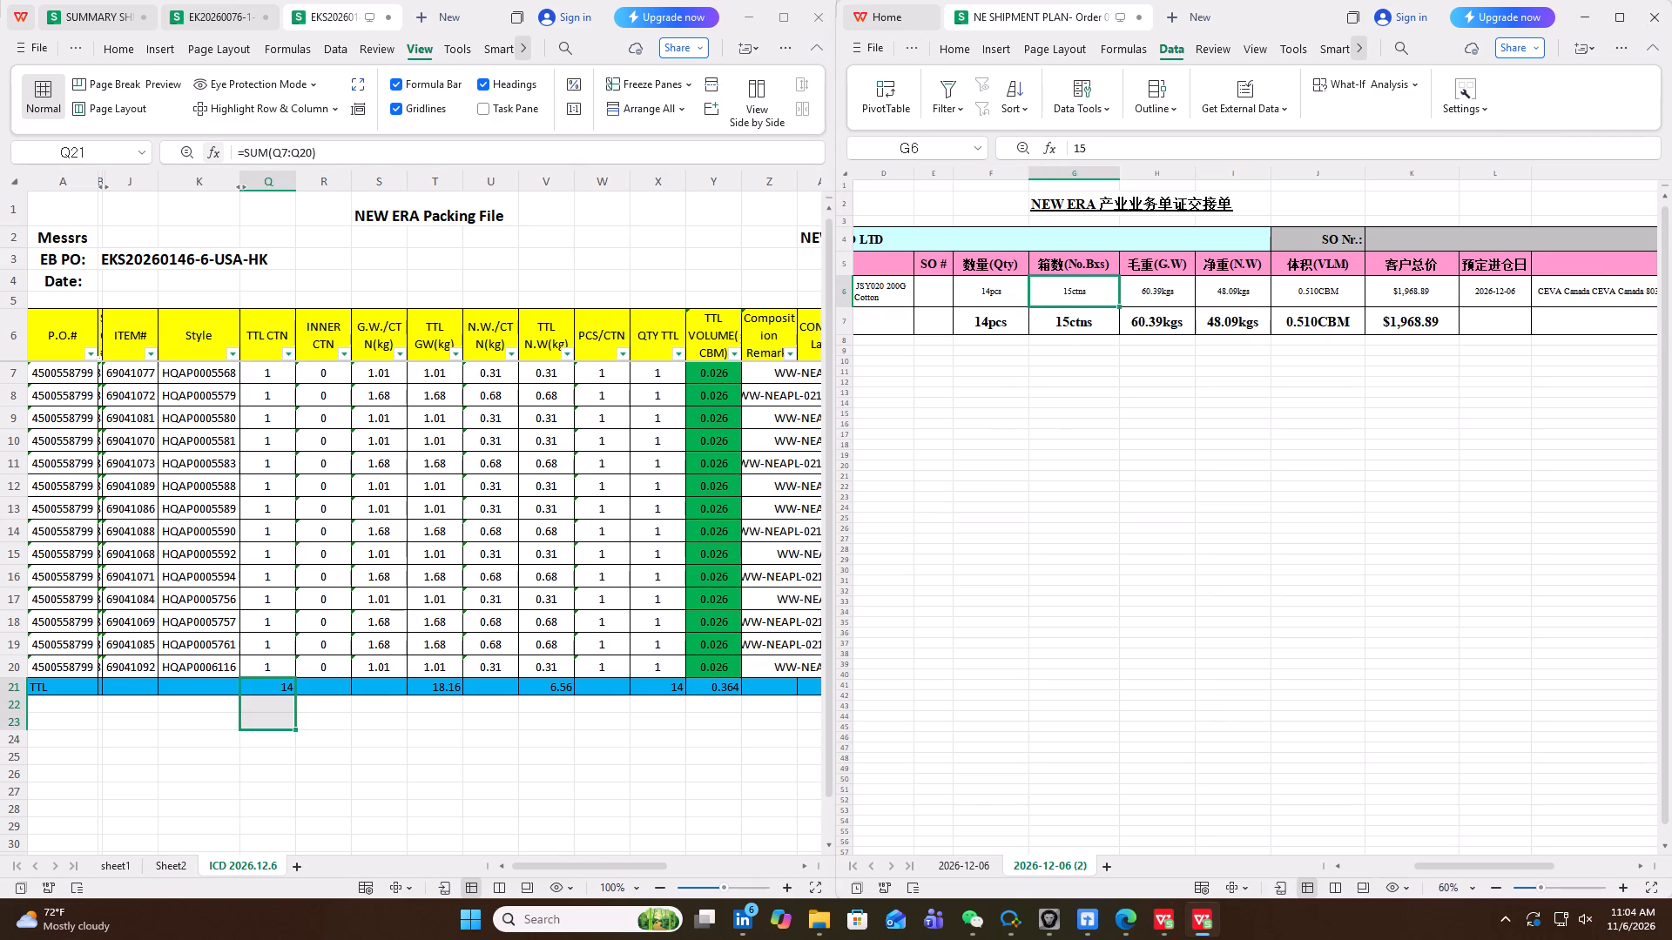
pyautogui.hotkey('ctrl', 'v')
# Copy the TTL GW total of 18.16 from the packing file's TTL row into the 毛重(G.W) cell H6.
pyautogui.moveTo(433, 688); pyautogui.dragTo(431, 703)
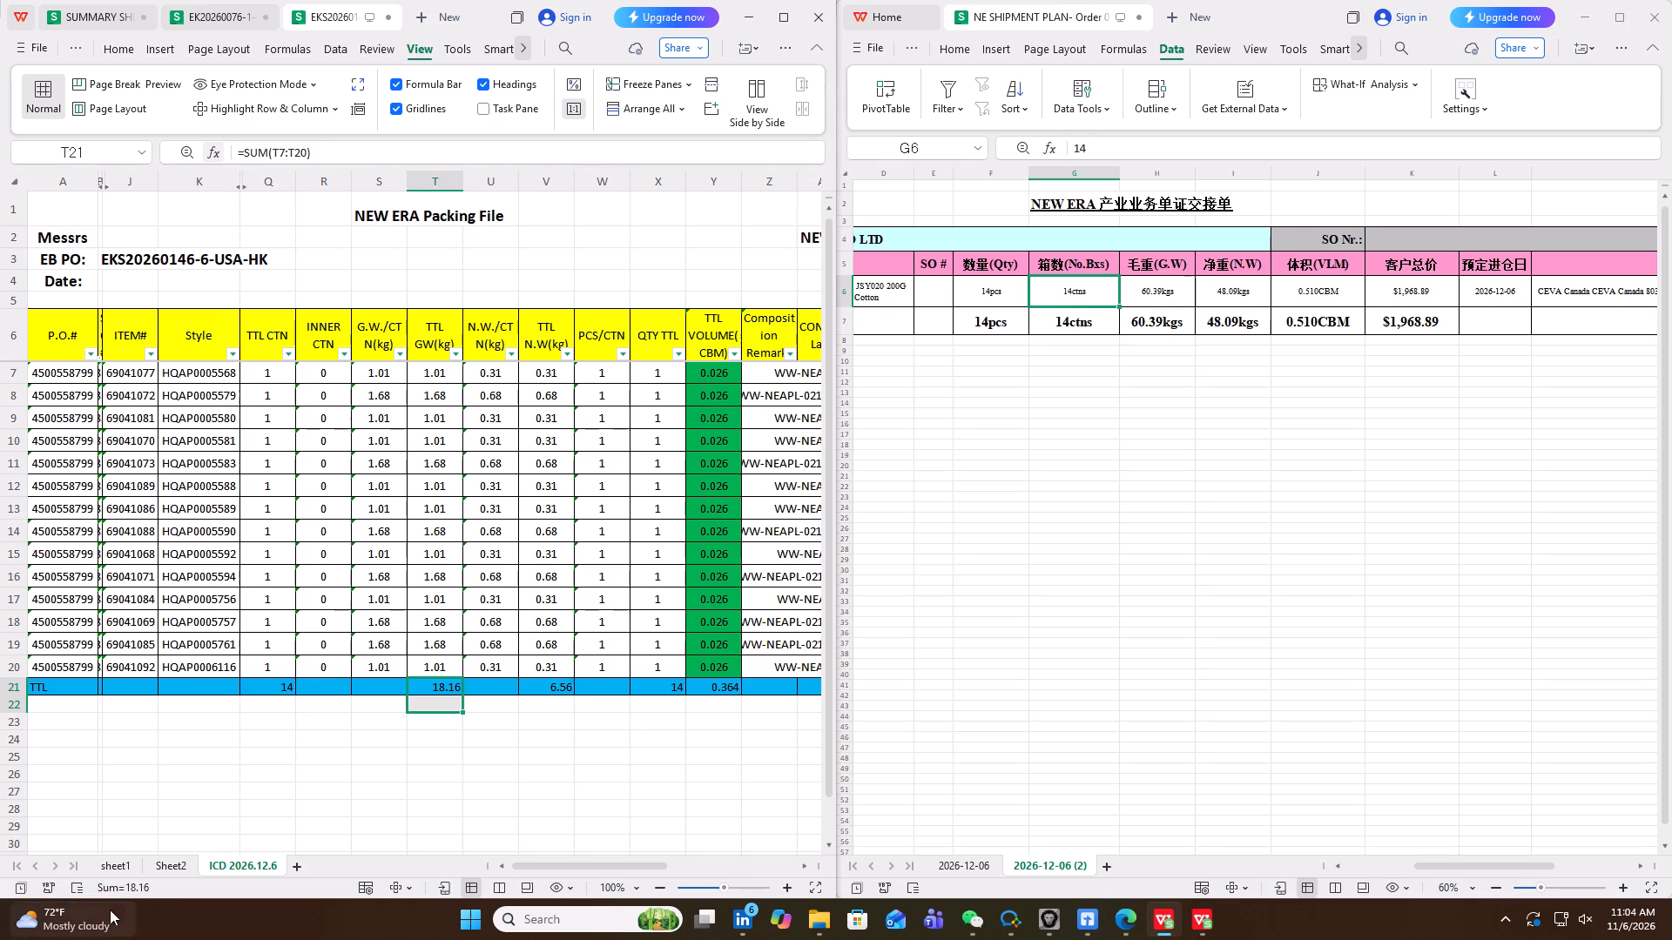
pyautogui.click(125, 886)
pyautogui.click(1160, 295)
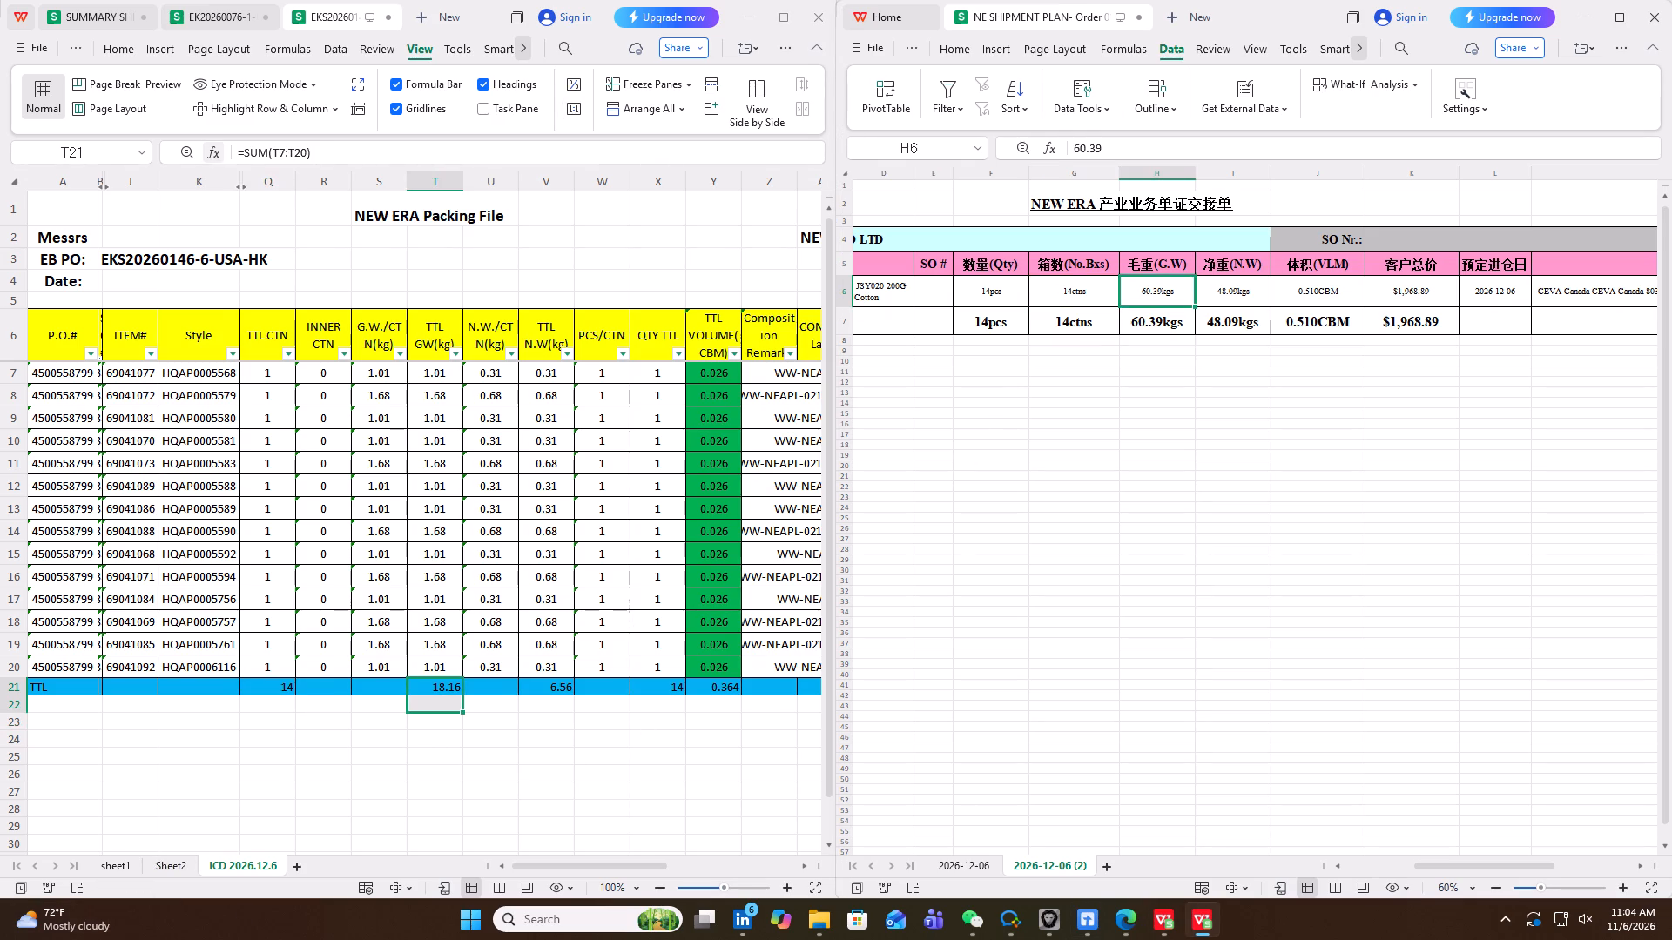
pyautogui.hotkey('ctrl', 'v')
# Copy the TTL N.W total of 6.56 from the packing file's TTL row into the 净重(N.W) cell I6.
pyautogui.moveTo(547, 694); pyautogui.dragTo(552, 721)
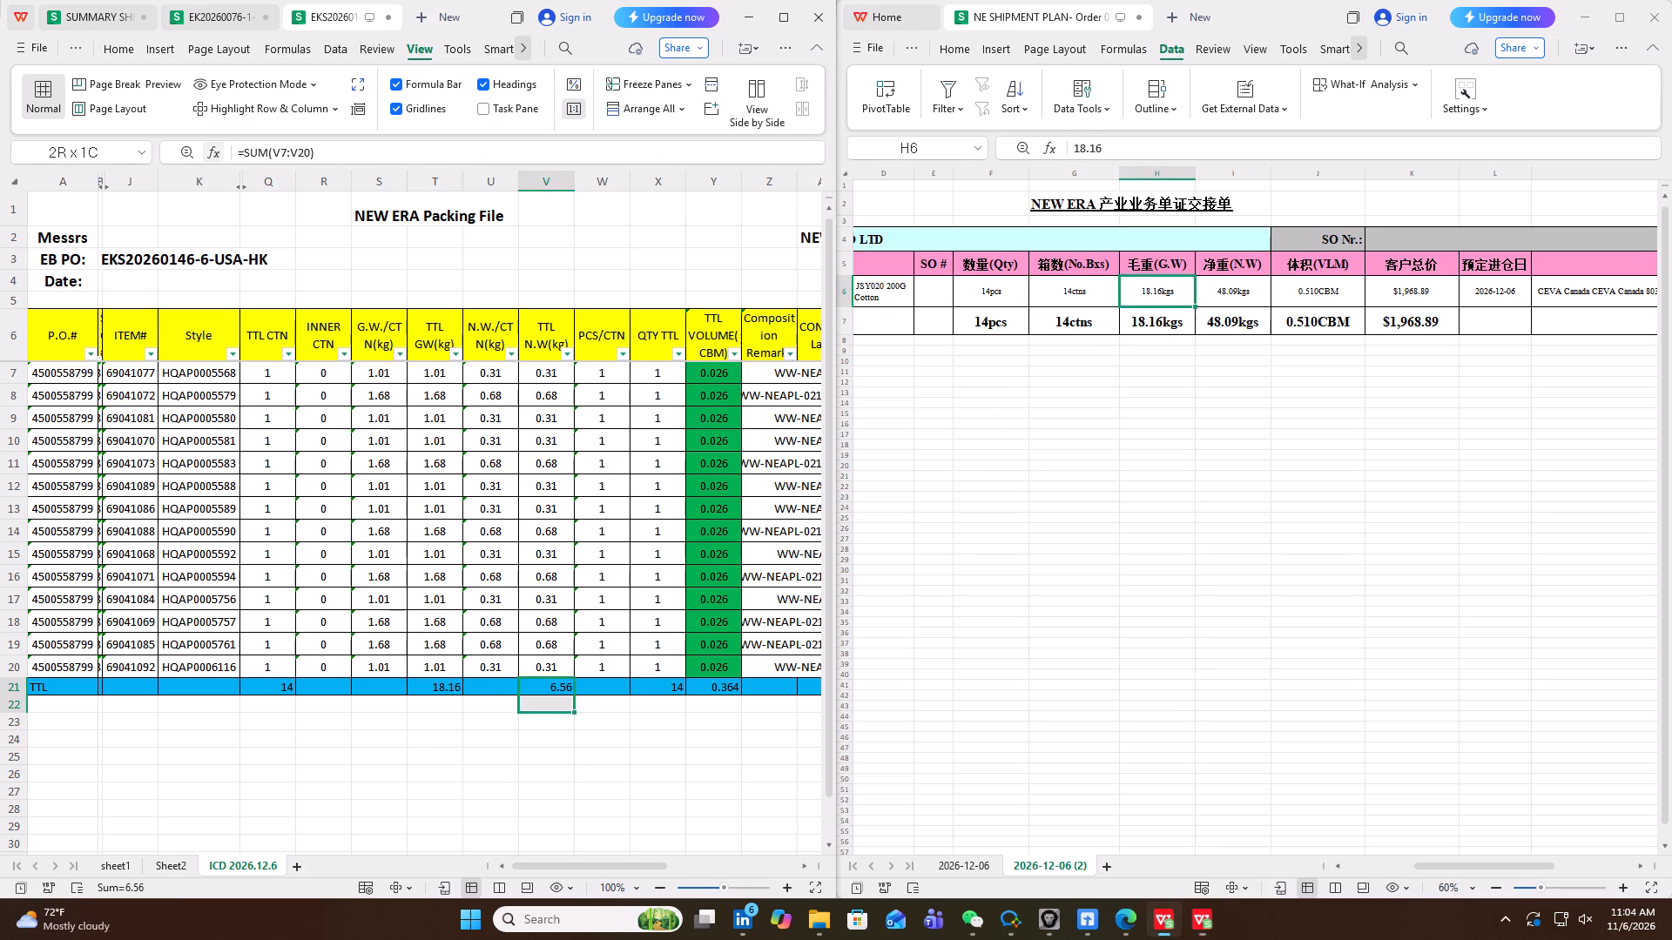
pyautogui.moveTo(552, 721); pyautogui.dragTo(552, 724)
pyautogui.click(138, 887)
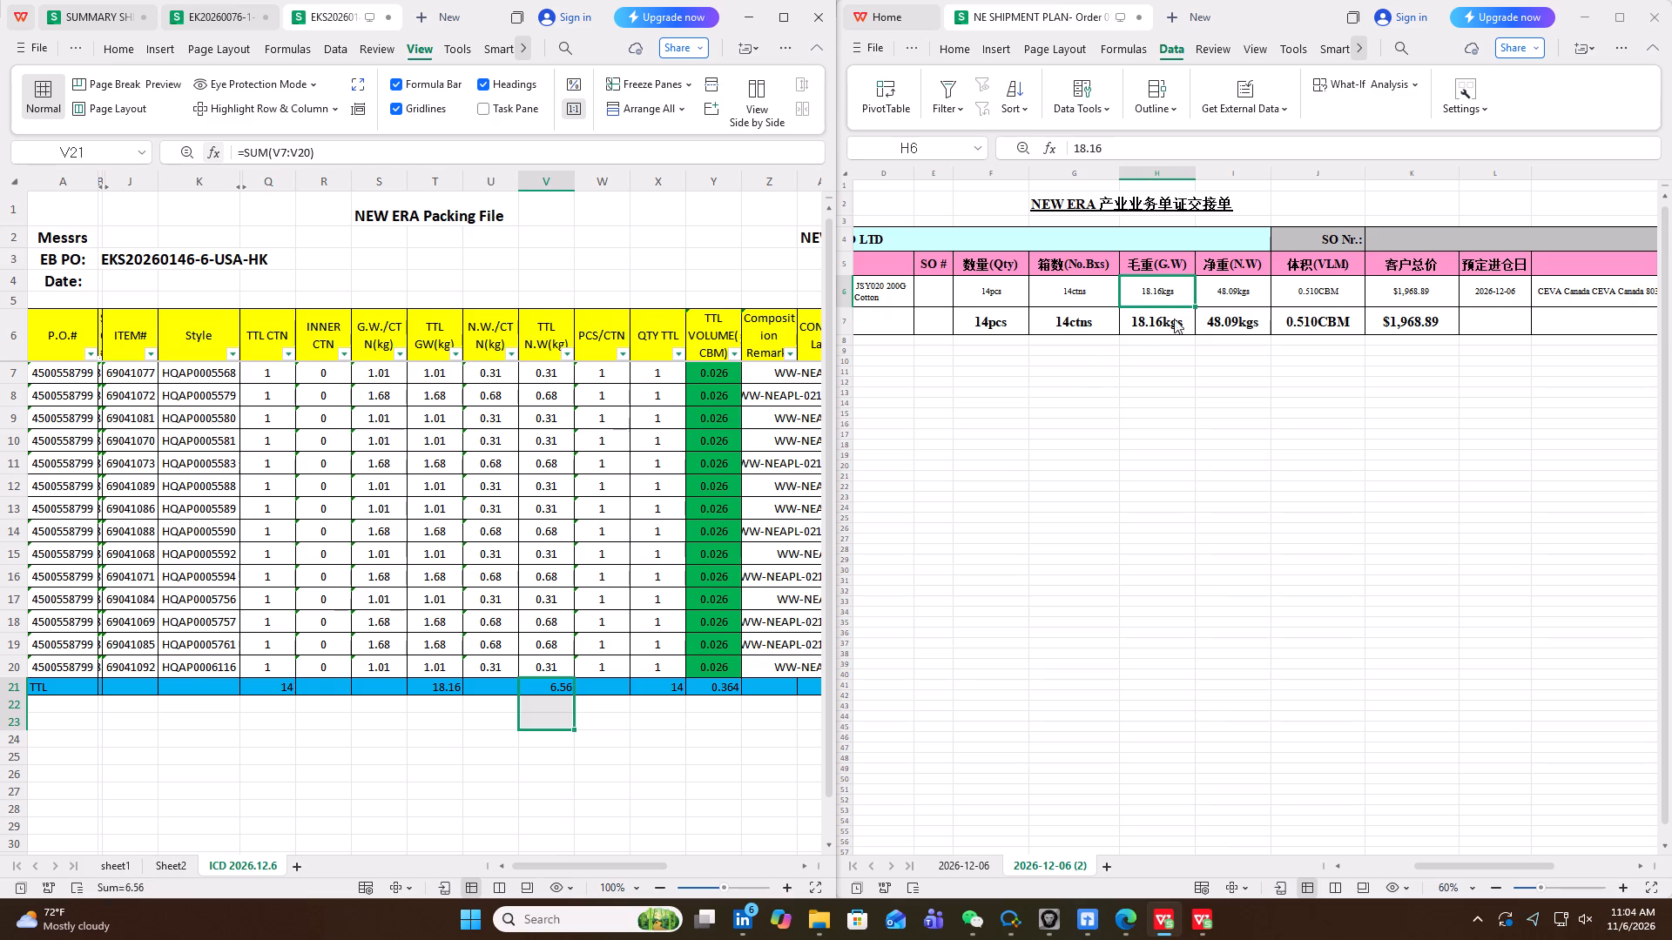
pyautogui.click(1241, 292)
pyautogui.hotkey('ctrl', 'v')
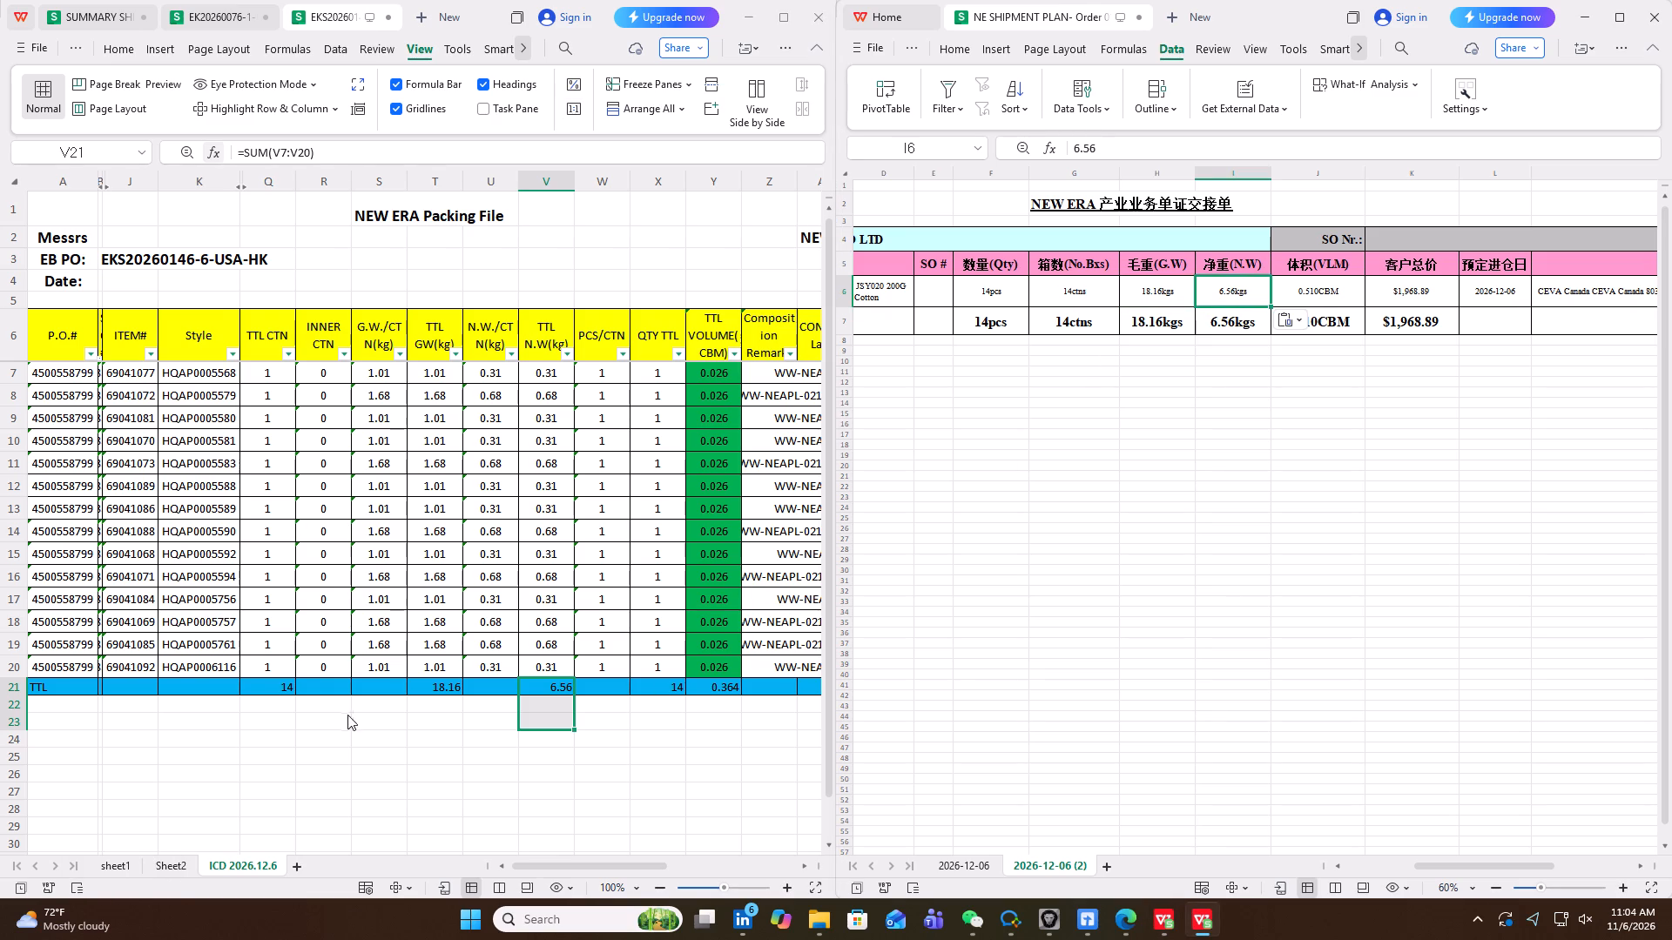
# Copy the TTL VOLUME total of 0.364 from the packing file's TTL row into the 体积(VLM) cell J6.
pyautogui.scroll(4, 597, 704)
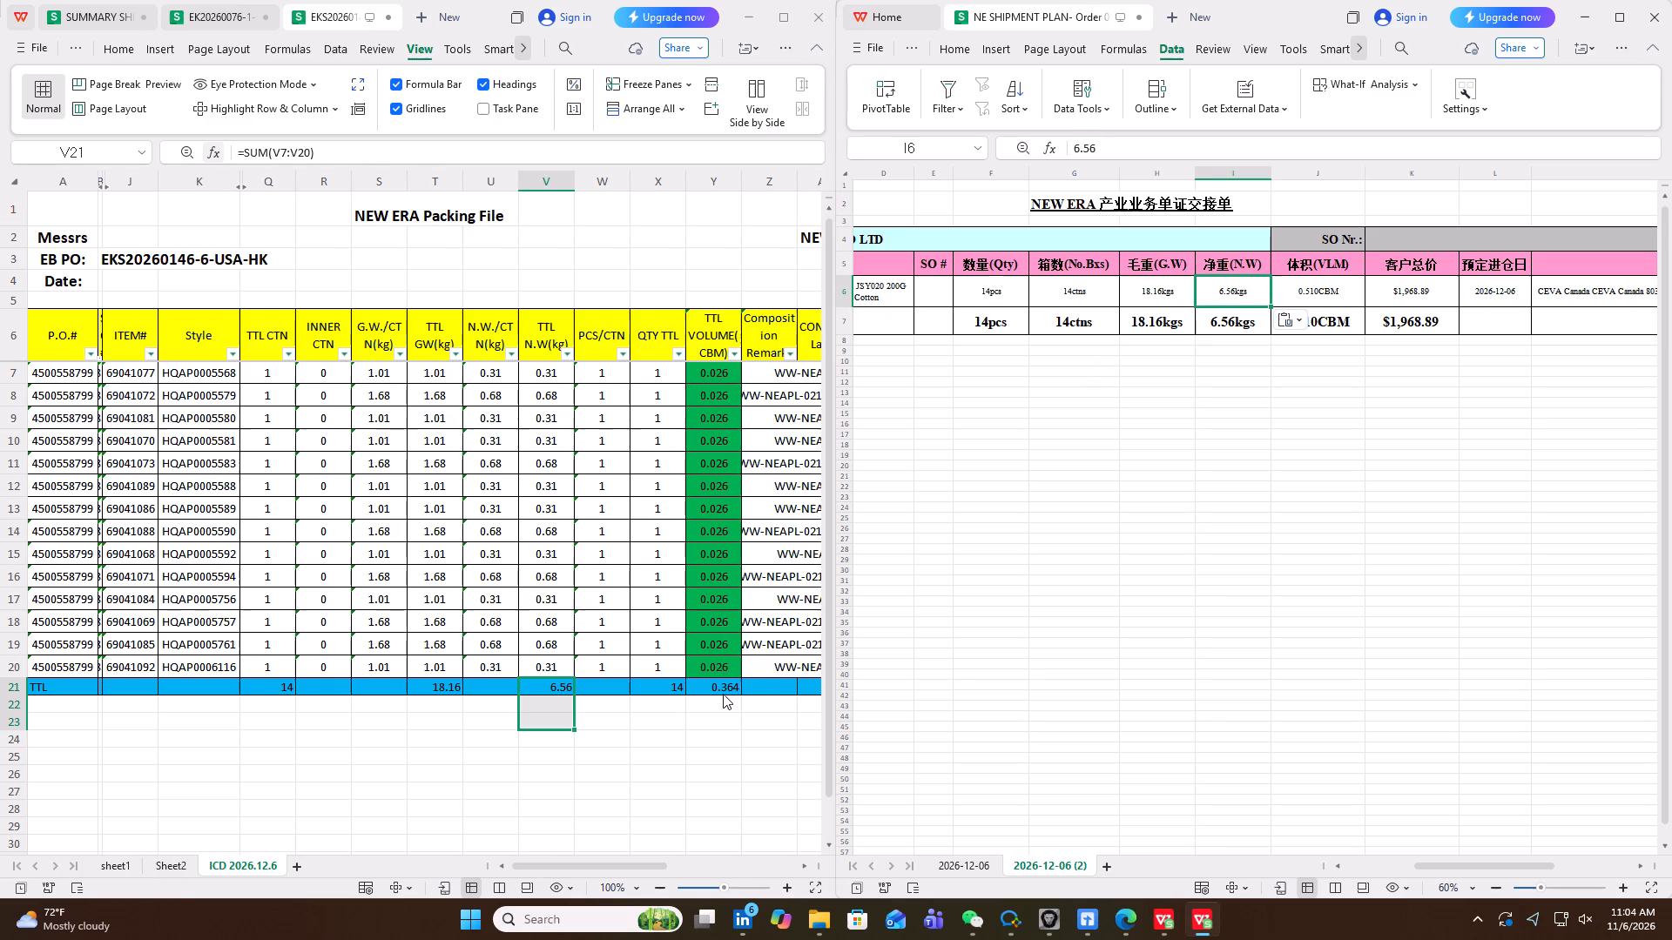
pyautogui.moveTo(719, 689); pyautogui.dragTo(723, 699)
pyautogui.click(138, 890)
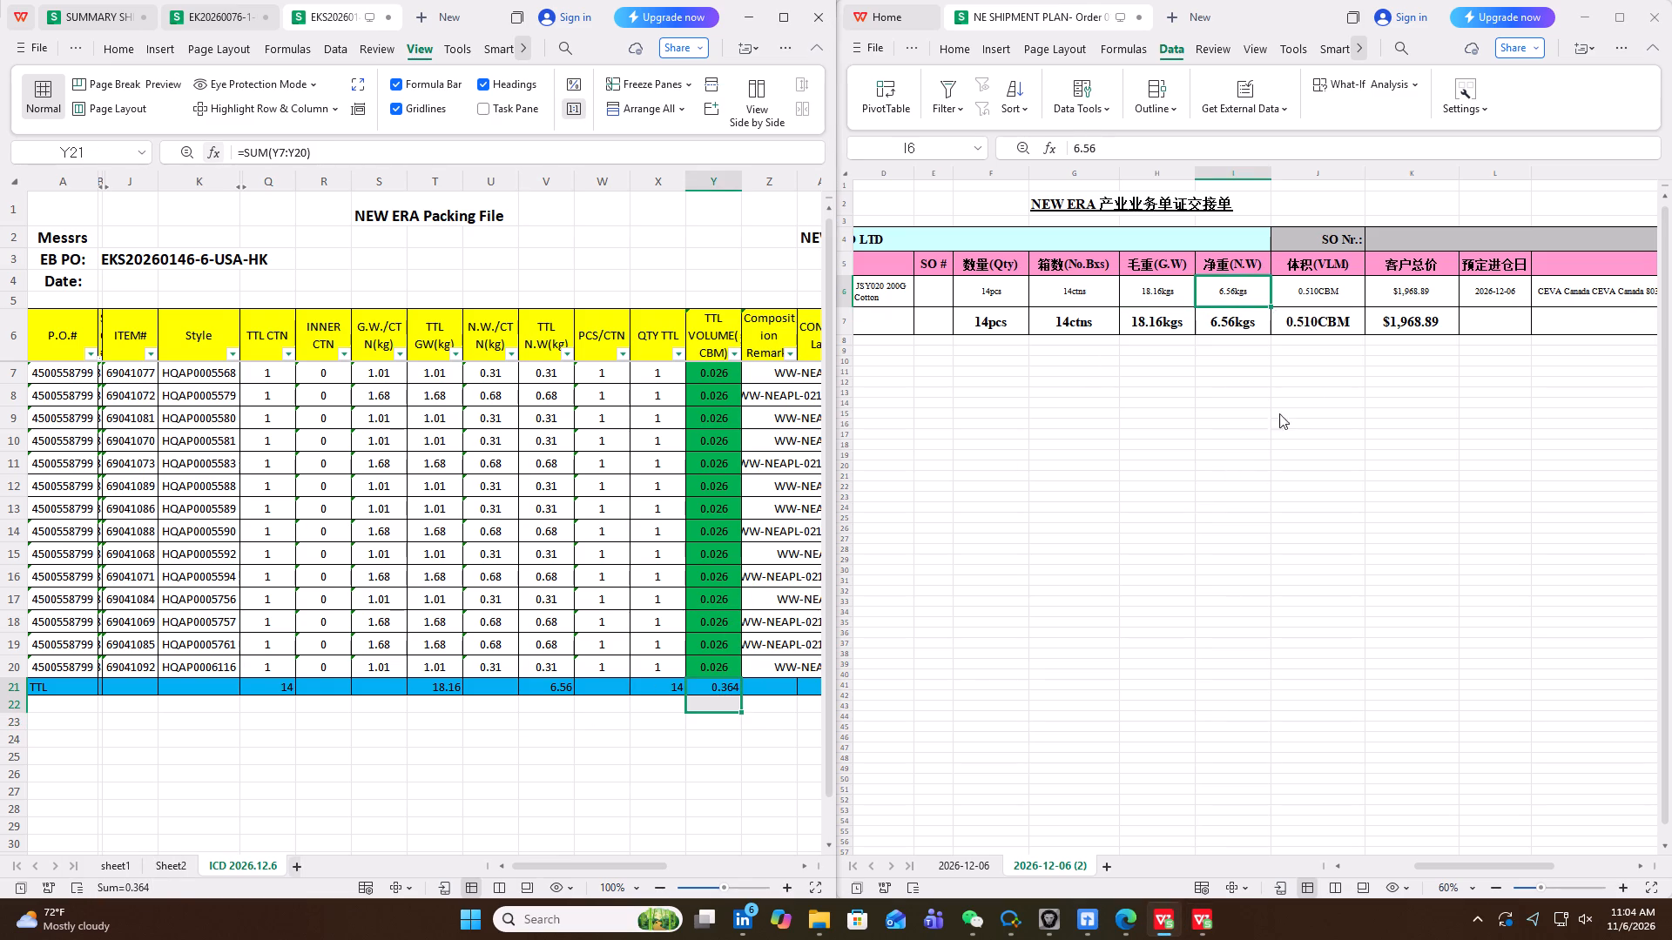
pyautogui.click(1318, 301)
pyautogui.hotkey('ctrl', 'v')
pyautogui.scroll(4, 1123, 648)
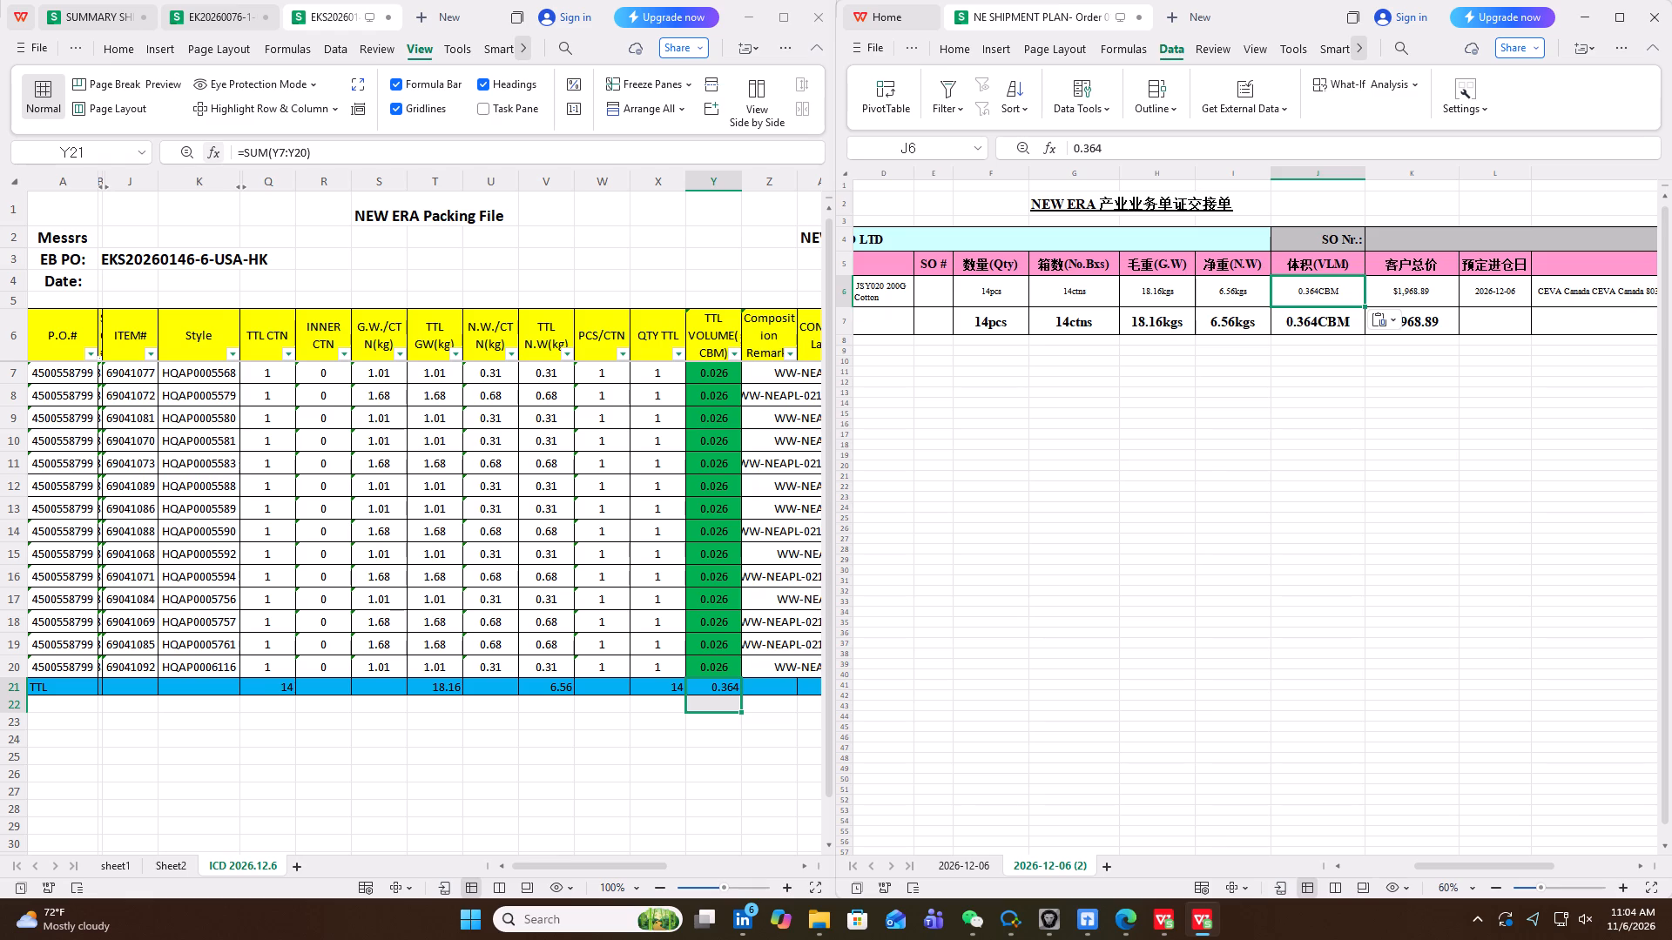
# Check the sums of packing file rows 7 to 20 for quantity, cartons, gross weight, net weight and volume against the TTL row.
pyautogui.moveTo(670, 375); pyautogui.dragTo(671, 671)
pyautogui.scroll(8, 644, 576)
pyautogui.scroll(4, 341, 619)
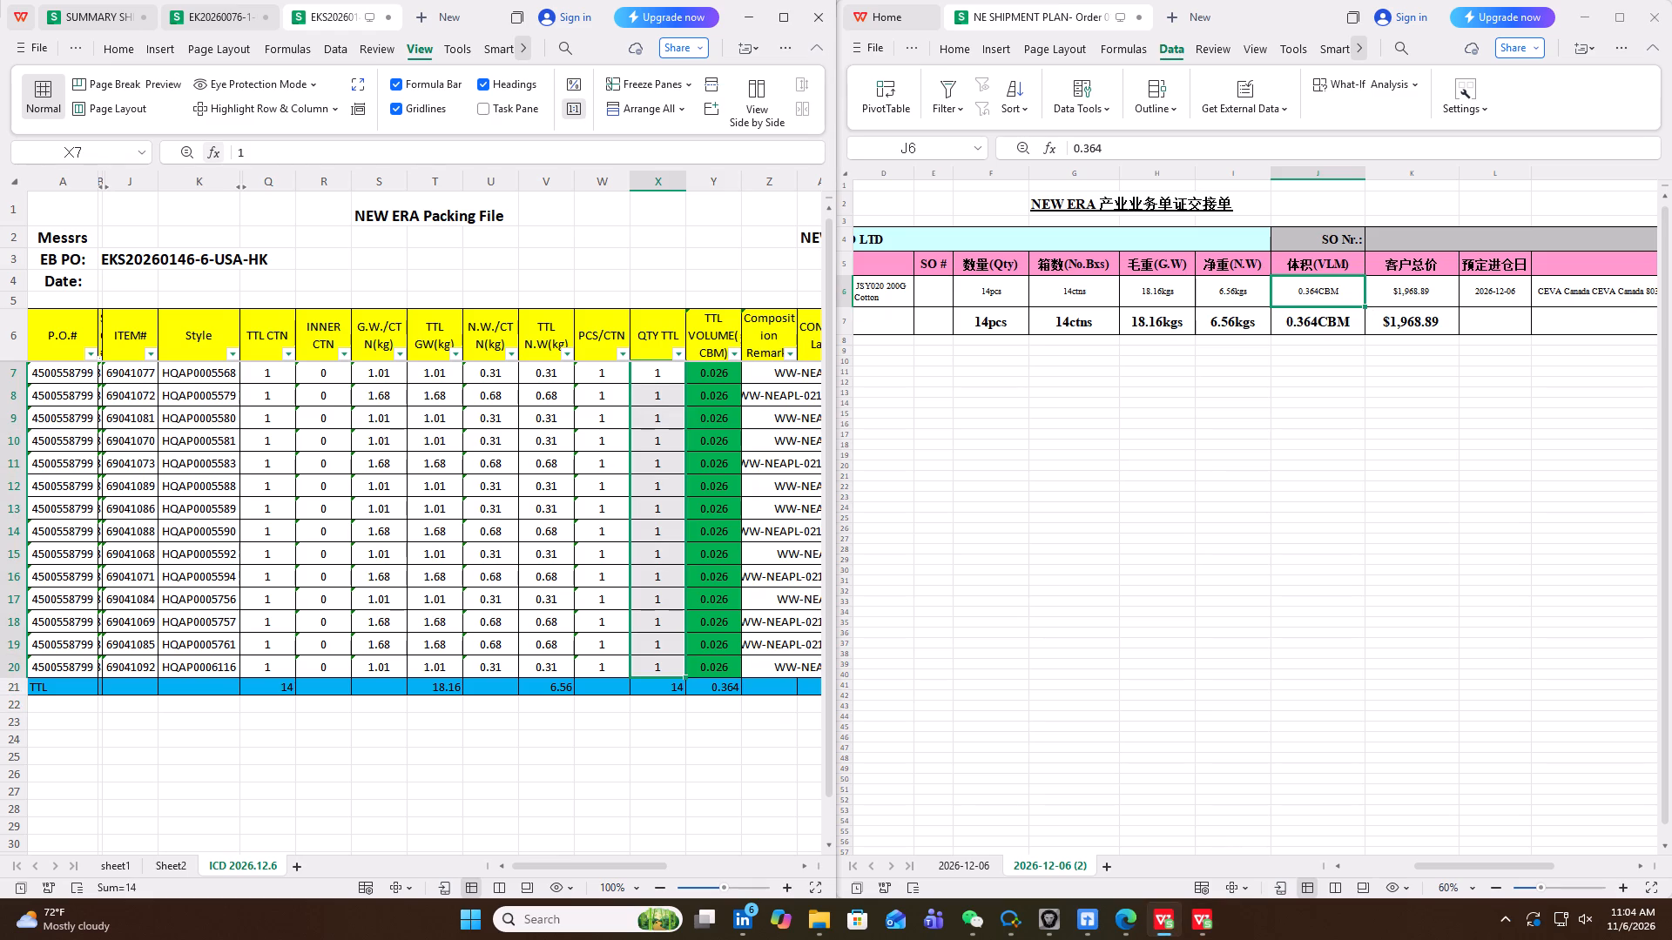
pyautogui.moveTo(270, 370); pyautogui.dragTo(272, 664)
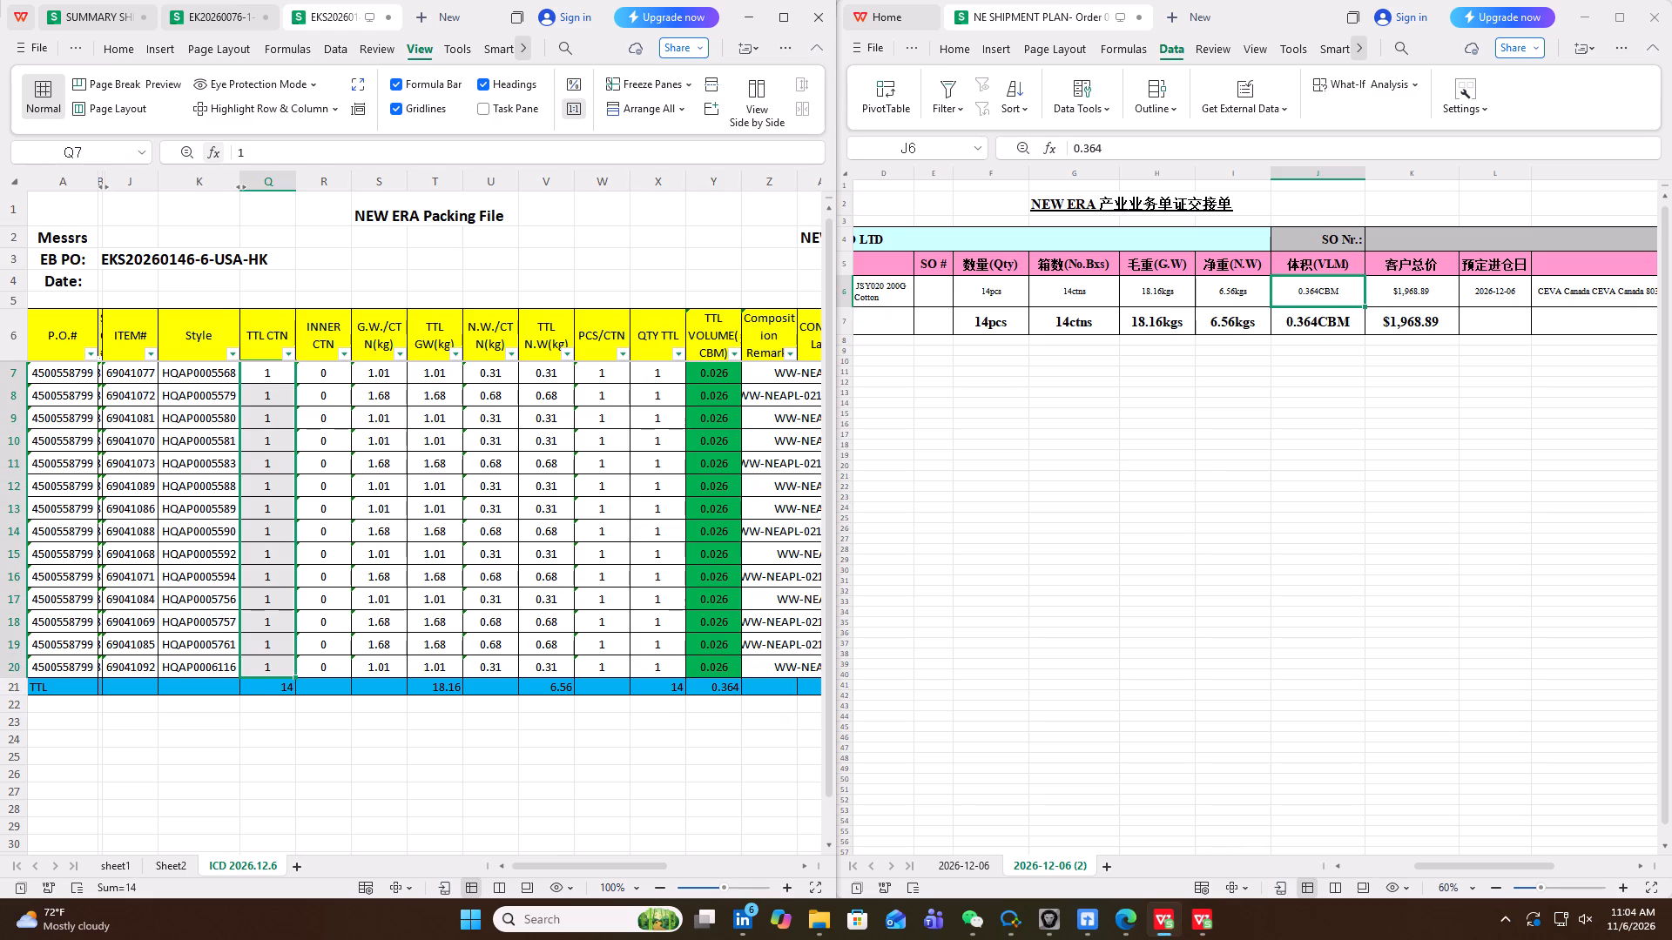
pyautogui.scroll(12, 313, 563)
pyautogui.moveTo(431, 374); pyautogui.dragTo(443, 649)
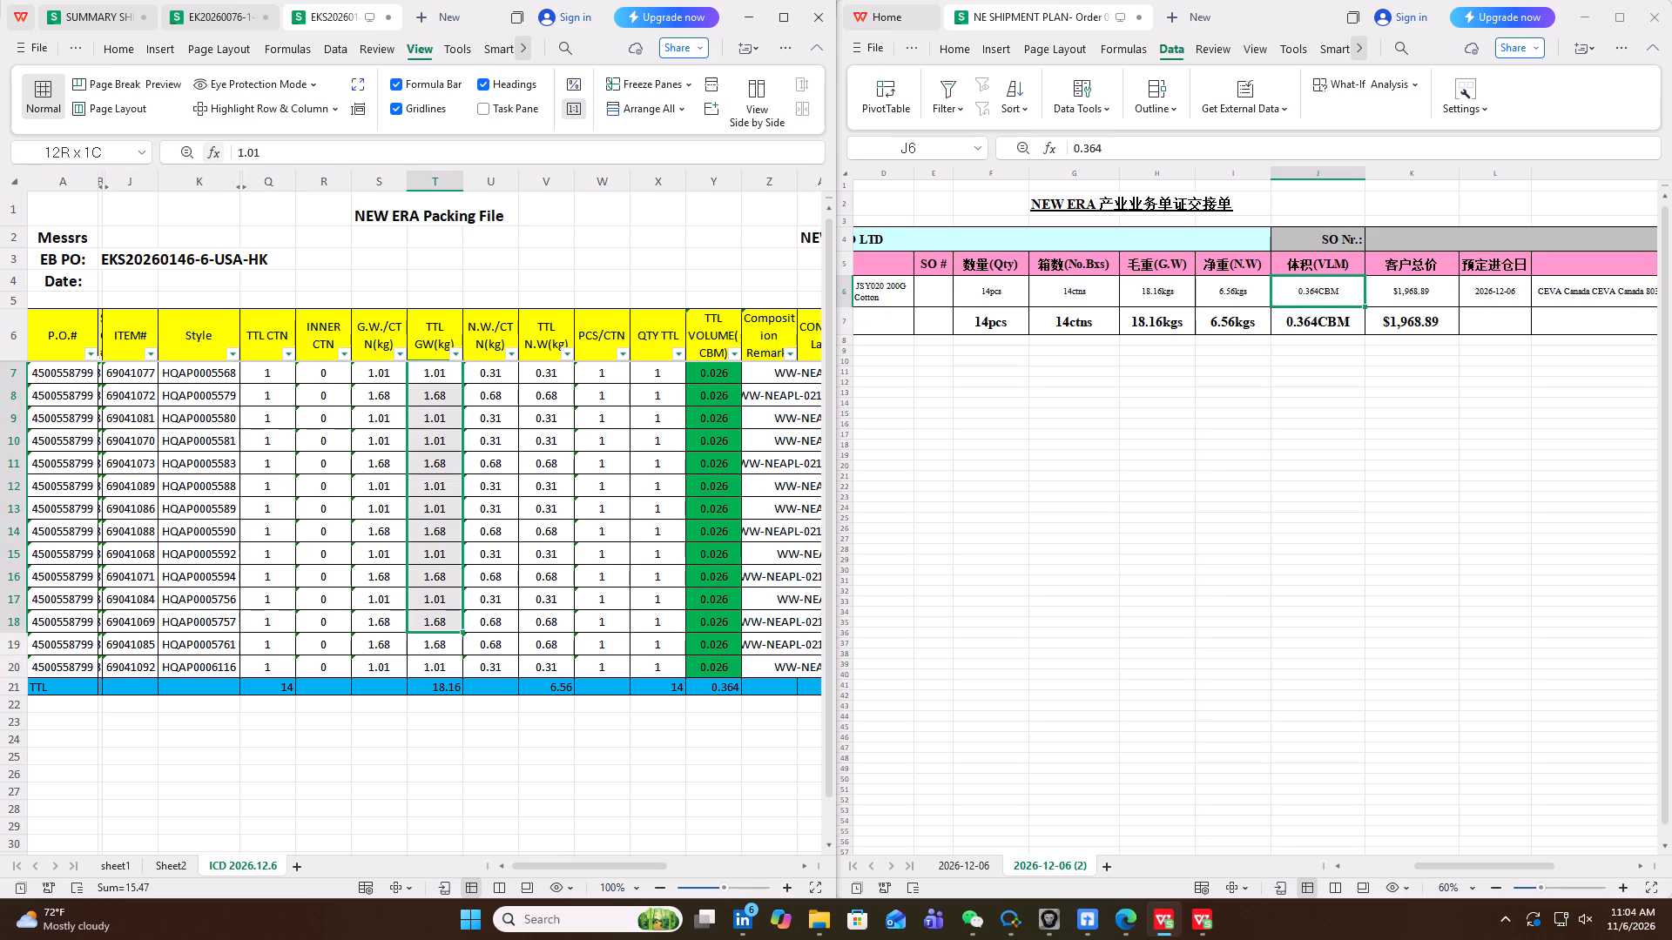
pyautogui.moveTo(443, 649); pyautogui.dragTo(443, 660)
pyautogui.scroll(5, 435, 577)
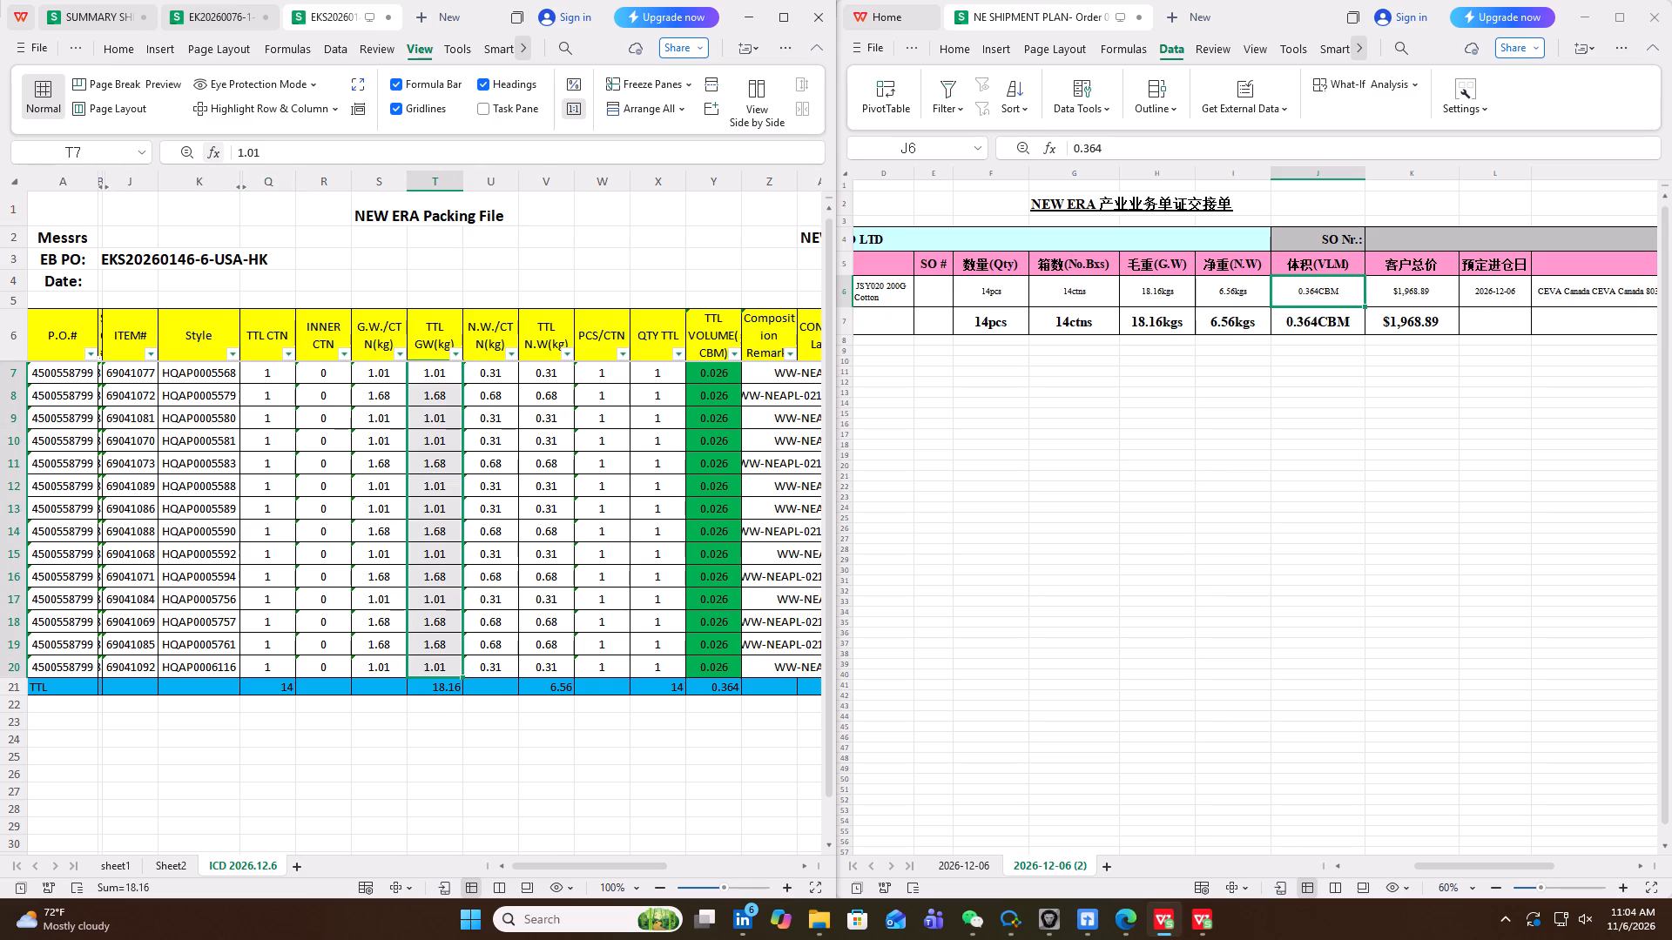
pyautogui.scroll(7, 415, 789)
pyautogui.moveTo(545, 373); pyautogui.dragTo(529, 664)
pyautogui.scroll(5, 538, 613)
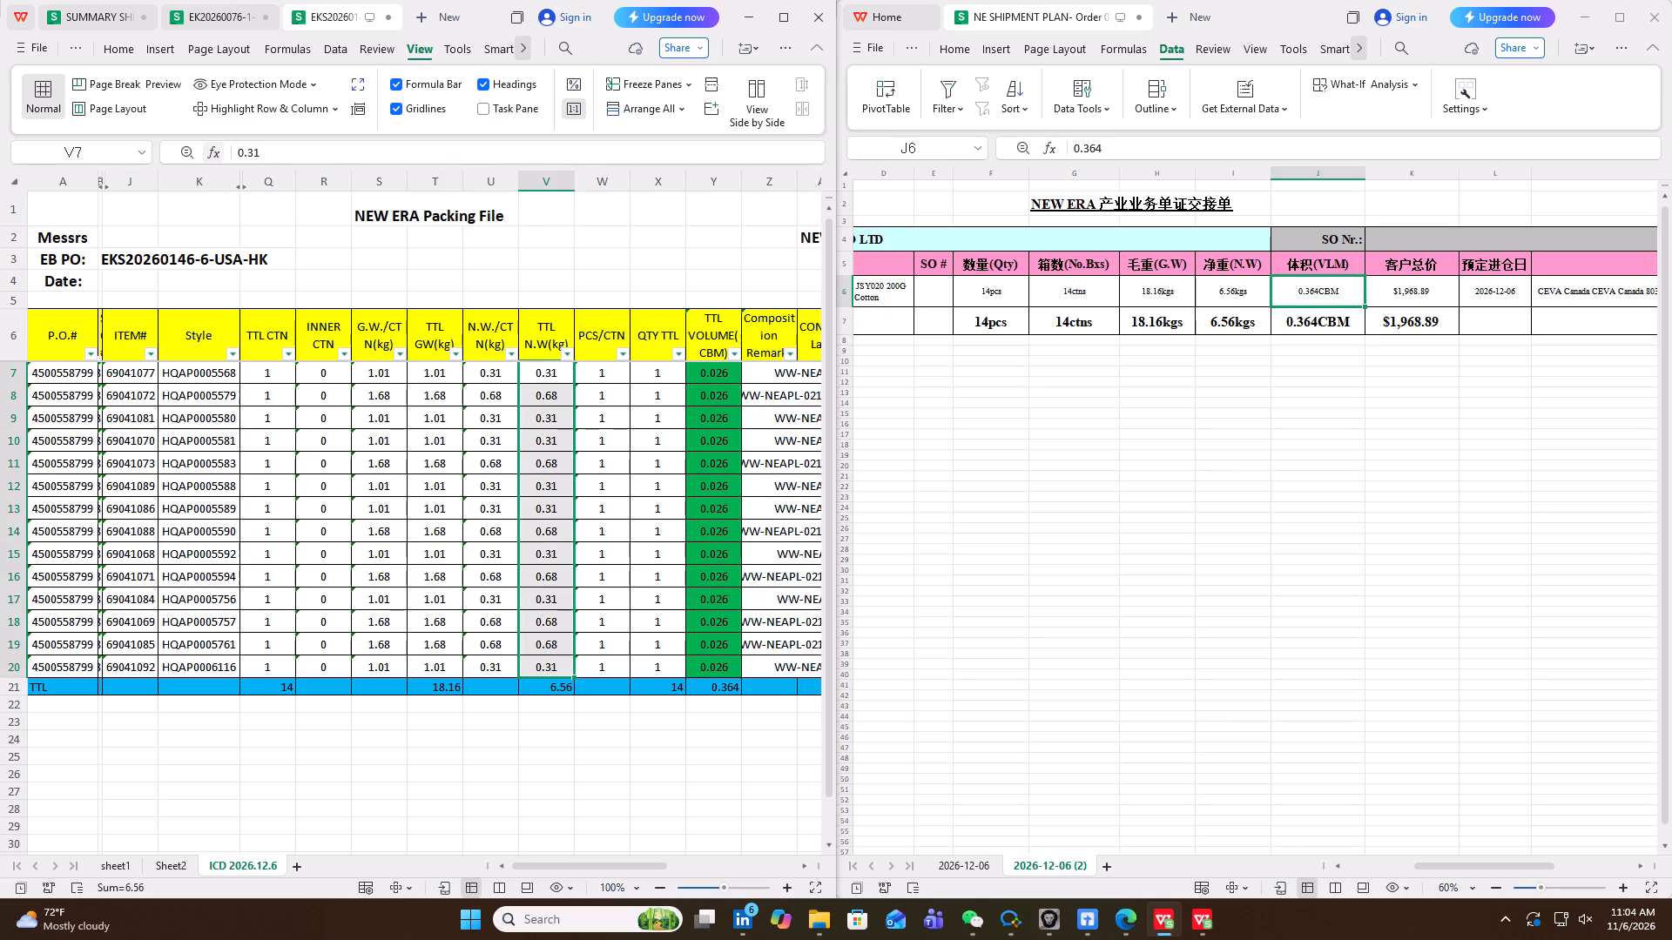
pyautogui.scroll(3, 550, 609)
pyautogui.moveTo(714, 373); pyautogui.dragTo(703, 675)
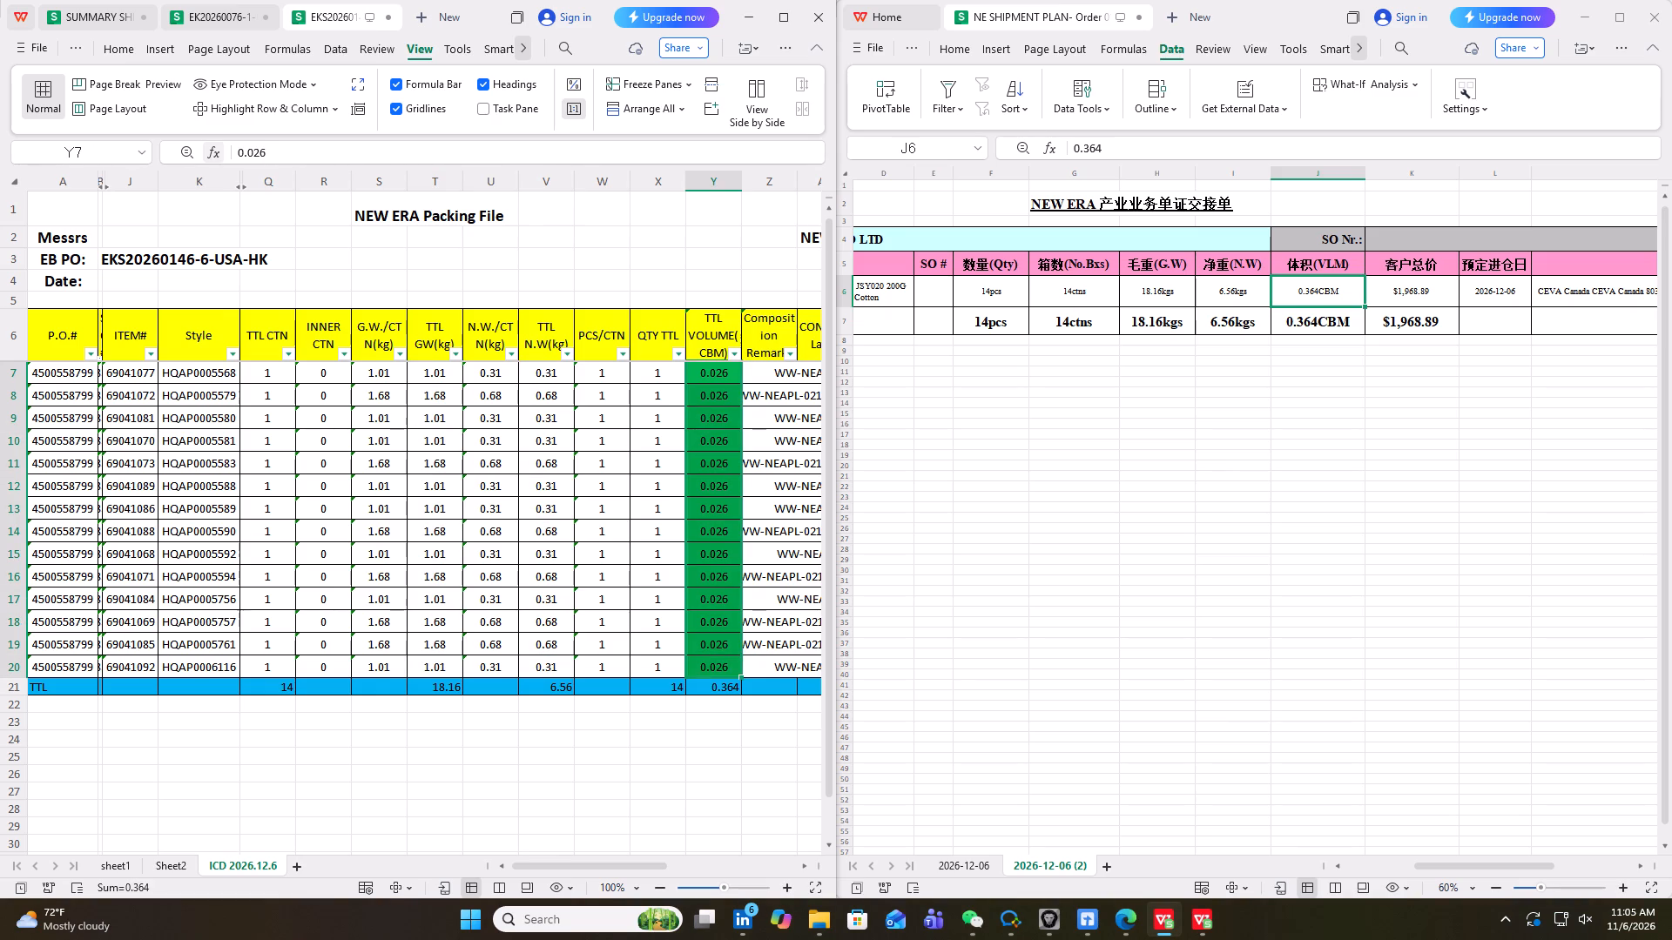
pyautogui.scroll(8, 385, 601)
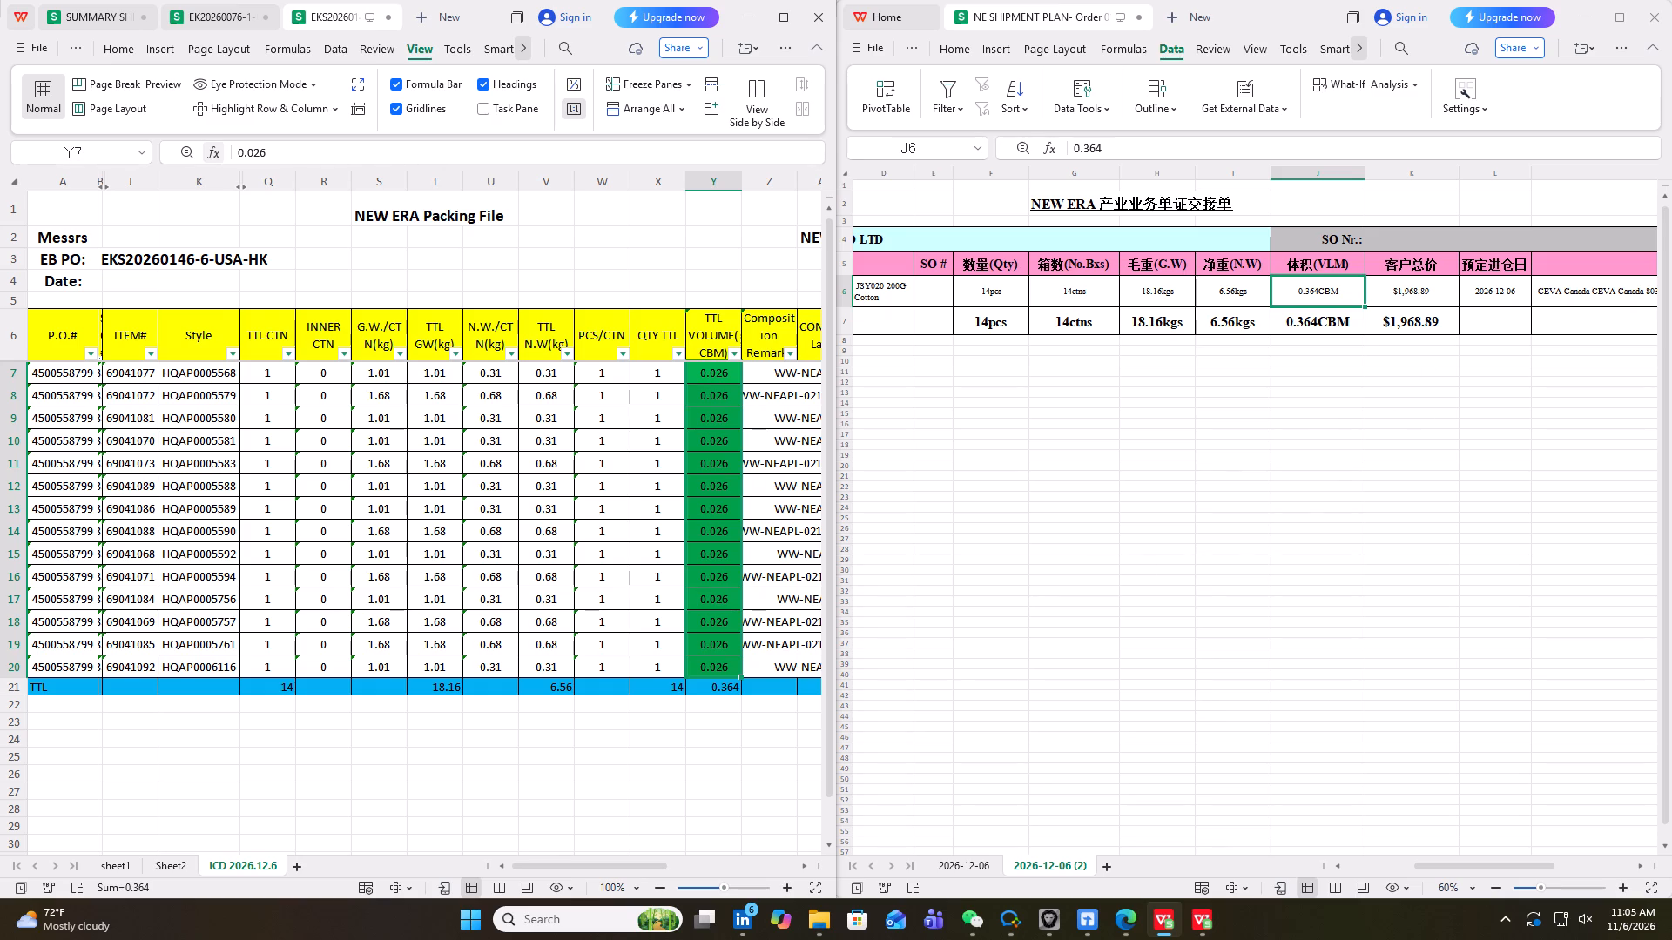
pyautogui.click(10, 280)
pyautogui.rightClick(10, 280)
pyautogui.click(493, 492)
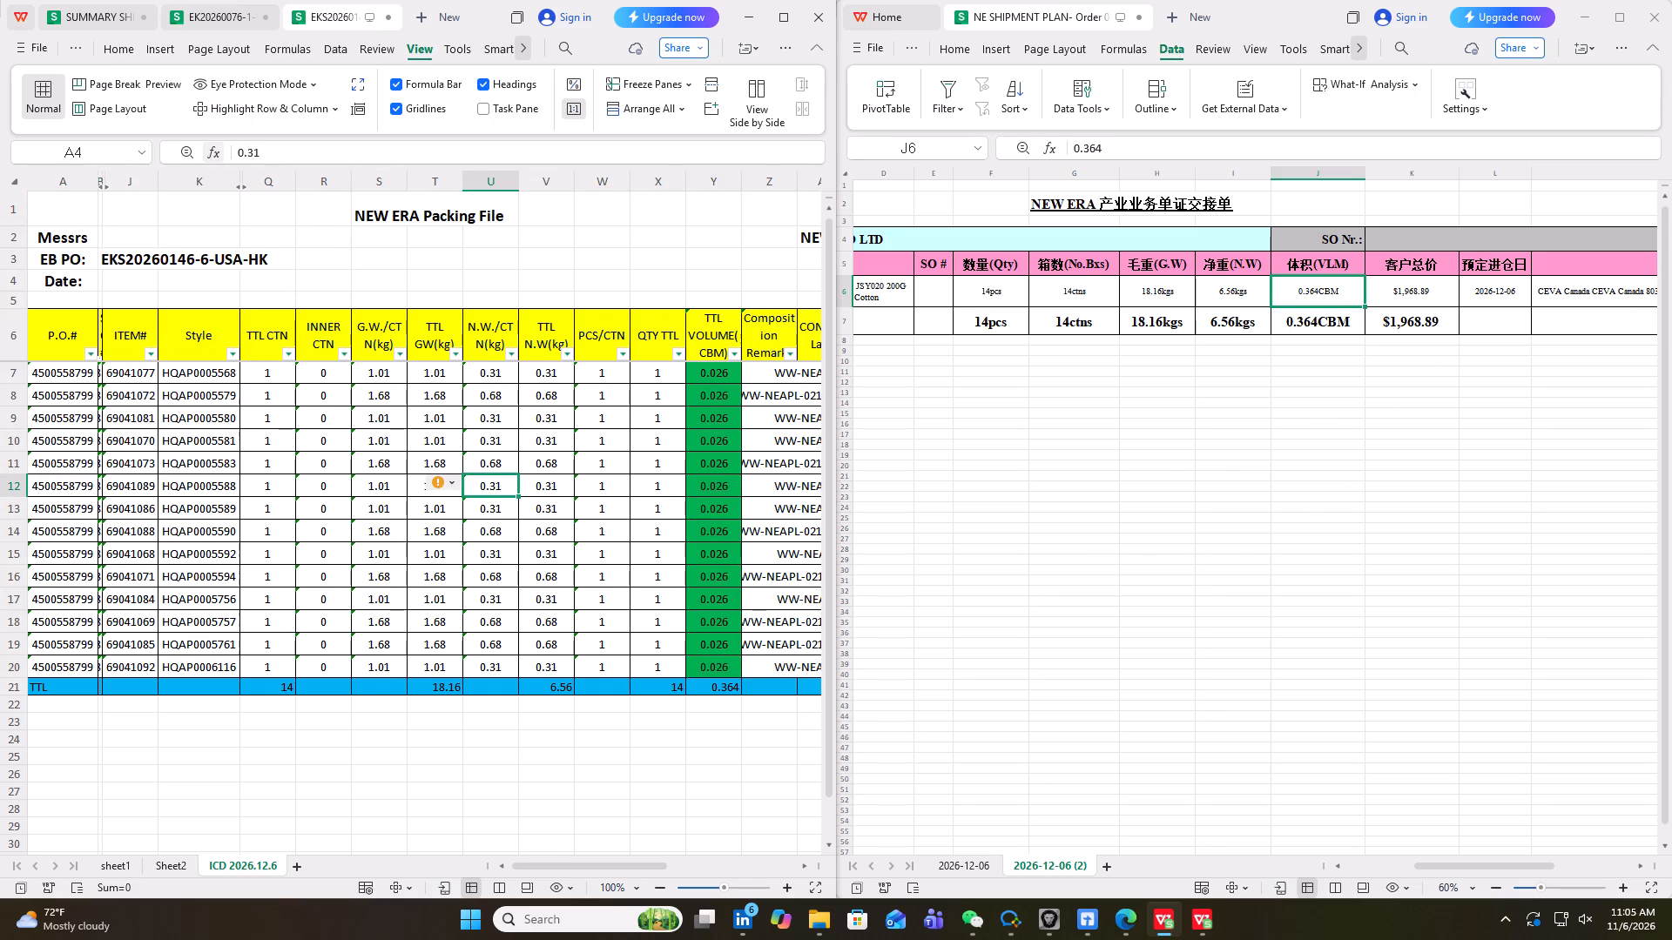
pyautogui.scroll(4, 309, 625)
# Look through the downloaded PO (10), OneDrive_2026-11-05, PO (9) and PO (8) archives for the EKS20260146 PO files.
pyautogui.click(821, 917)
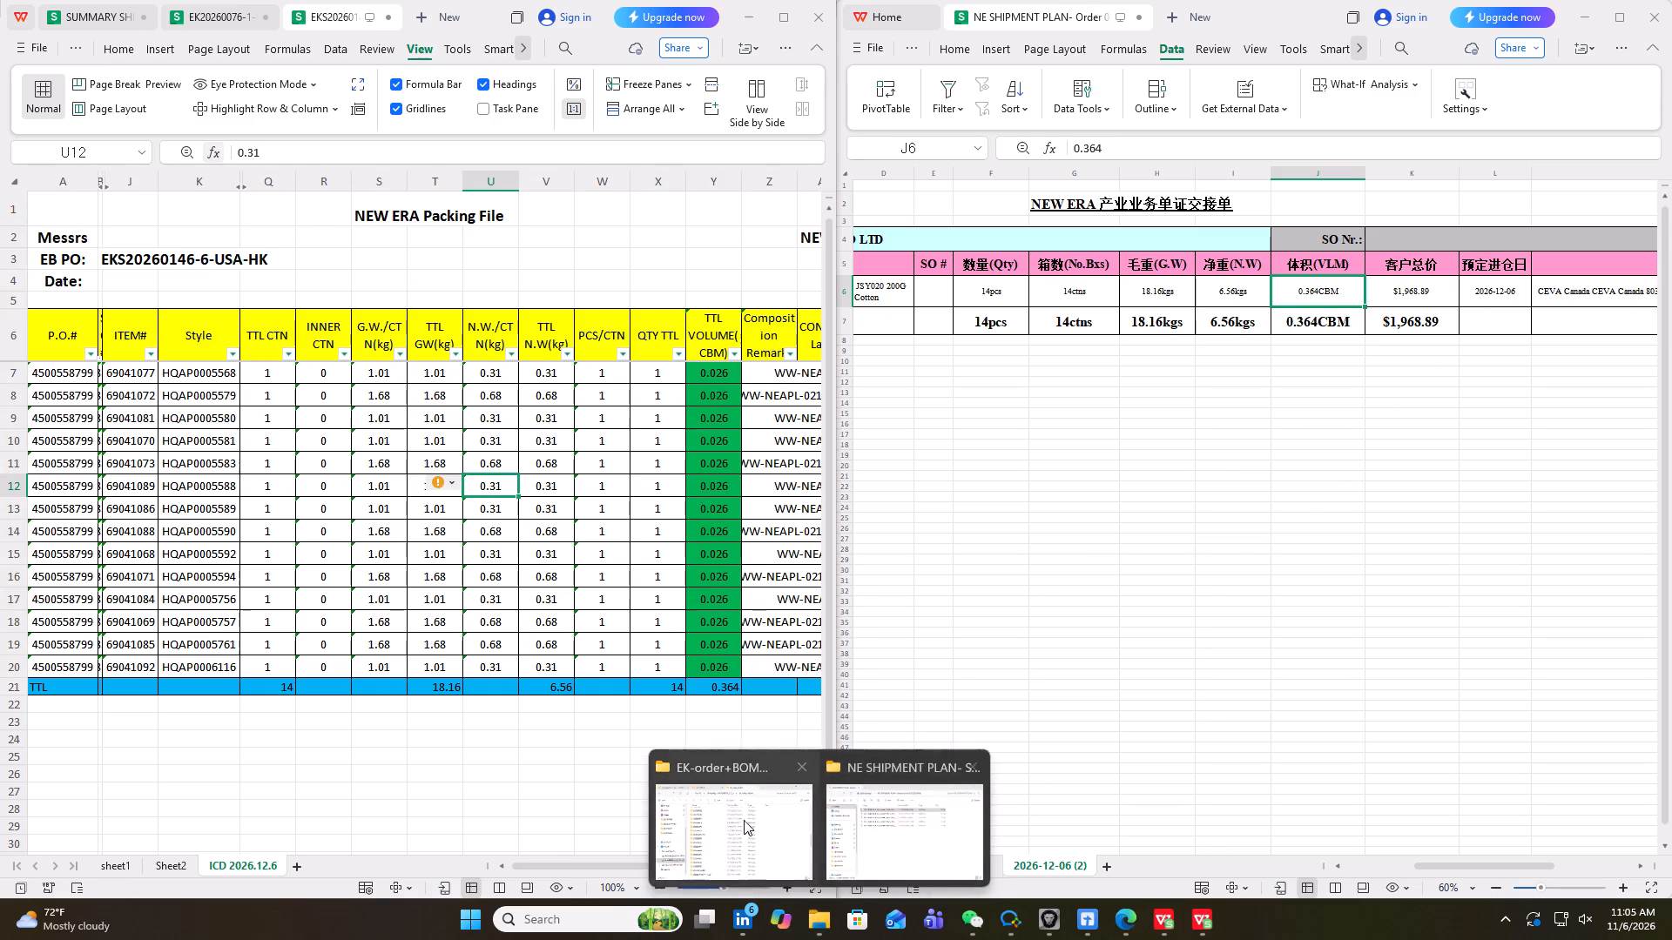
pyautogui.click(731, 825)
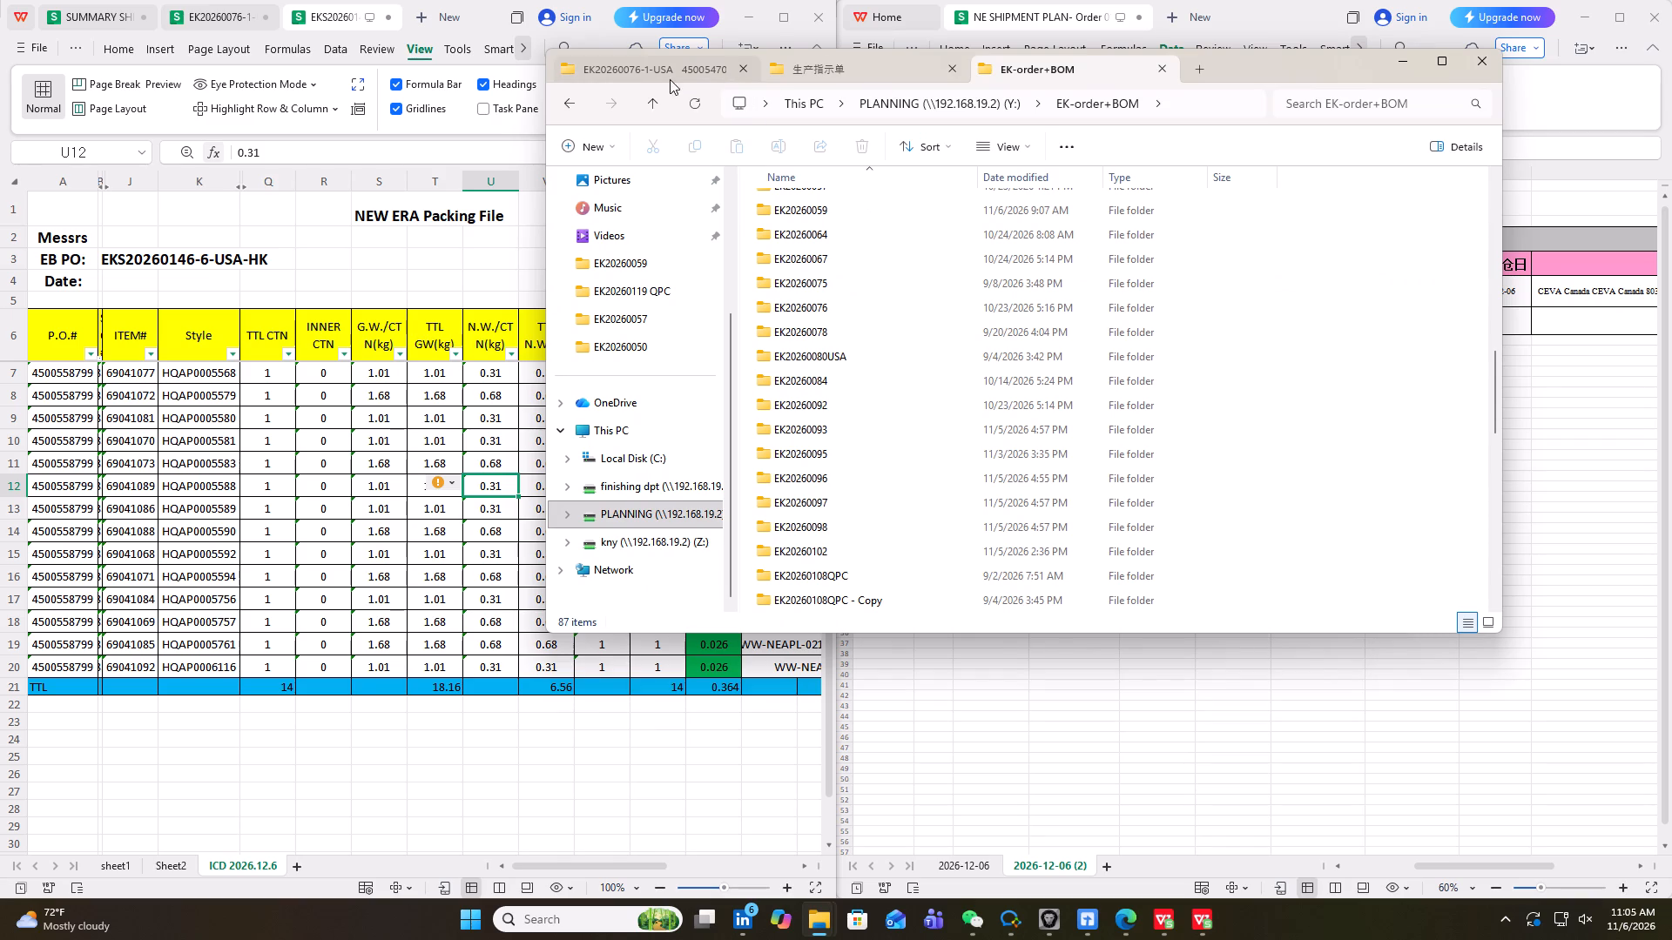
pyautogui.click(670, 70)
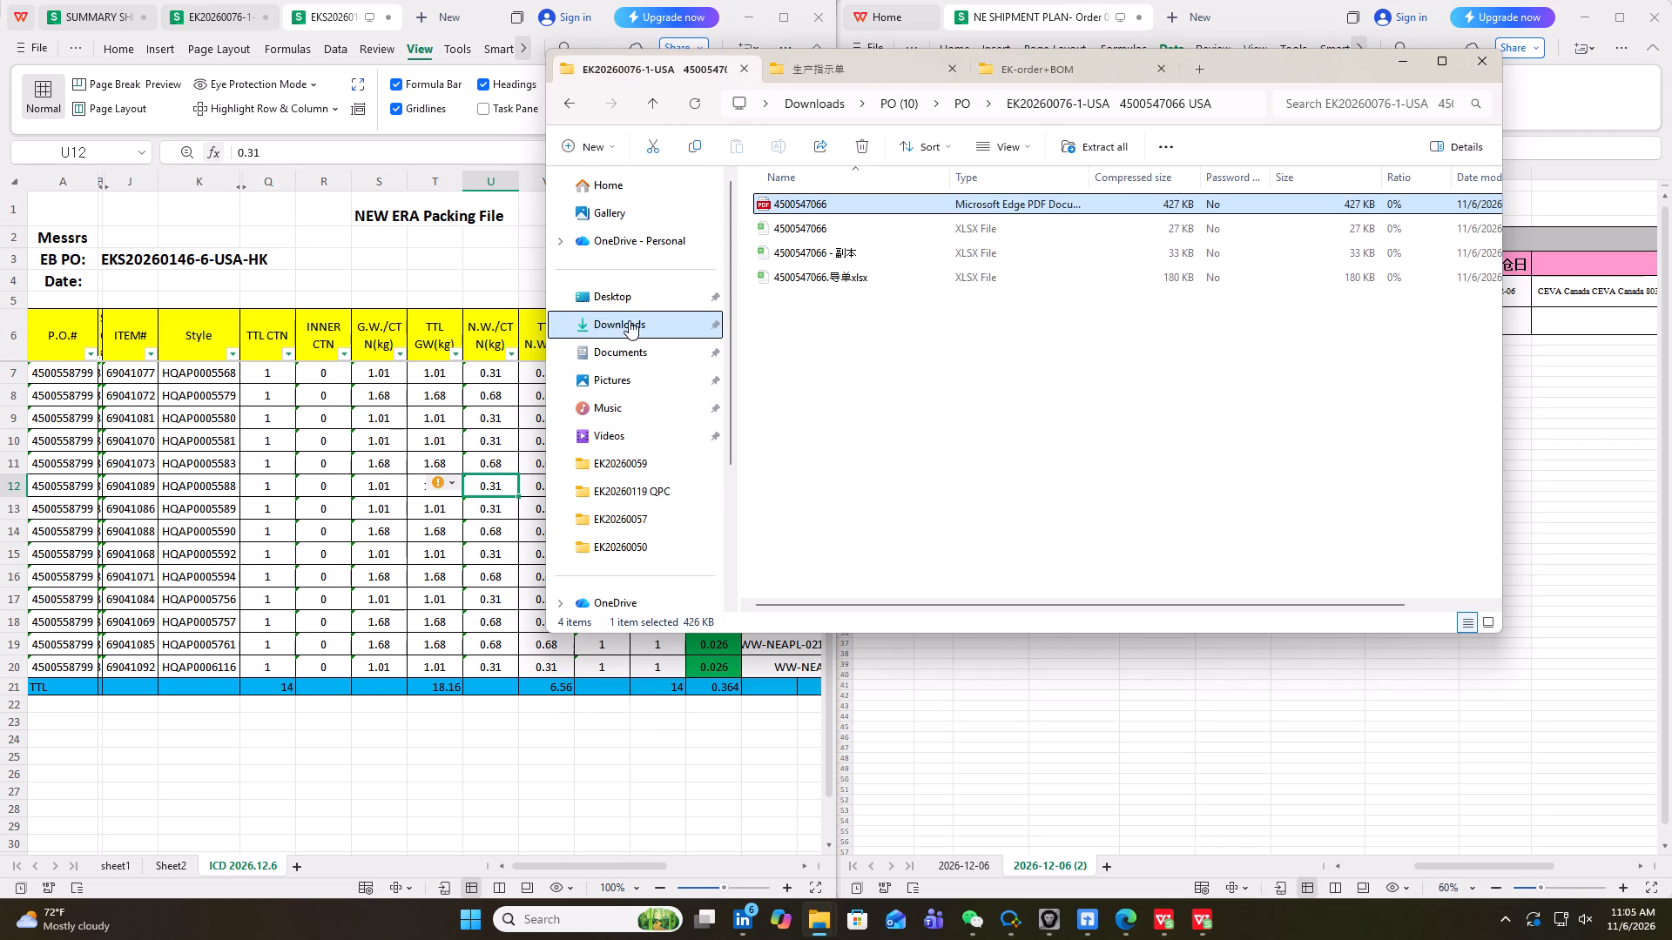
pyautogui.click(650, 99)
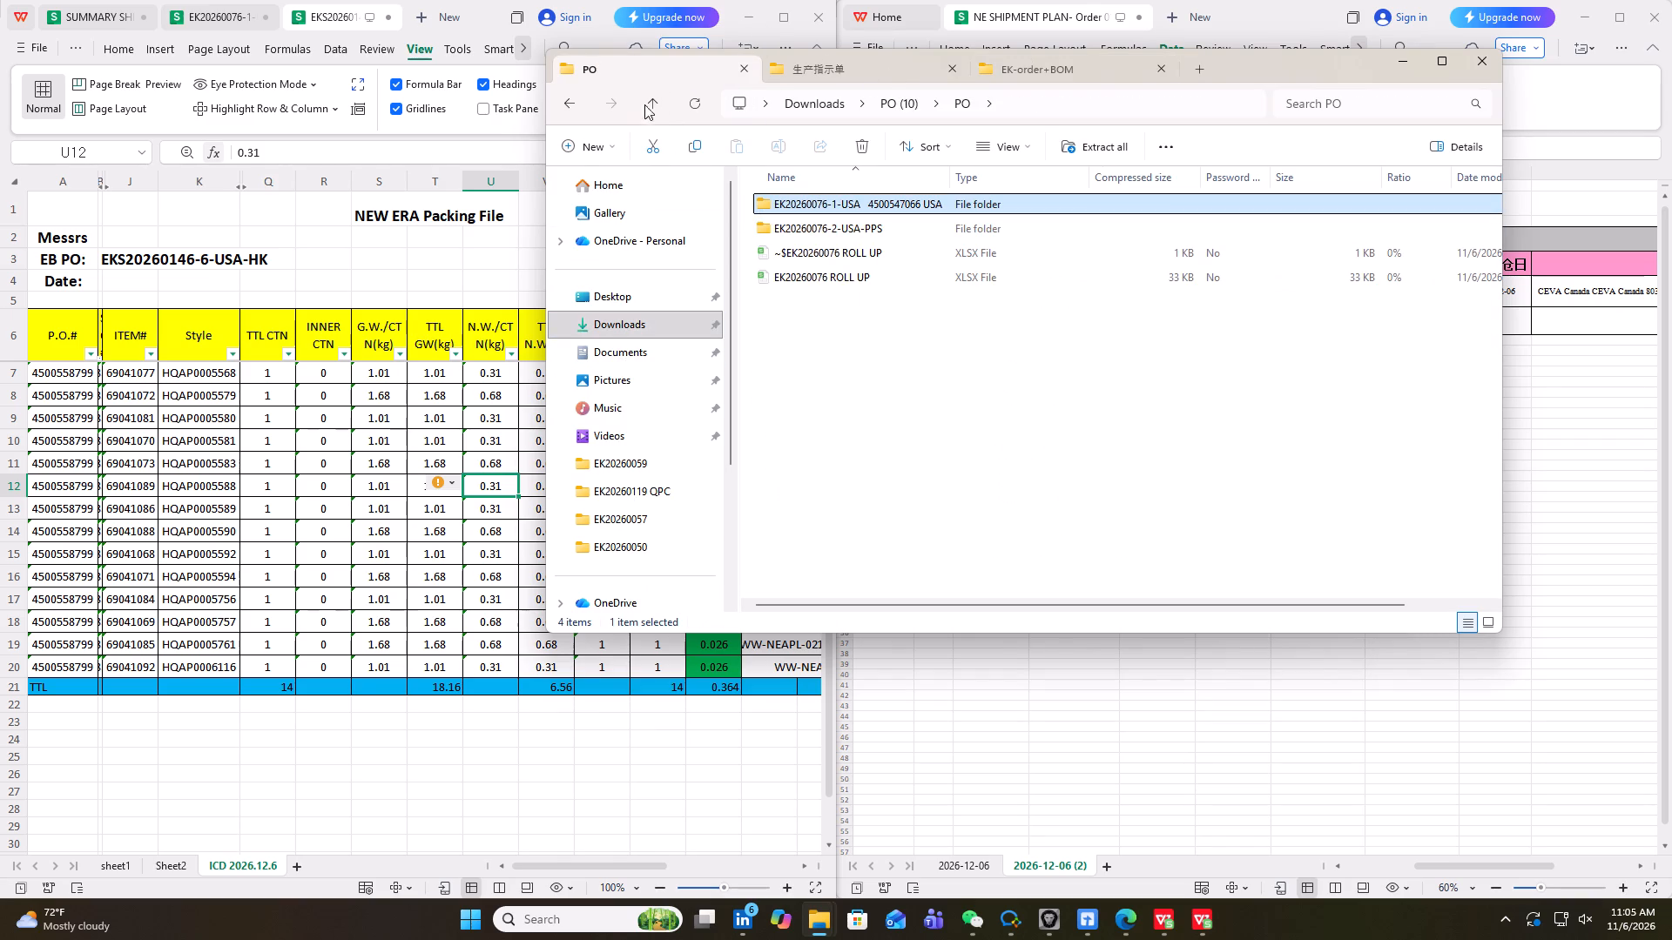
pyautogui.click(651, 95)
pyautogui.click(662, 102)
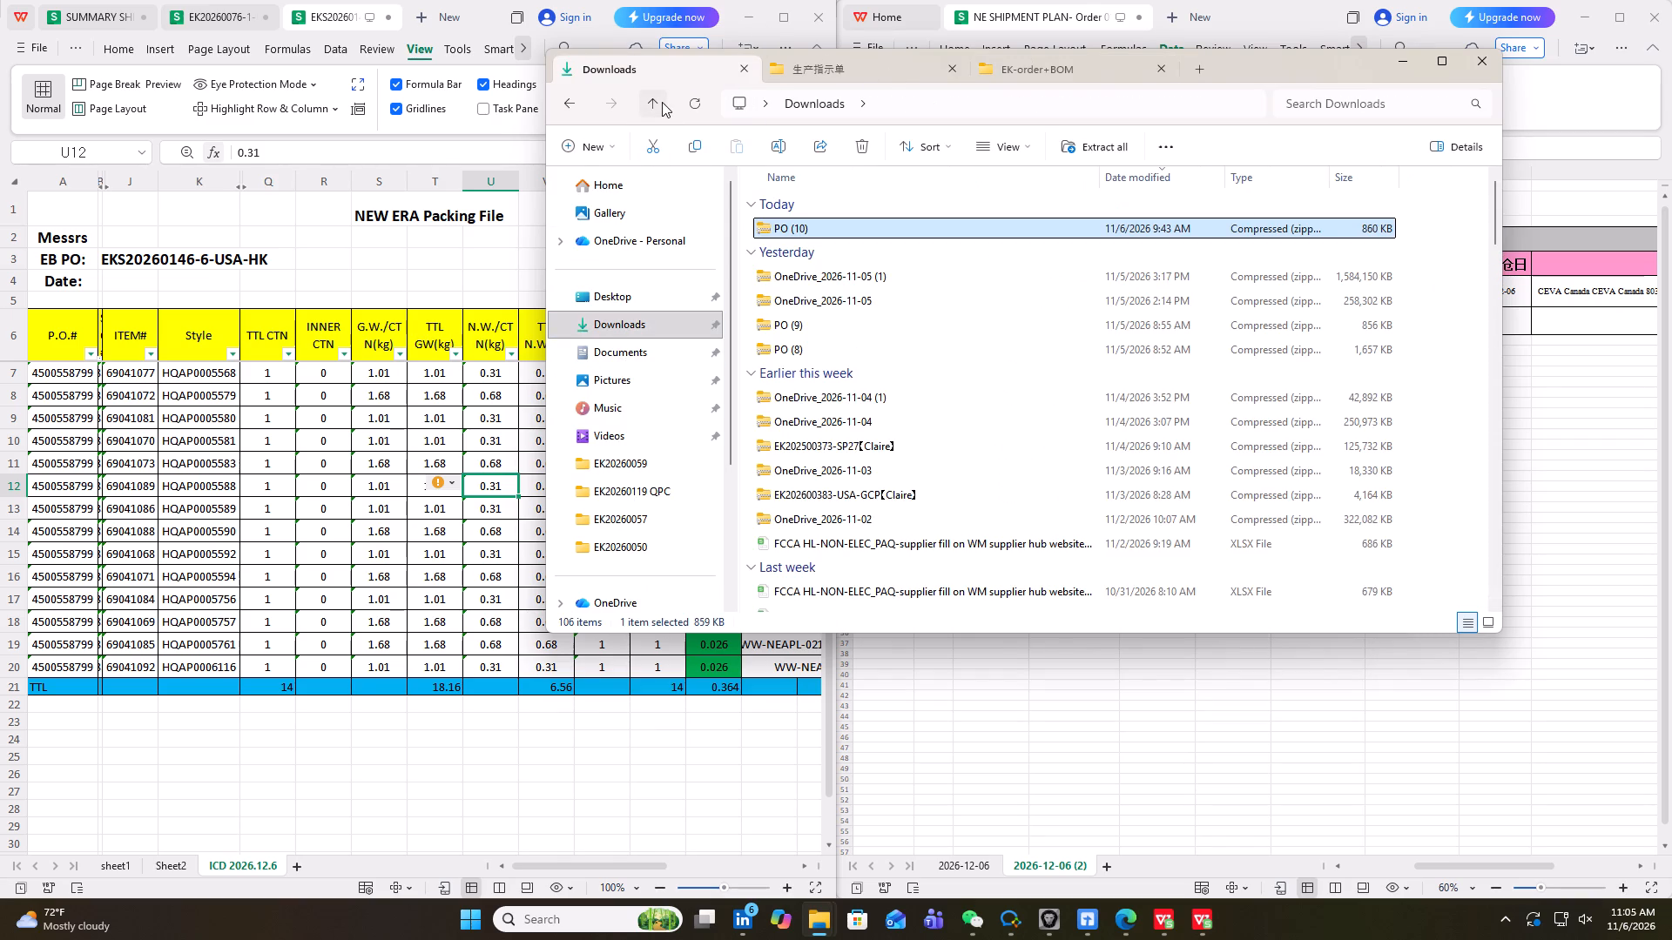
pyautogui.doubleClick(851, 282)
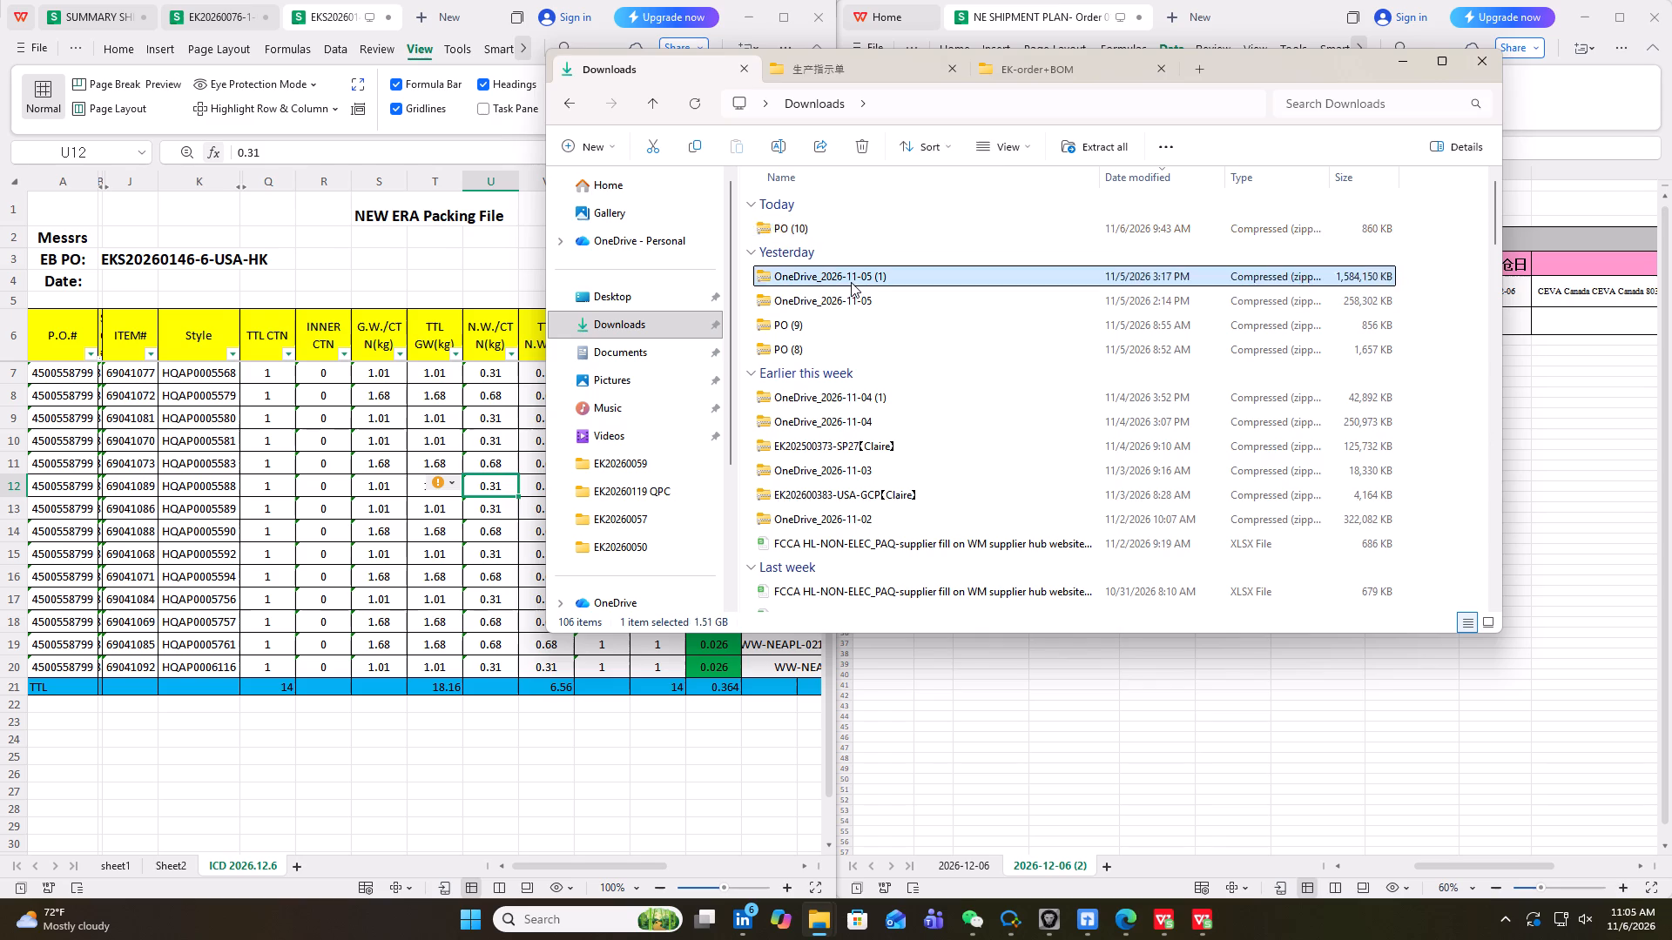
pyautogui.click(644, 109)
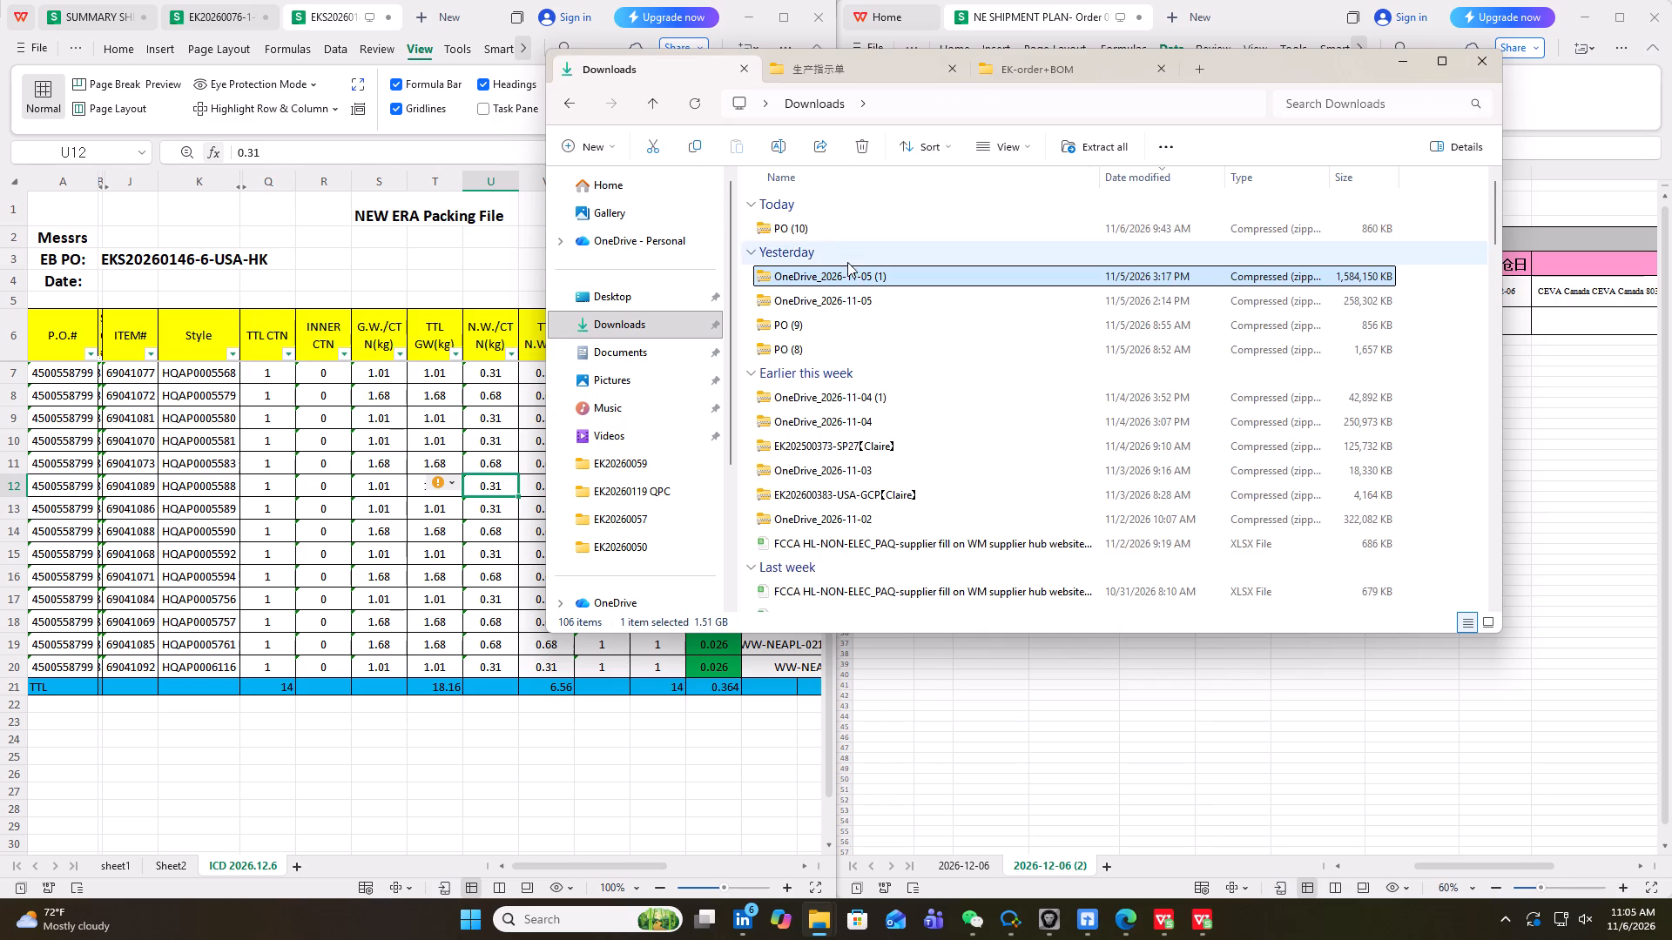
pyautogui.doubleClick(846, 300)
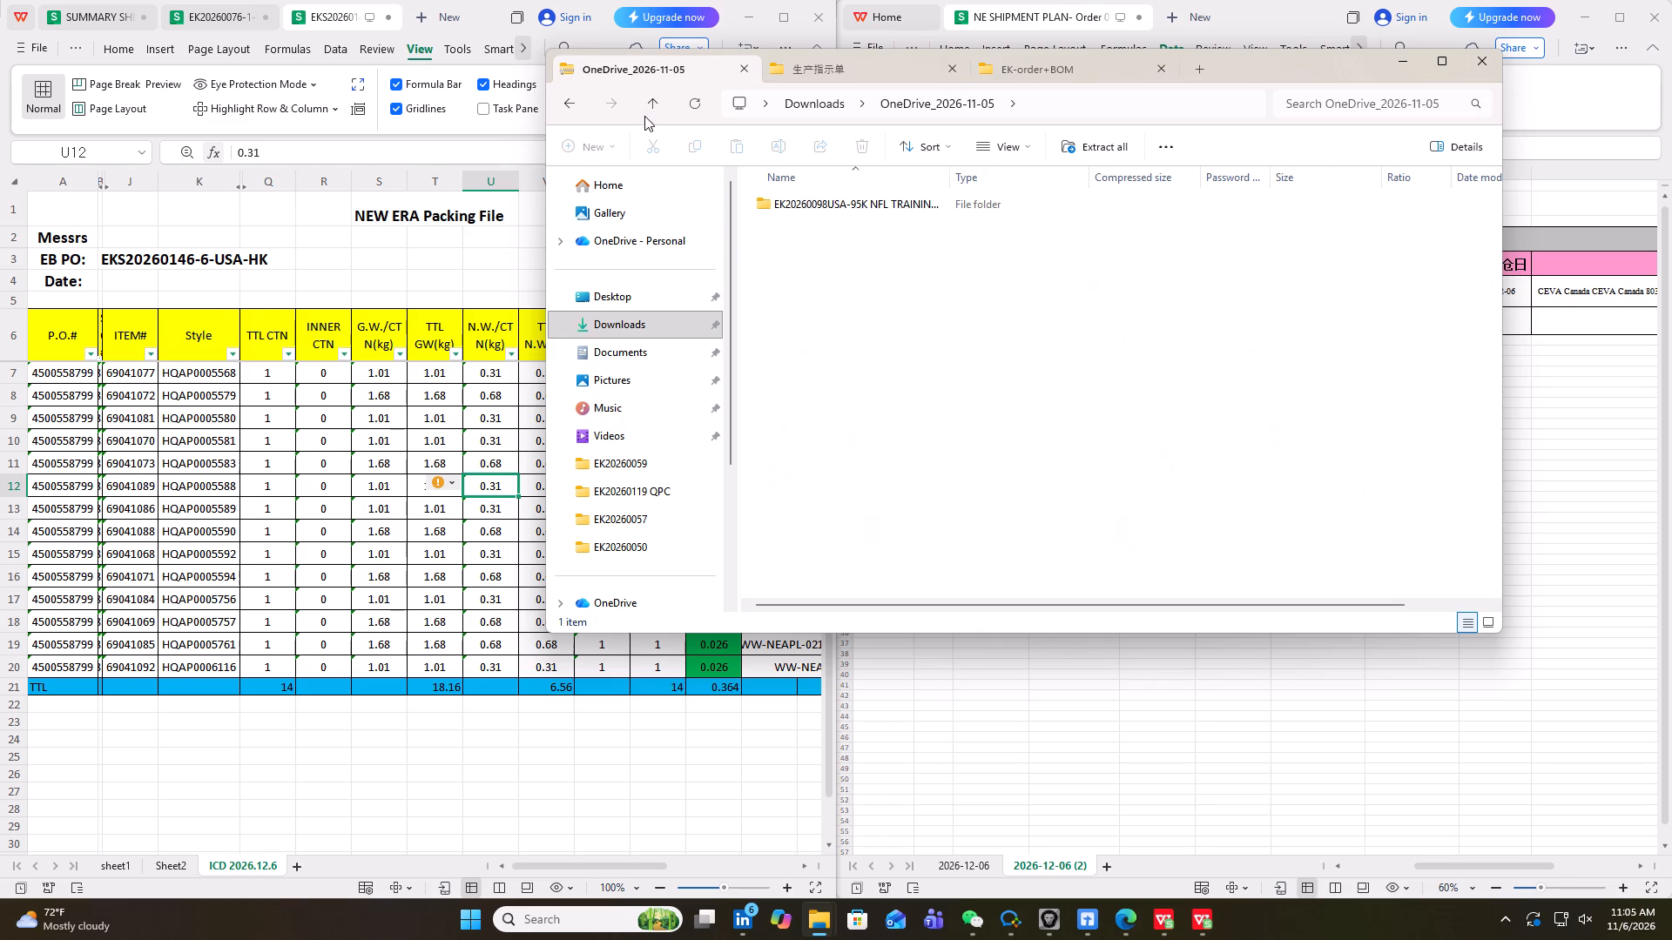
pyautogui.click(643, 111)
pyautogui.doubleClick(816, 330)
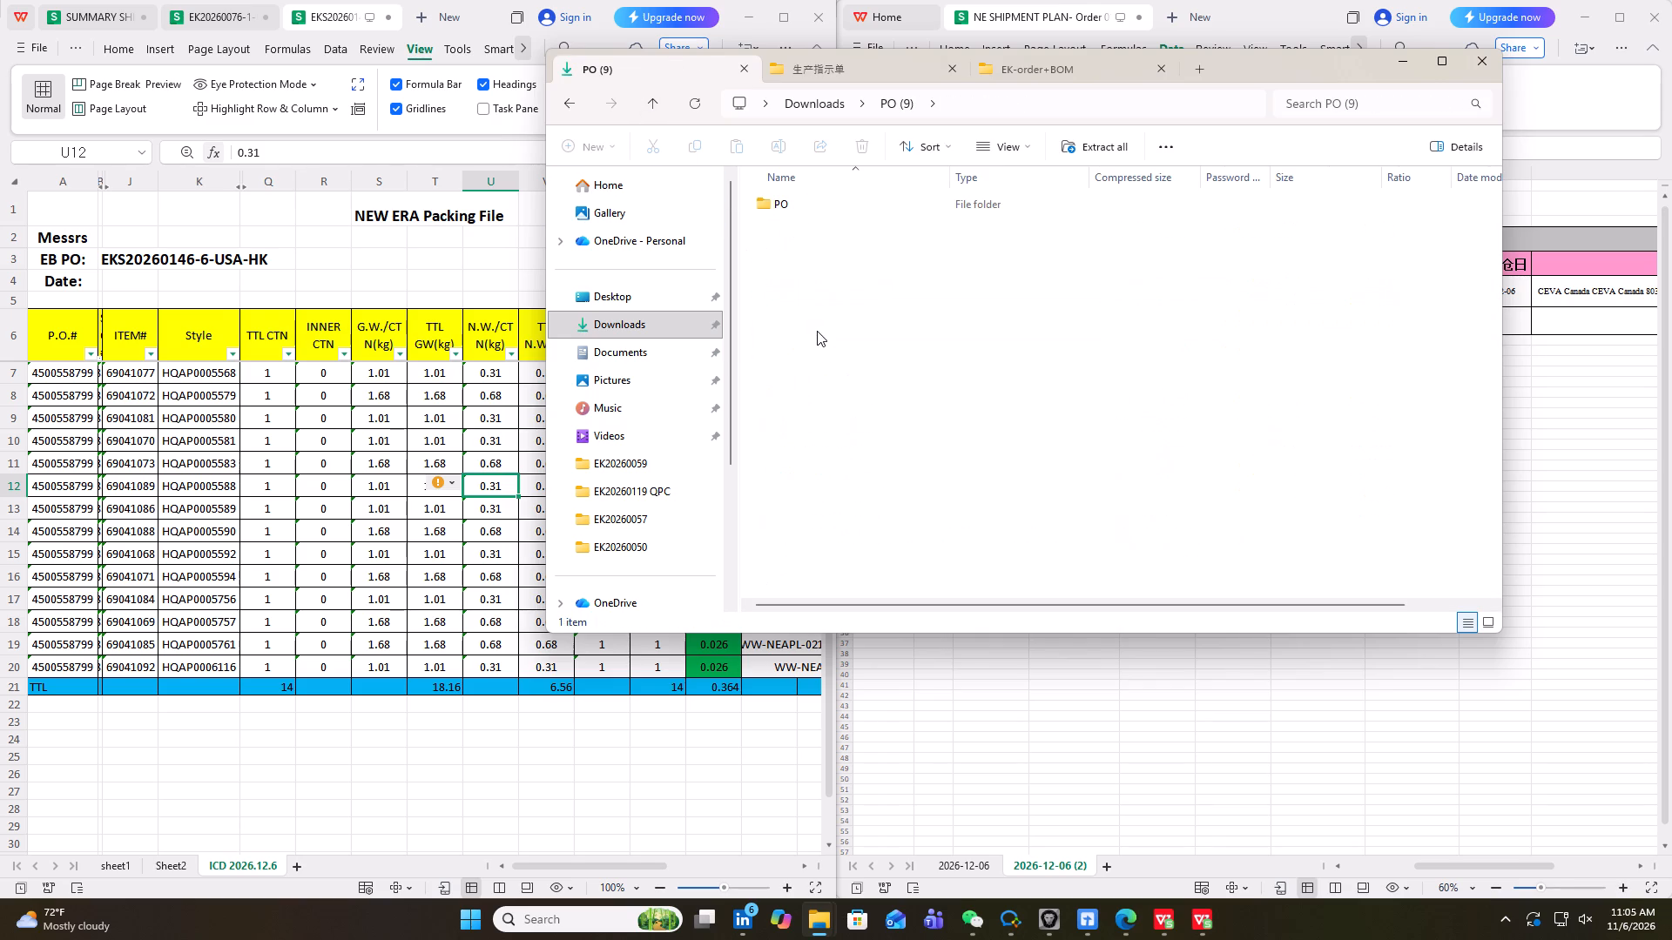
pyautogui.doubleClick(792, 209)
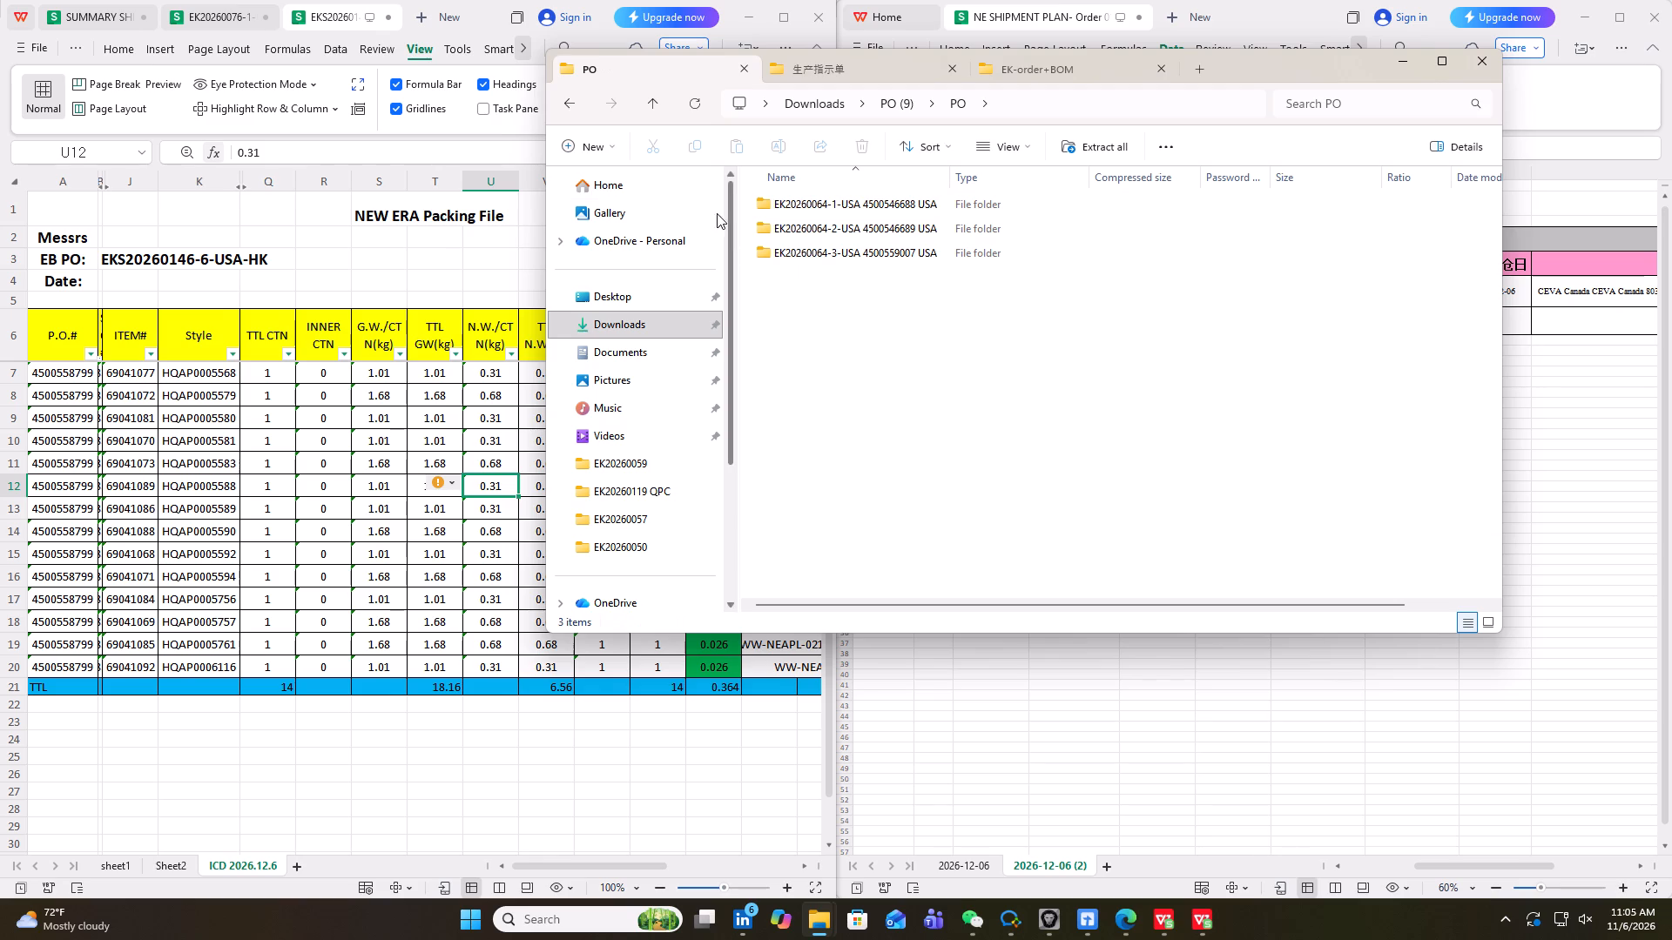
pyautogui.click(657, 96)
pyautogui.click(656, 104)
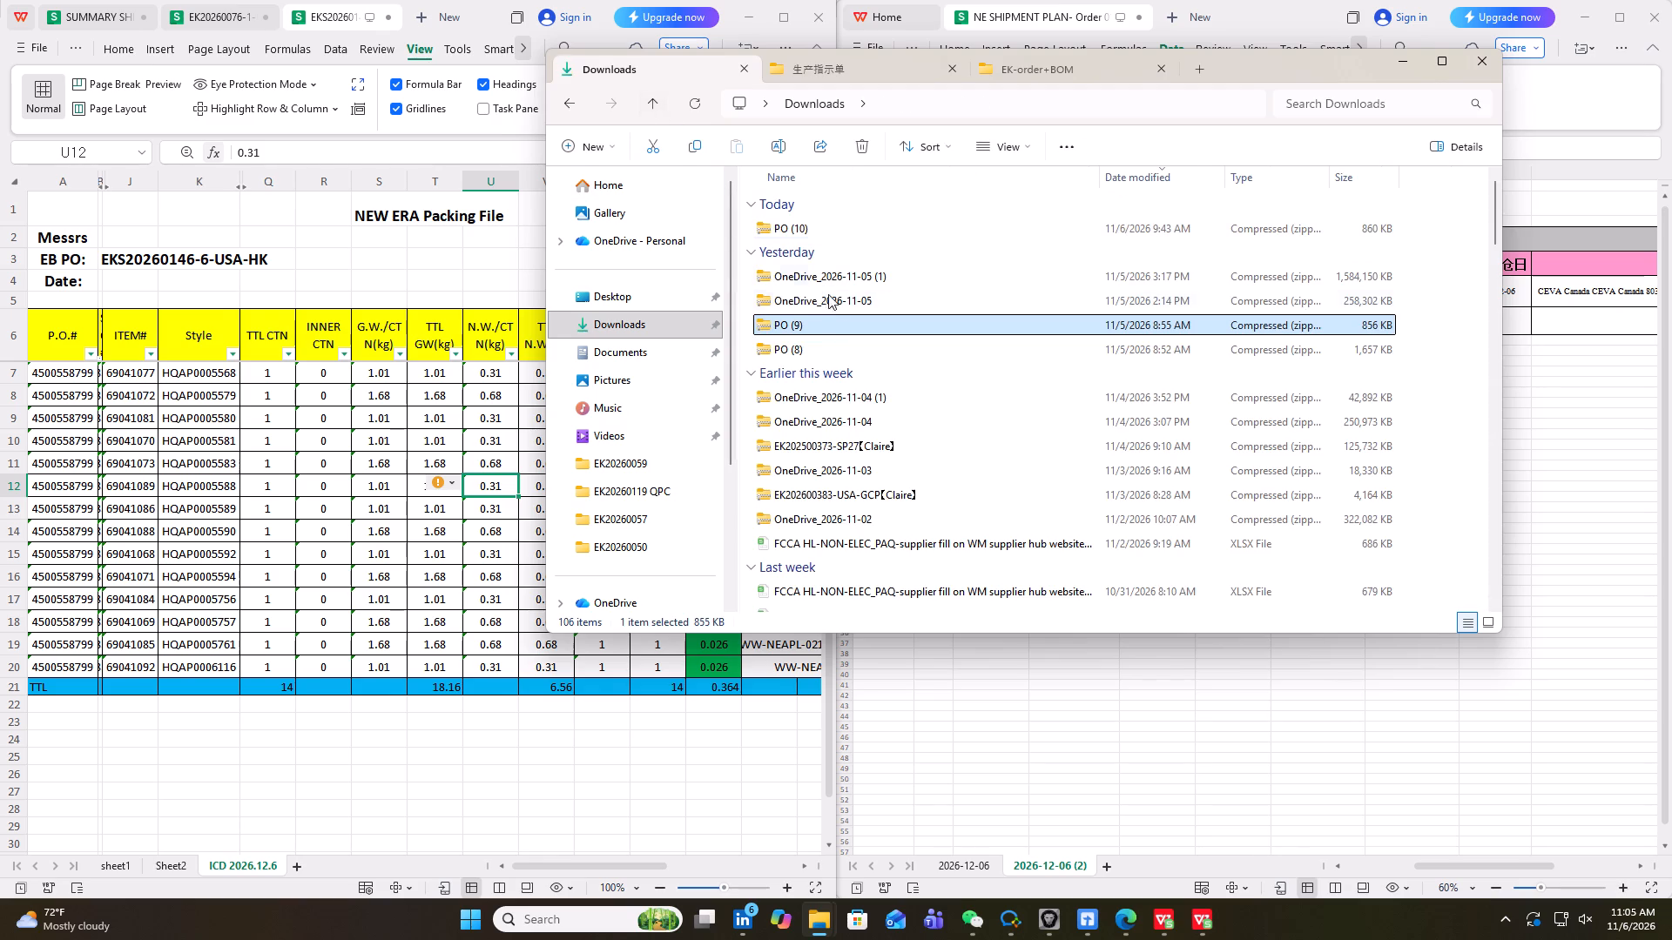
pyautogui.doubleClick(831, 345)
pyautogui.doubleClick(812, 205)
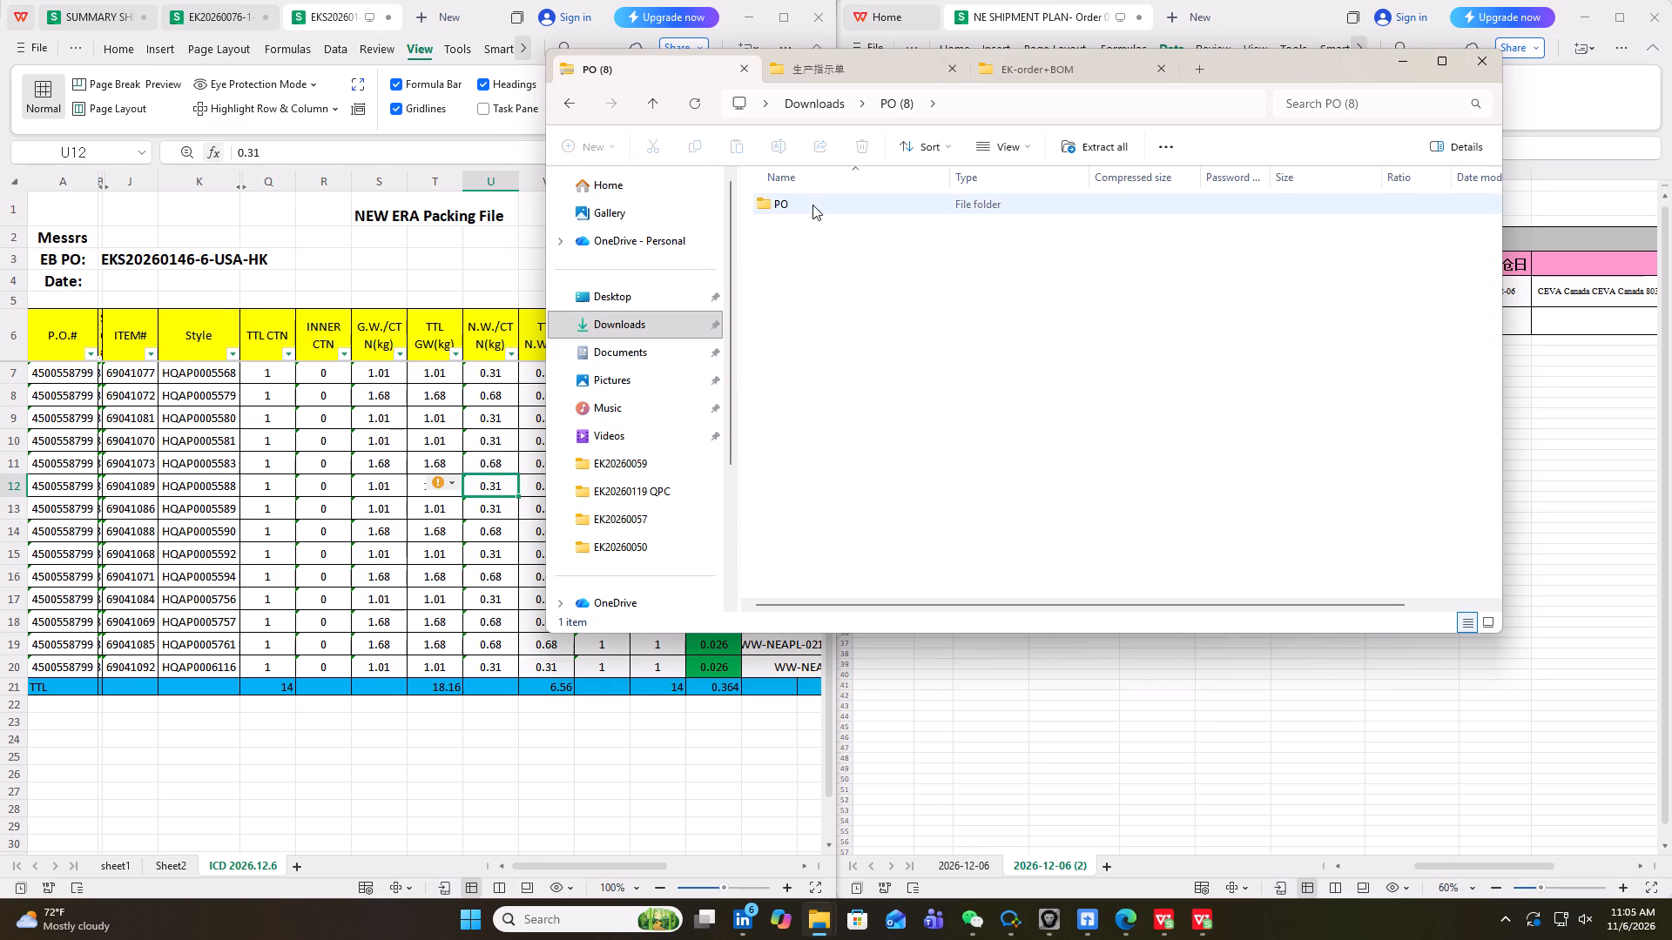
pyautogui.doubleClick(653, 103)
# Look through the downloaded OneDrive archives dated 2026-11-04 back to 2026-10-30 for the EKS20260146 PO files.
pyautogui.doubleClick(853, 393)
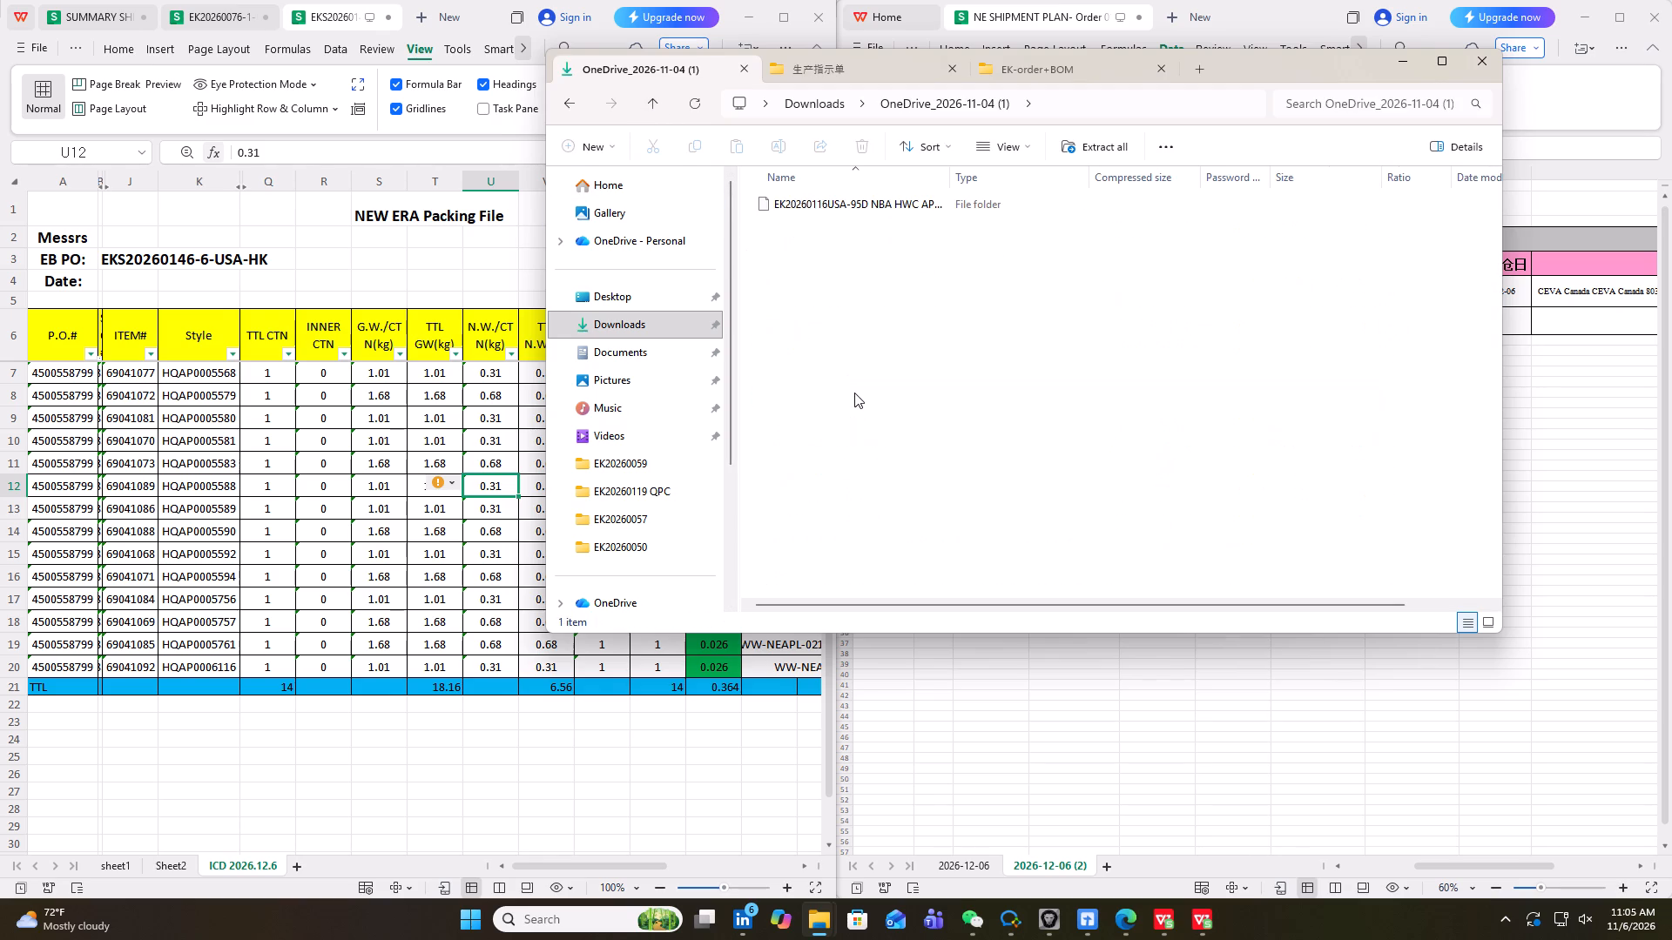
pyautogui.click(651, 105)
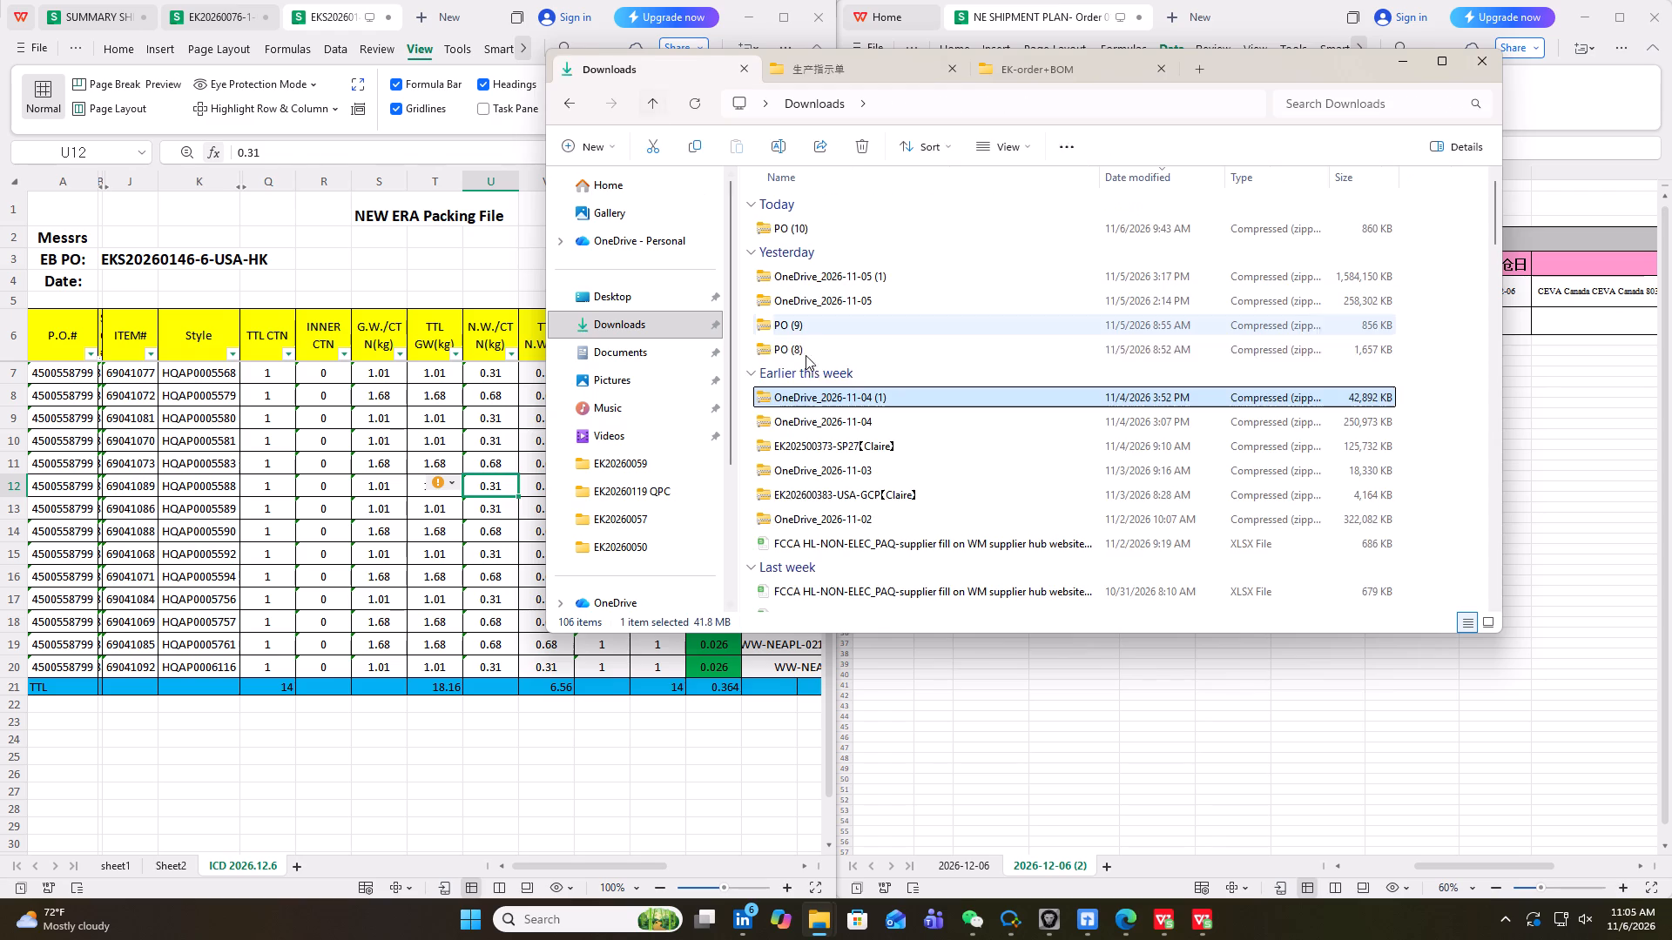
pyautogui.doubleClick(830, 419)
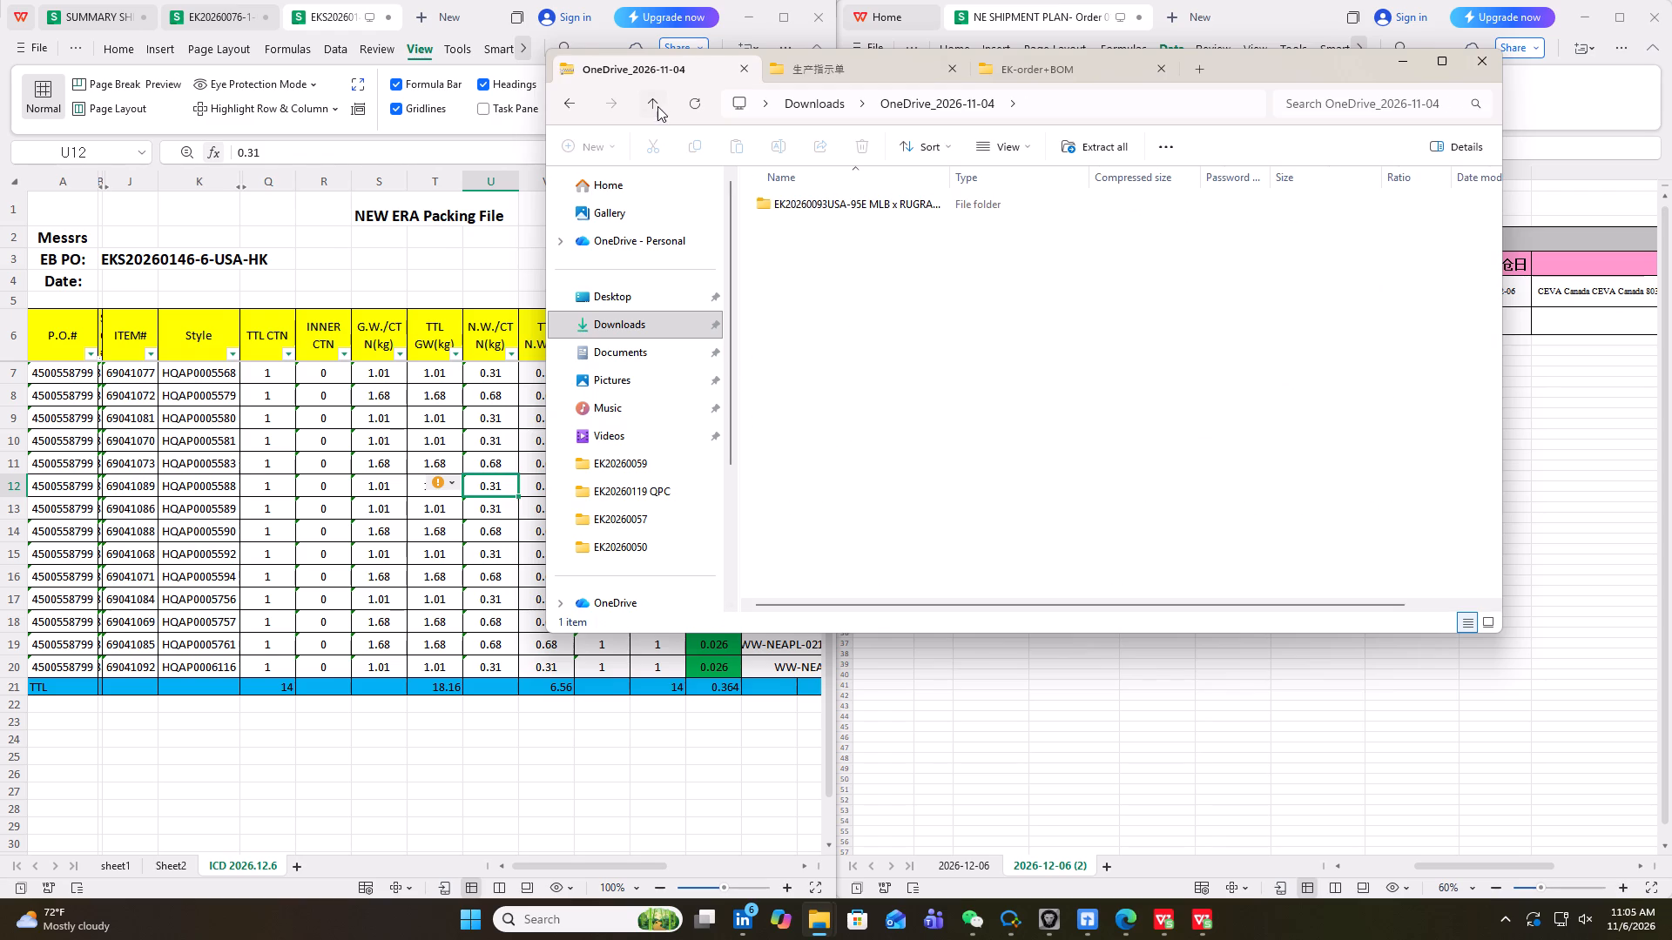
pyautogui.click(657, 106)
pyautogui.doubleClick(862, 470)
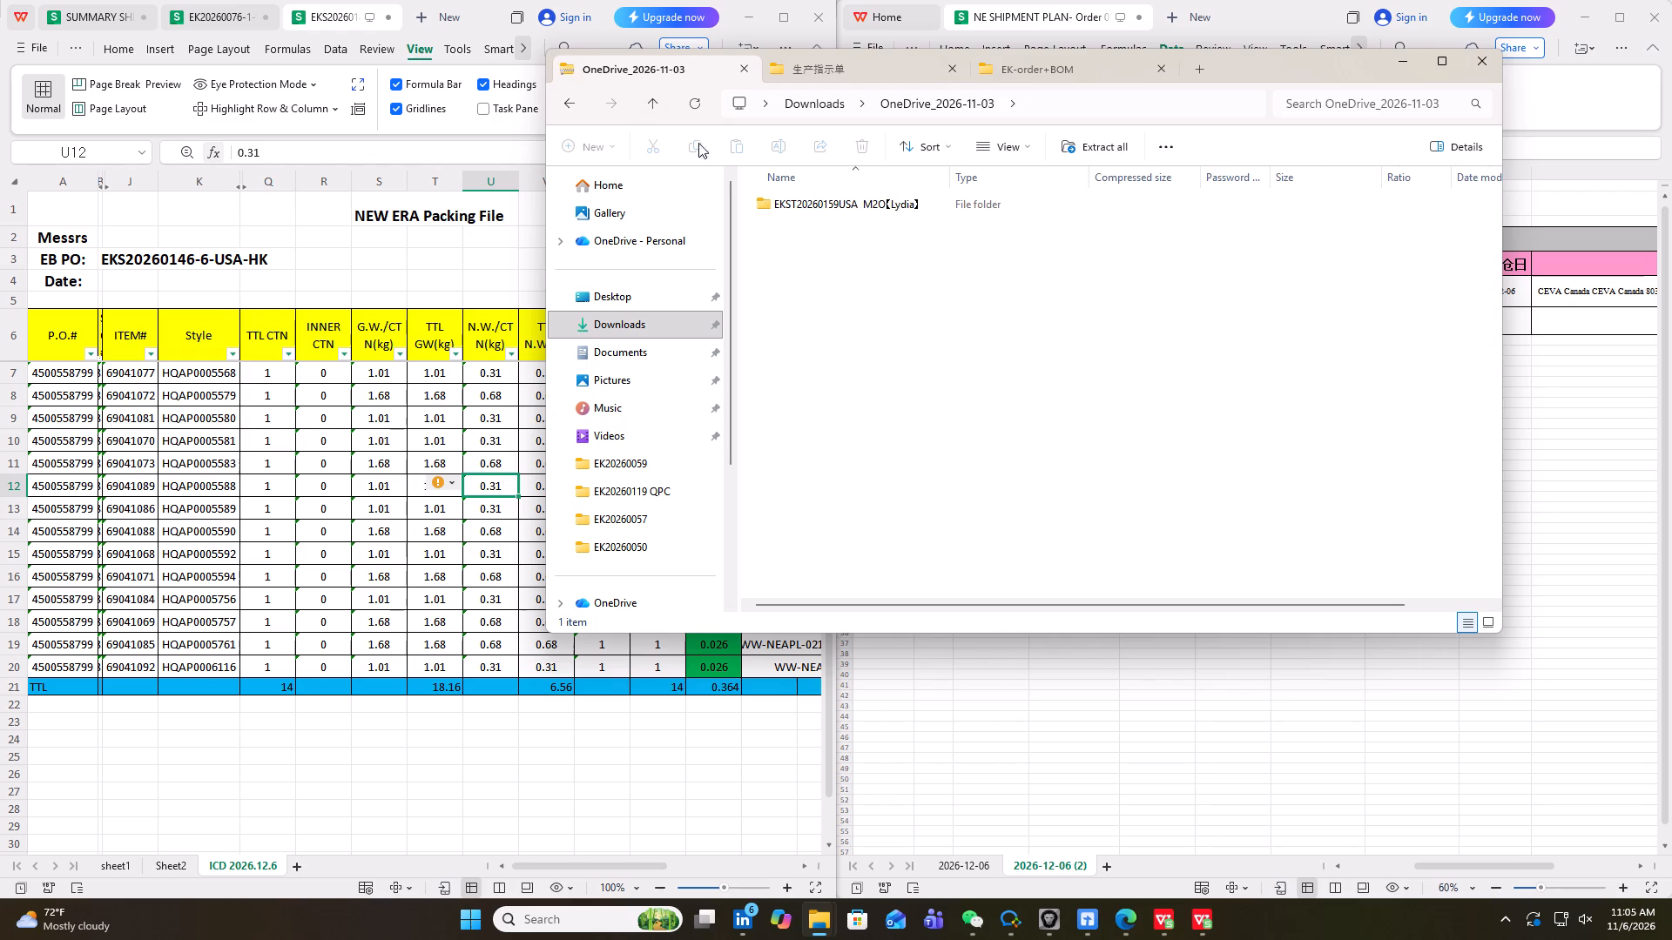
pyautogui.click(657, 107)
pyautogui.scroll(-1, 933, 507)
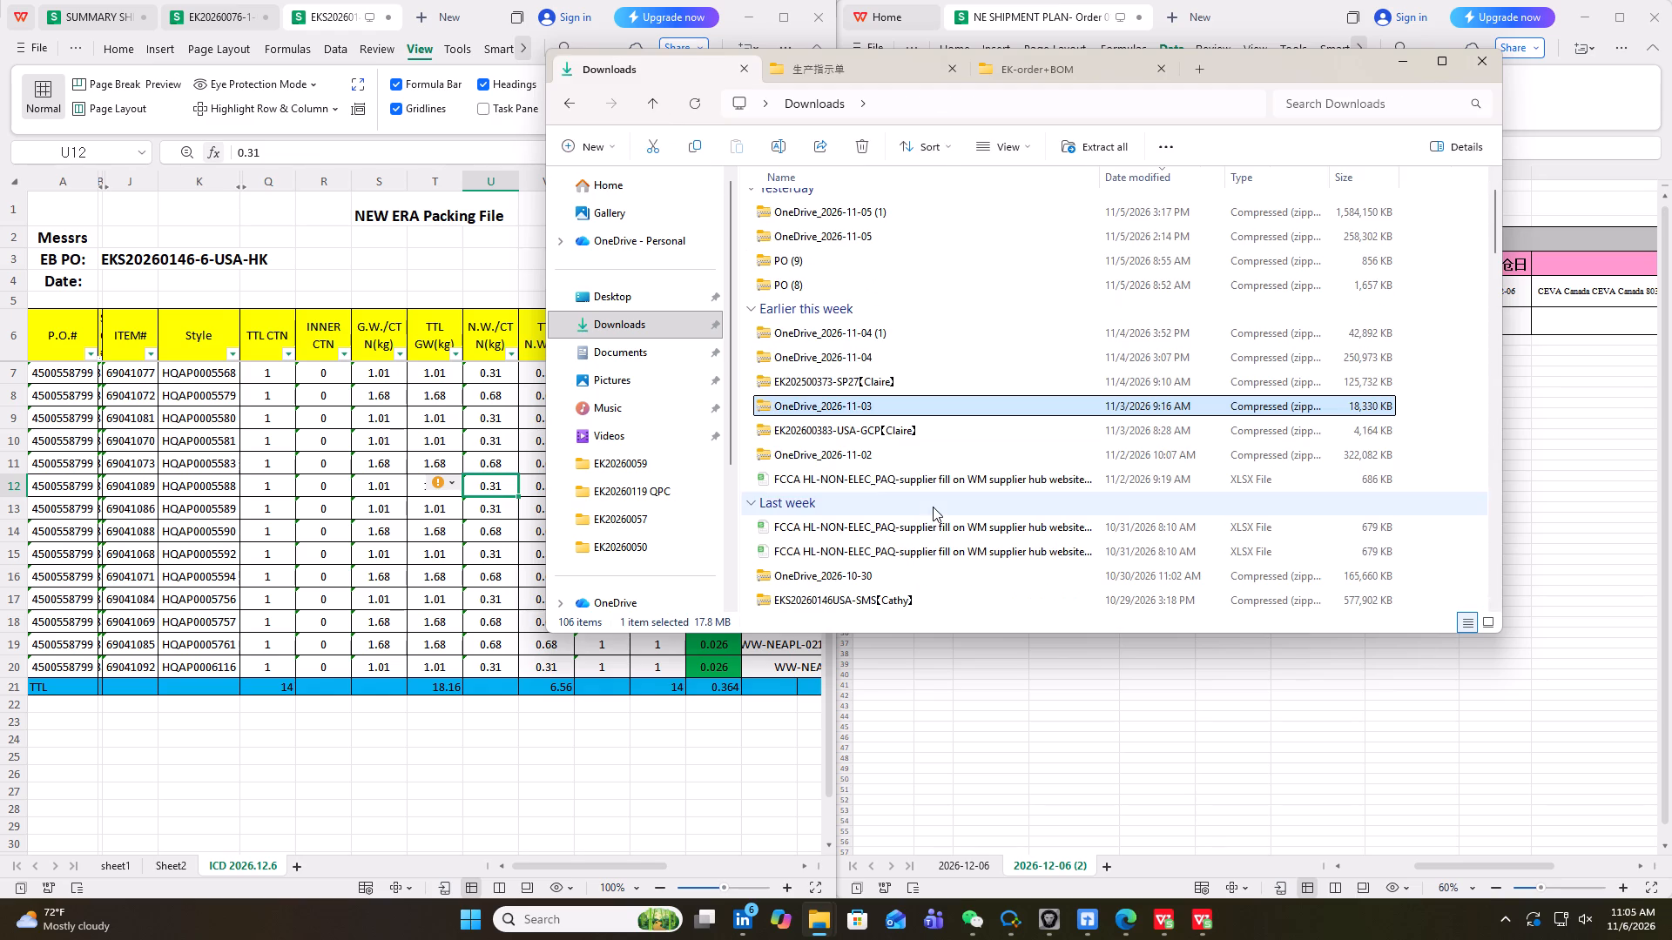
pyautogui.doubleClick(844, 459)
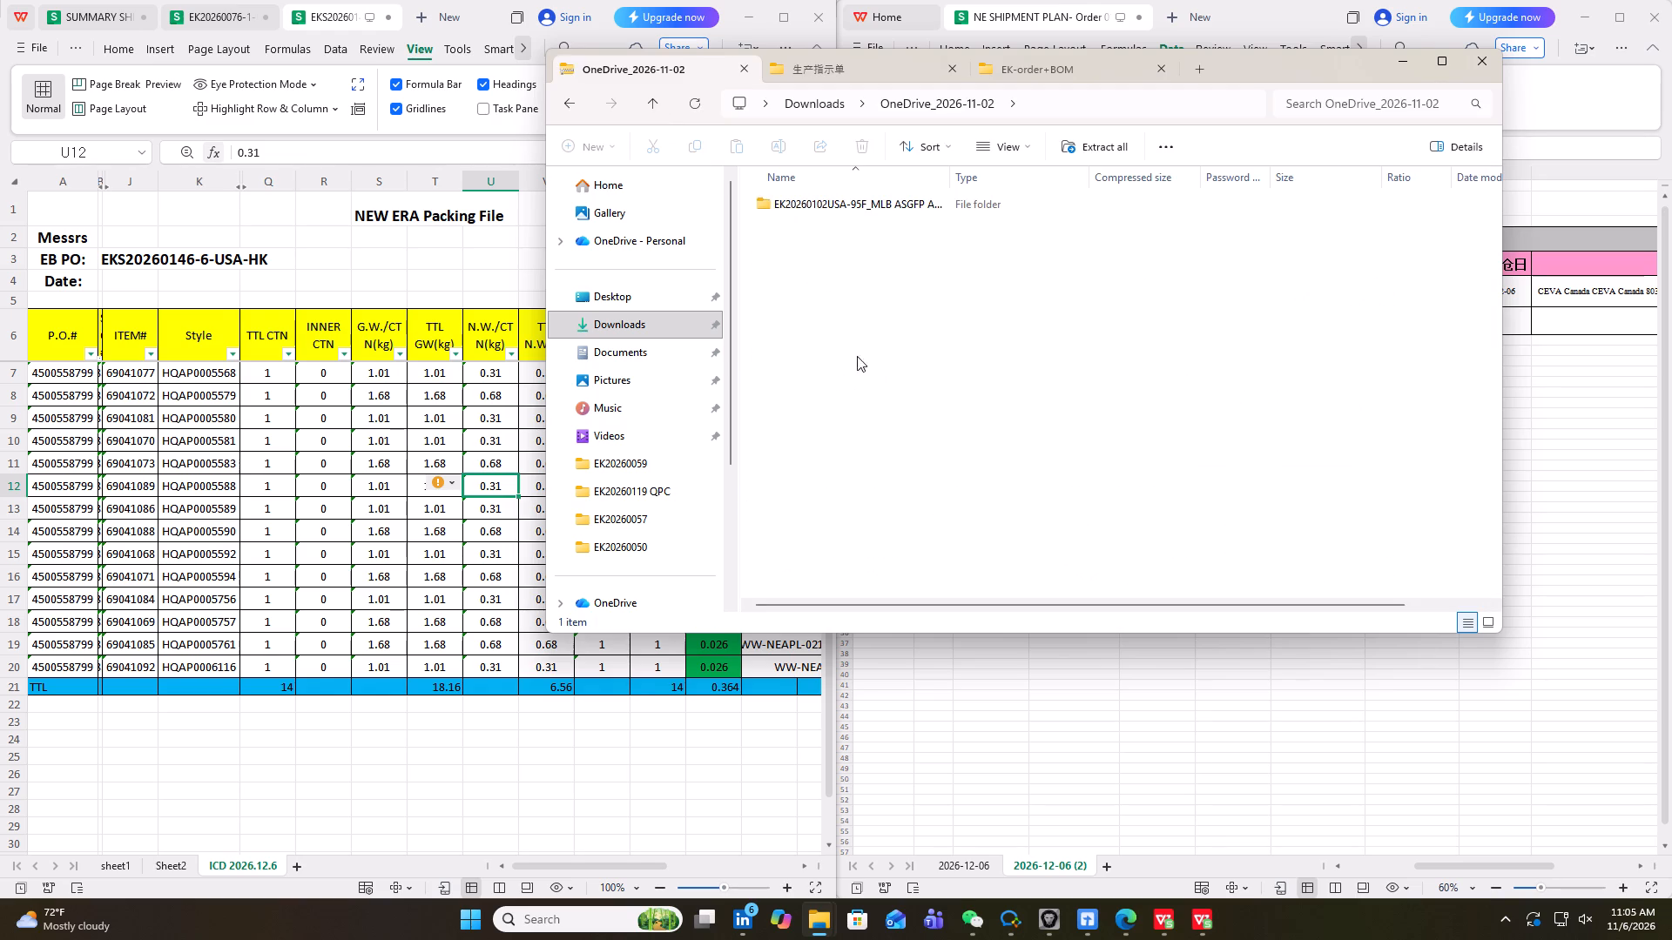
pyautogui.click(641, 104)
pyautogui.scroll(-2, 916, 484)
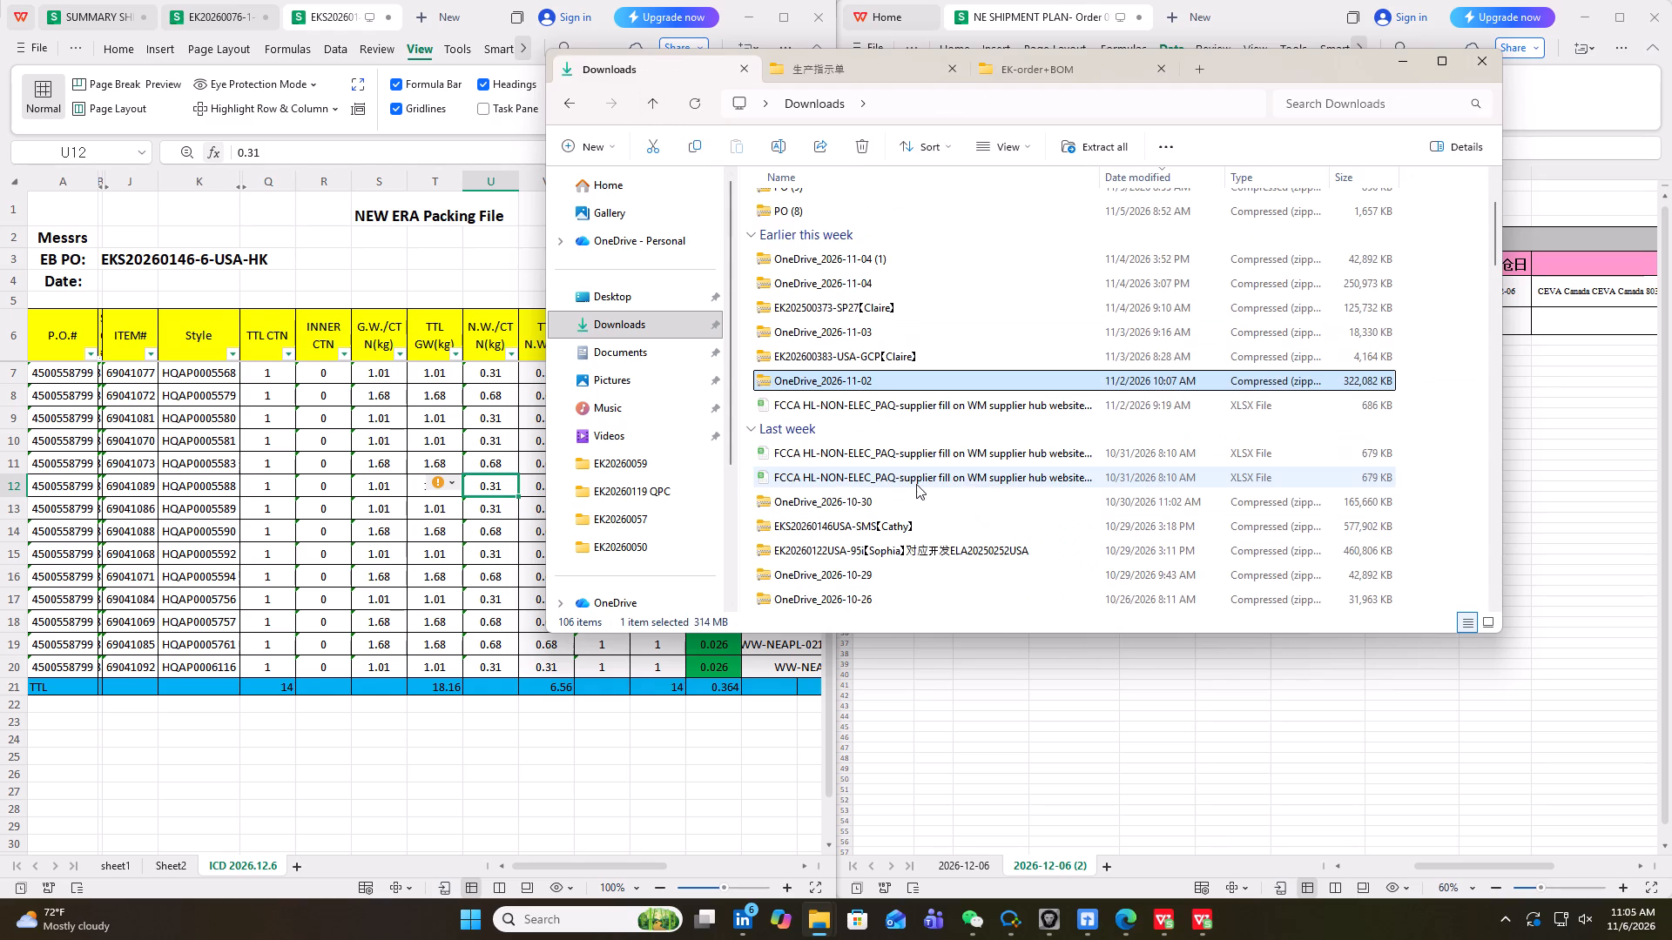
pyautogui.doubleClick(846, 502)
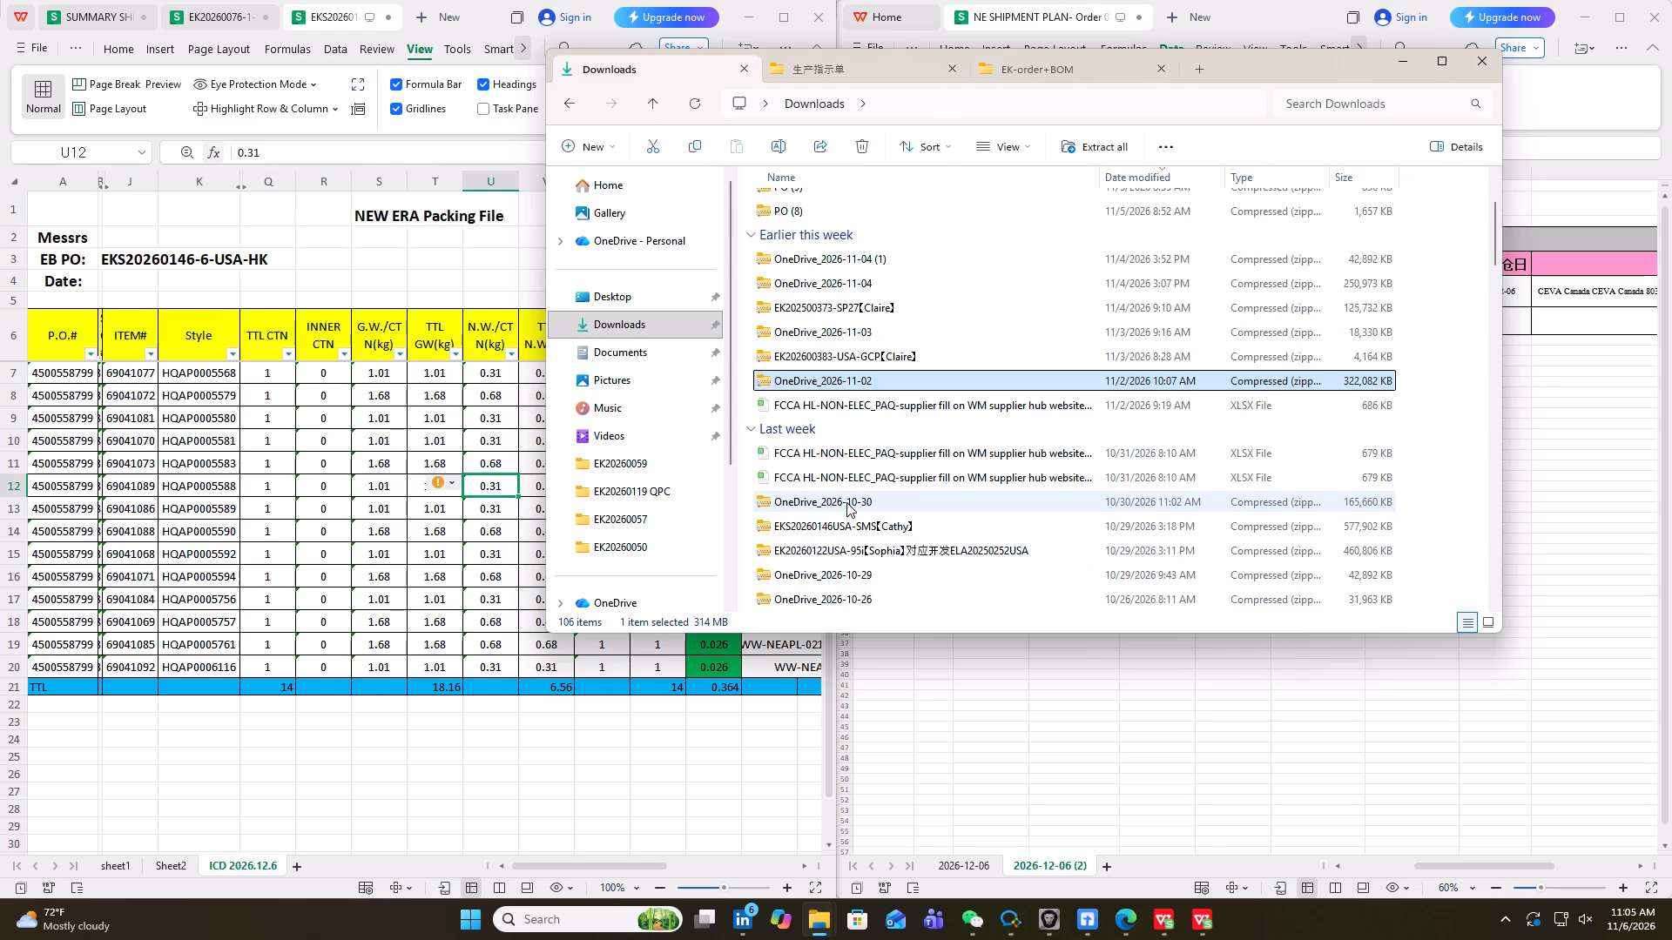
pyautogui.click(651, 108)
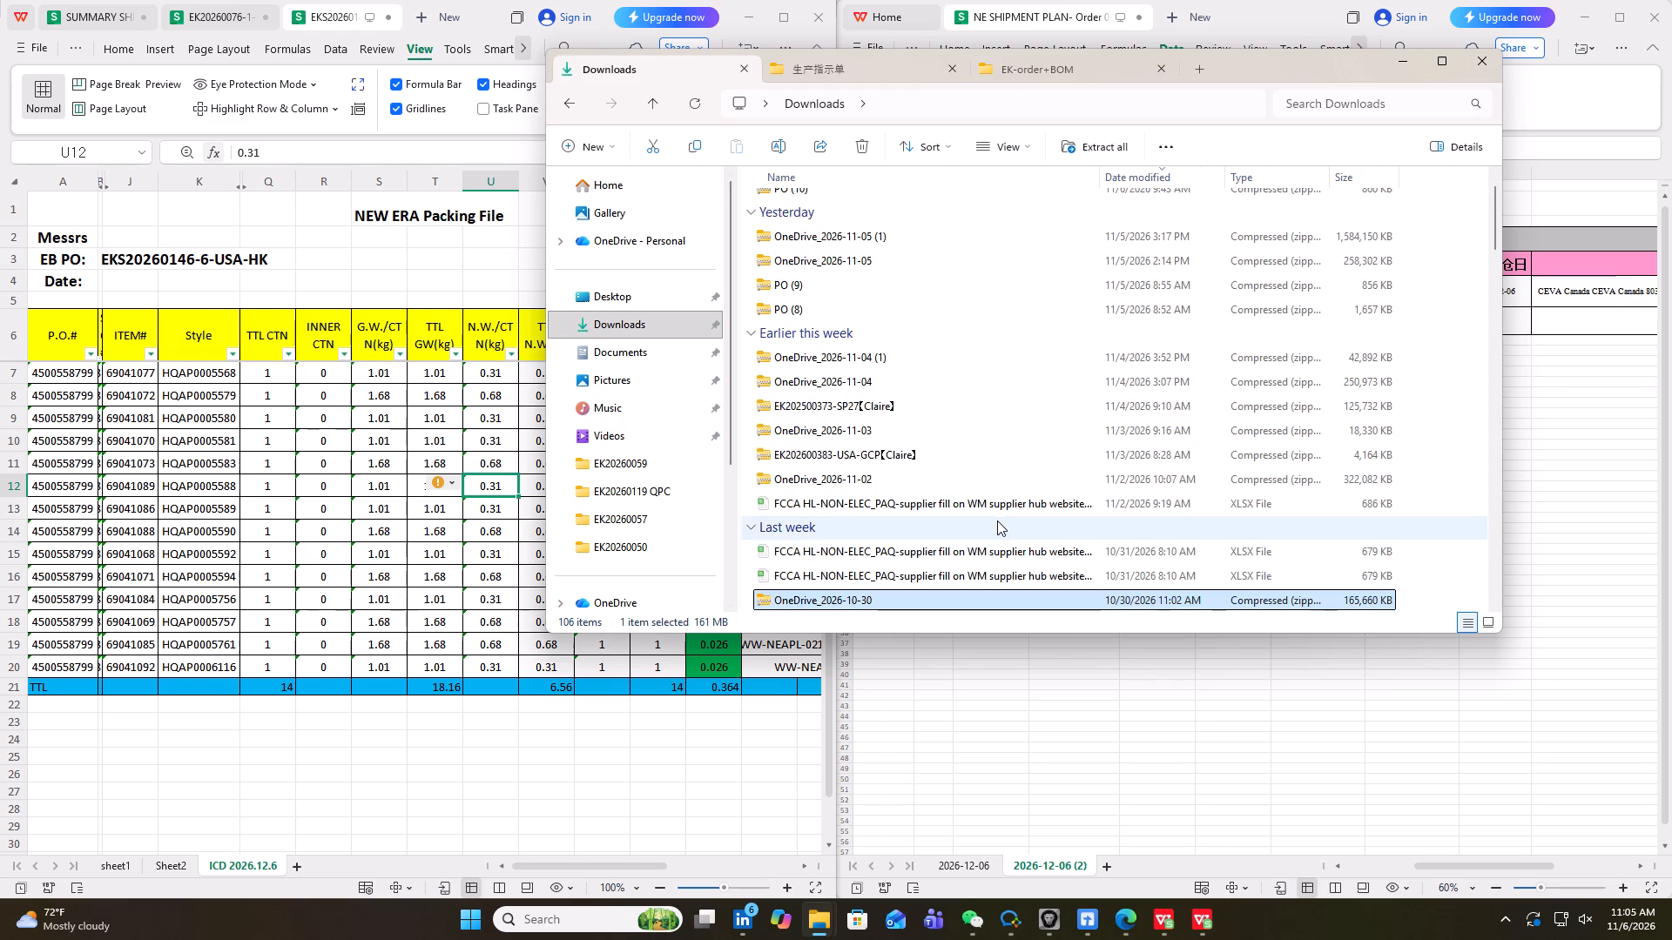
pyautogui.scroll(-3, 1009, 517)
# Check the folders inside the downloaded EKS20260146USA-SMS archive for the order's PO files.
pyautogui.doubleClick(847, 409)
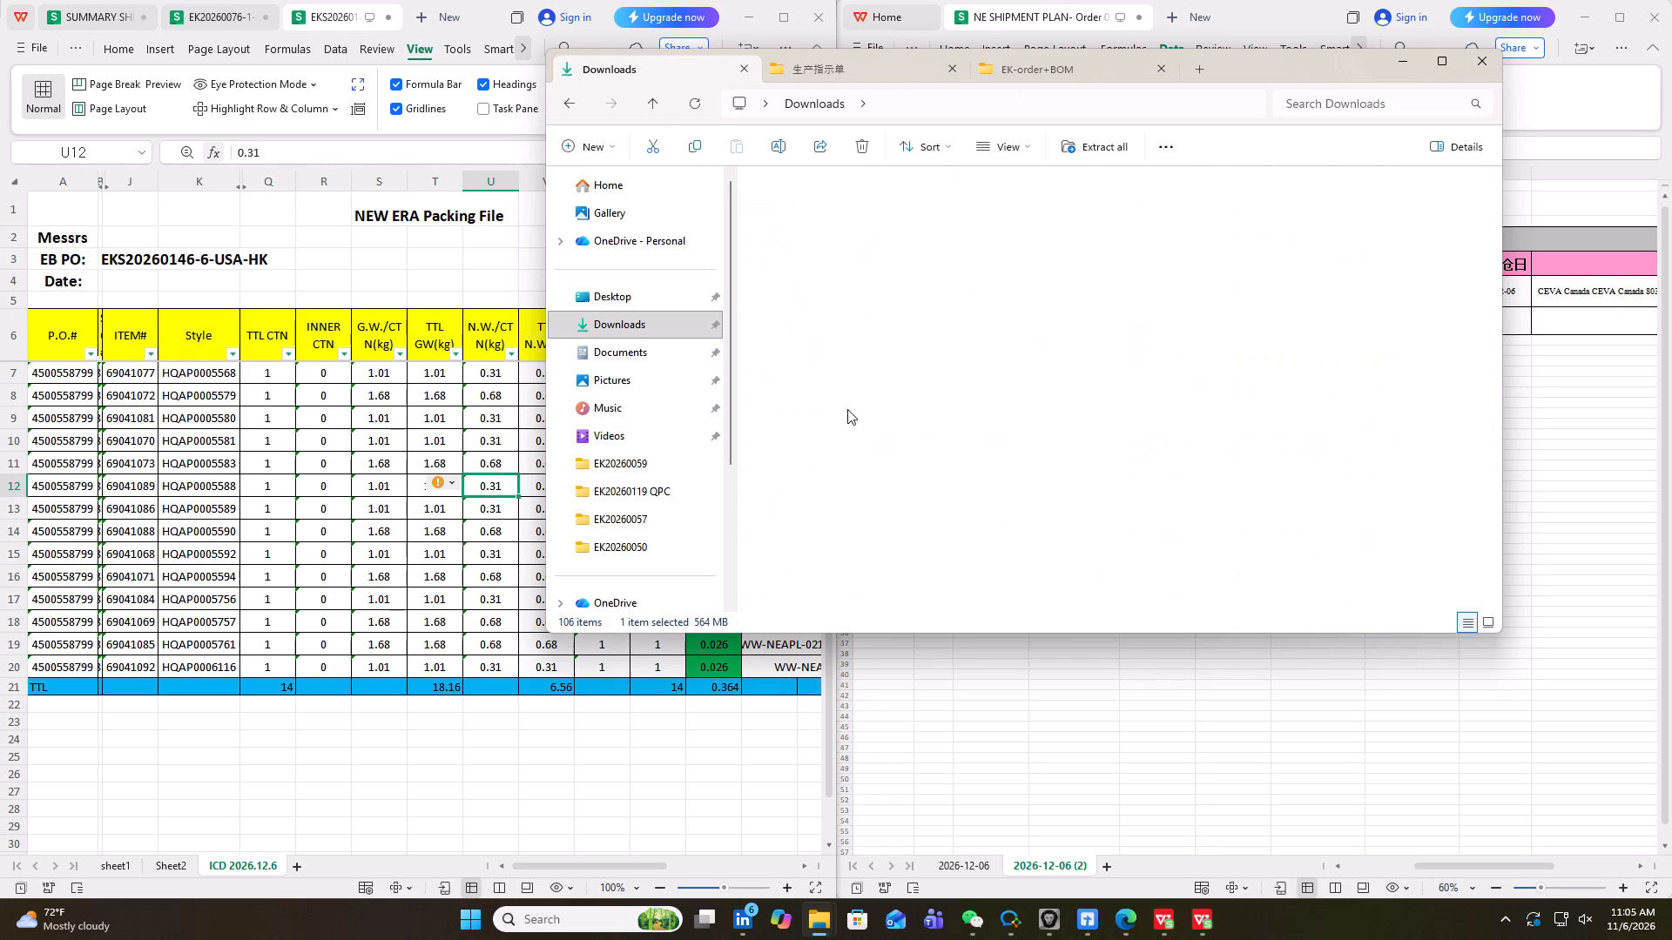
pyautogui.doubleClick(857, 198)
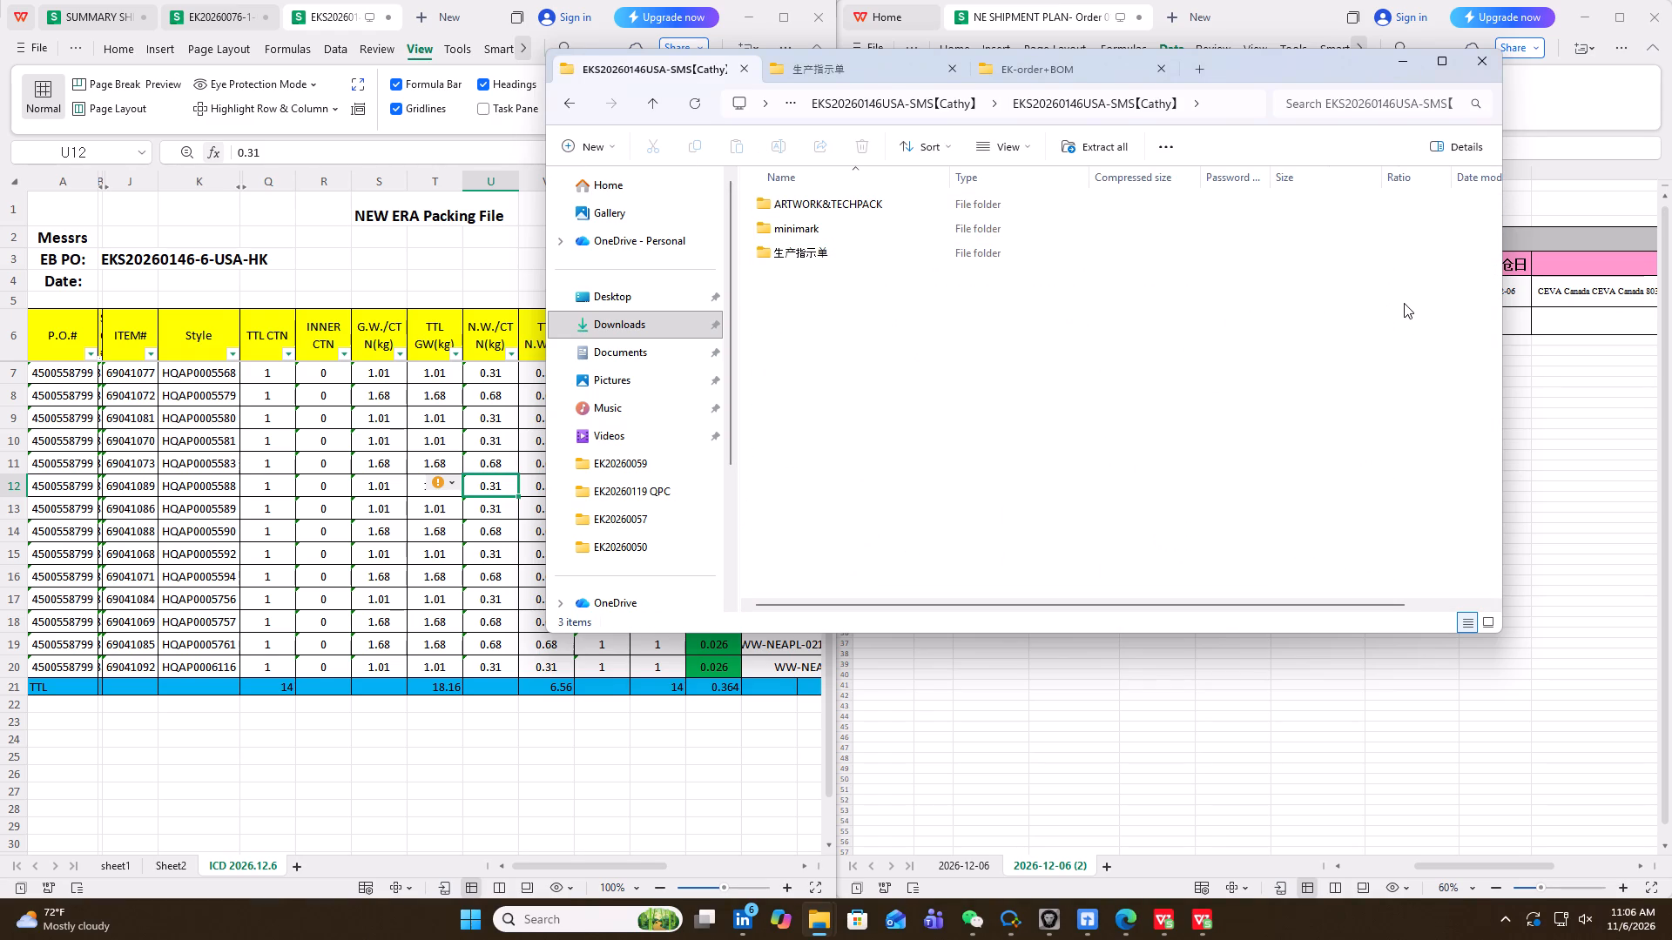
pyautogui.click(1393, 59)
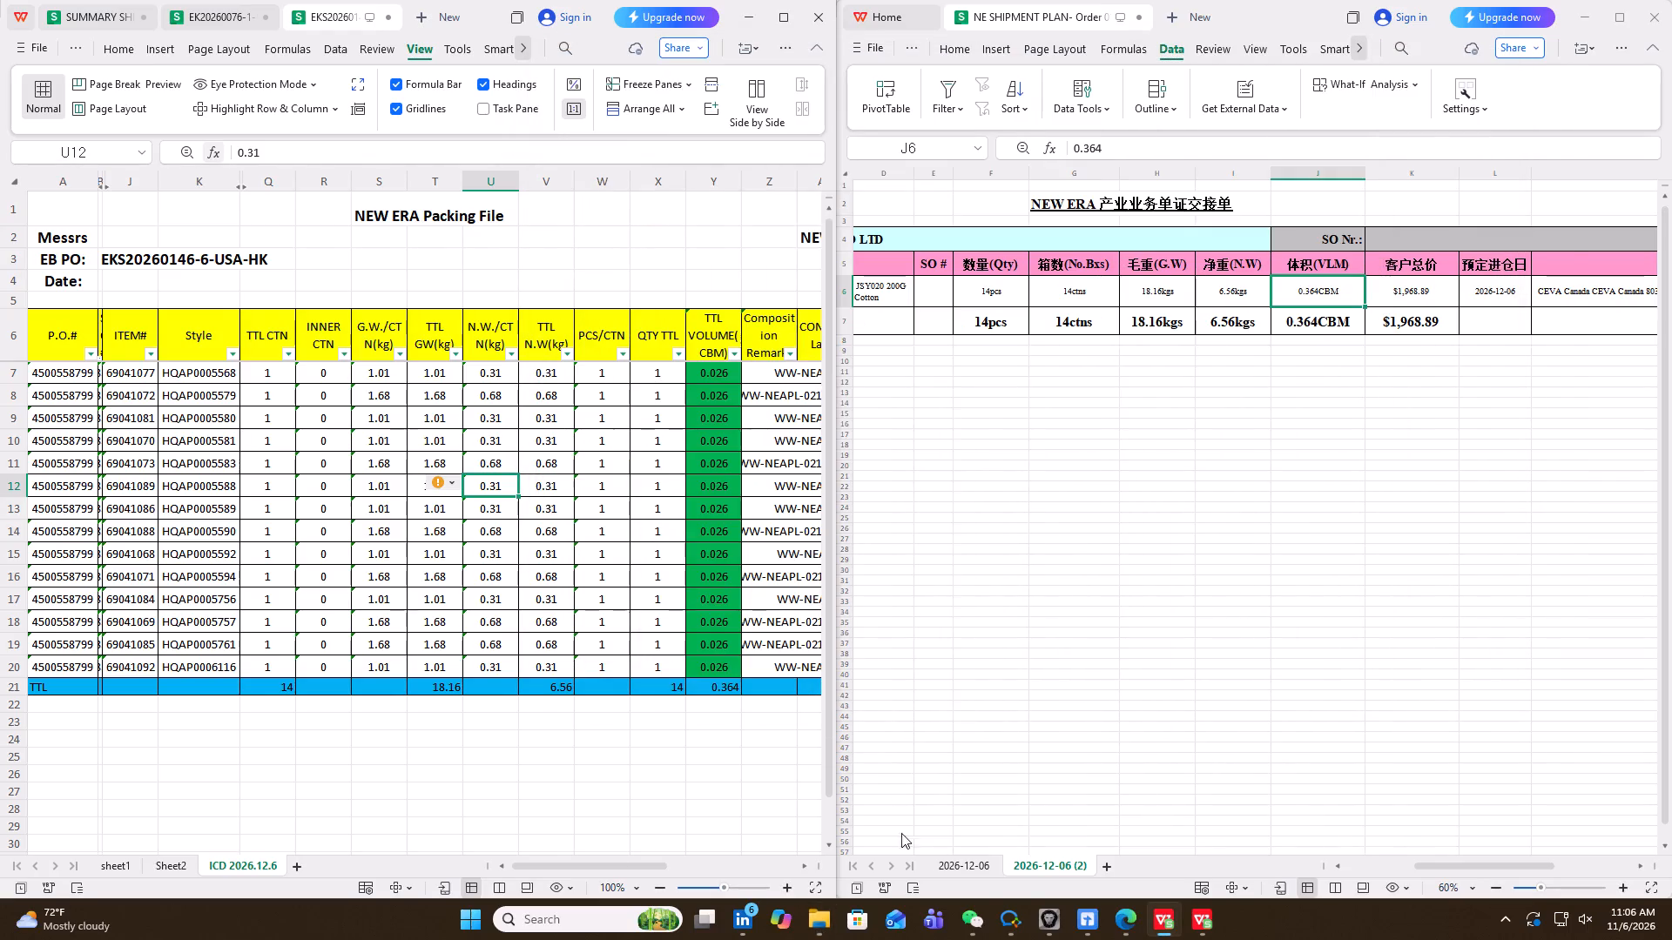
# Switch to WeCom and open ELS20260146USA-PO.zip from the colleague's 10-29 chat message, keeping only its file window in front of the spreadsheets.
pyautogui.click(1025, 919)
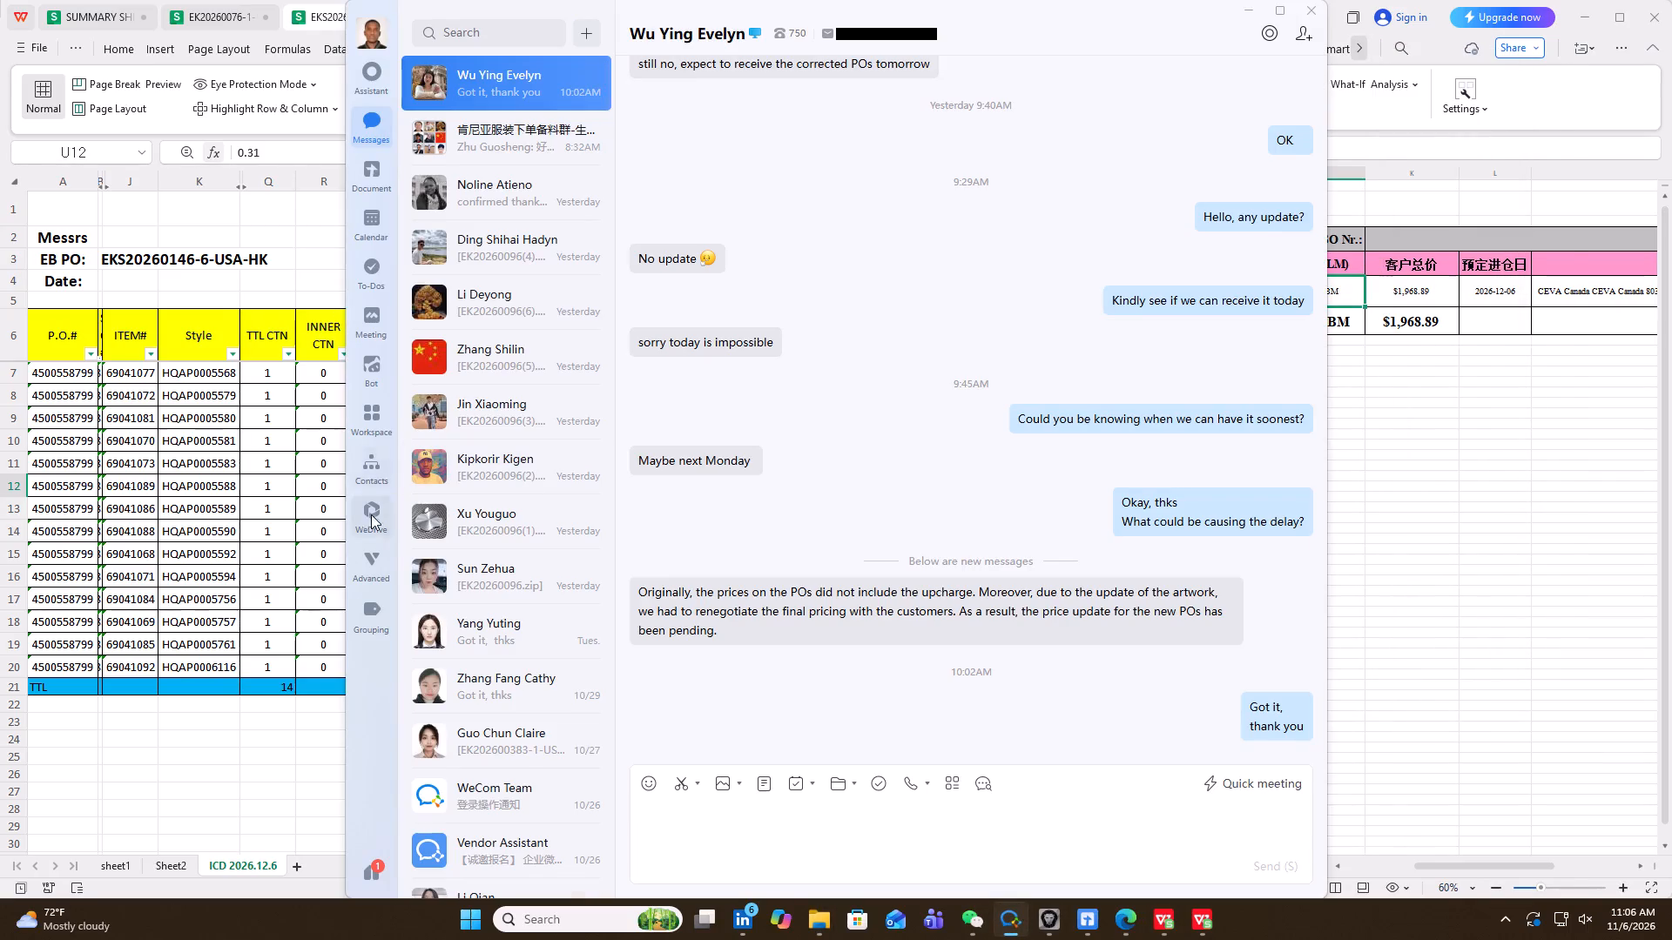
pyautogui.click(488, 690)
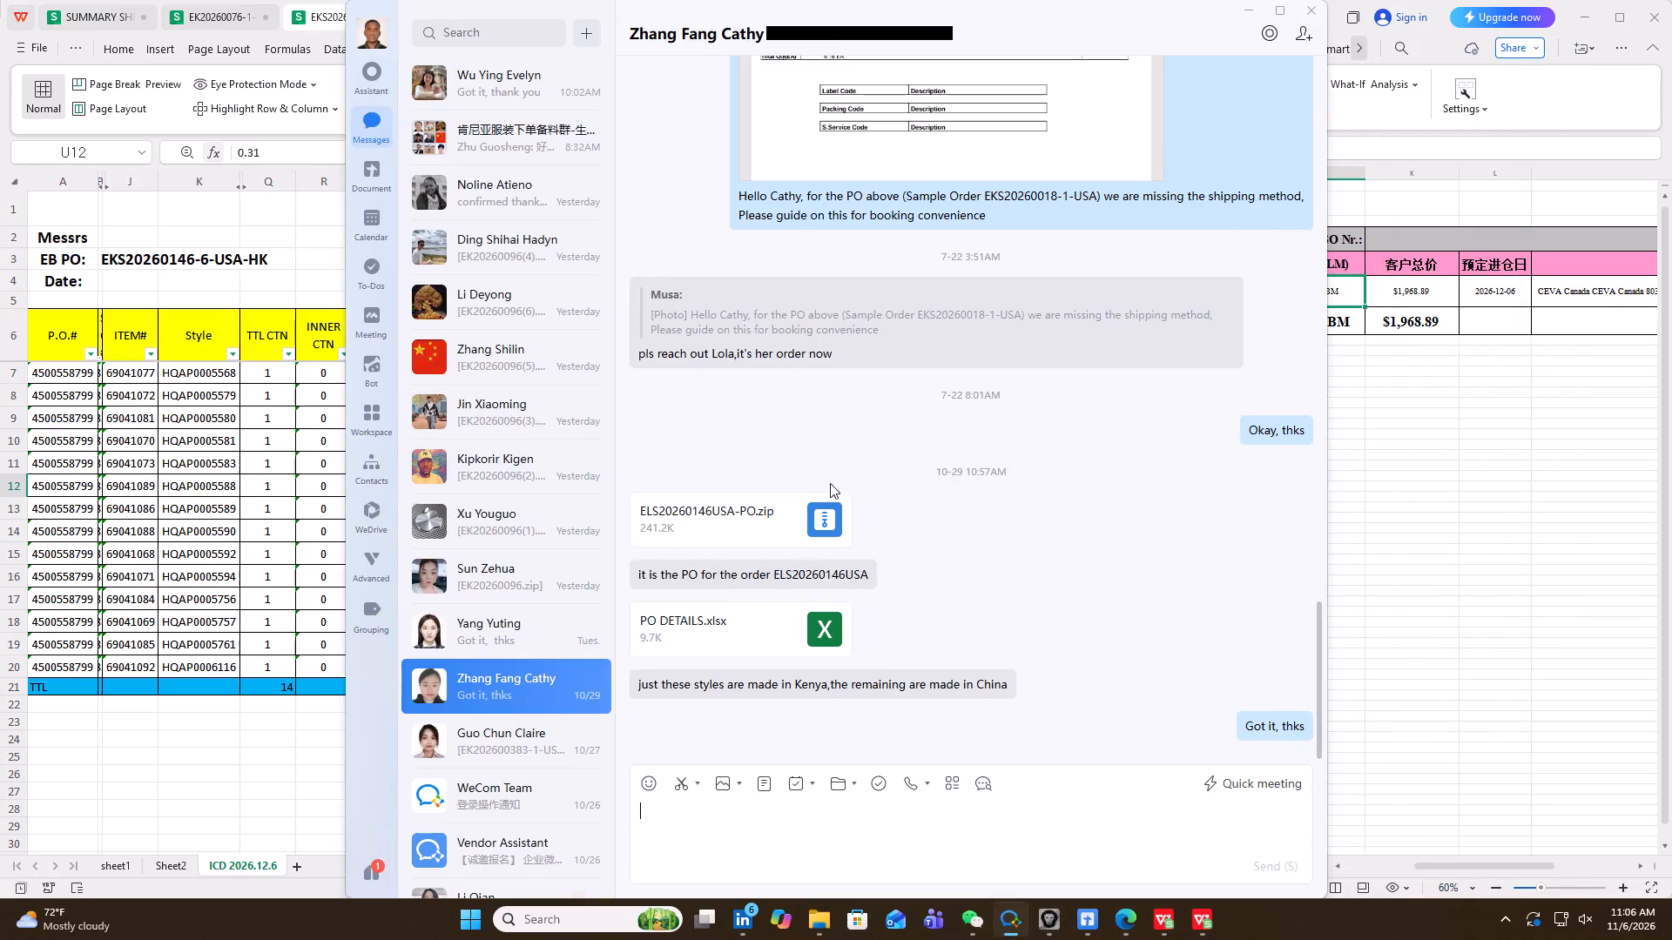
pyautogui.doubleClick(725, 520)
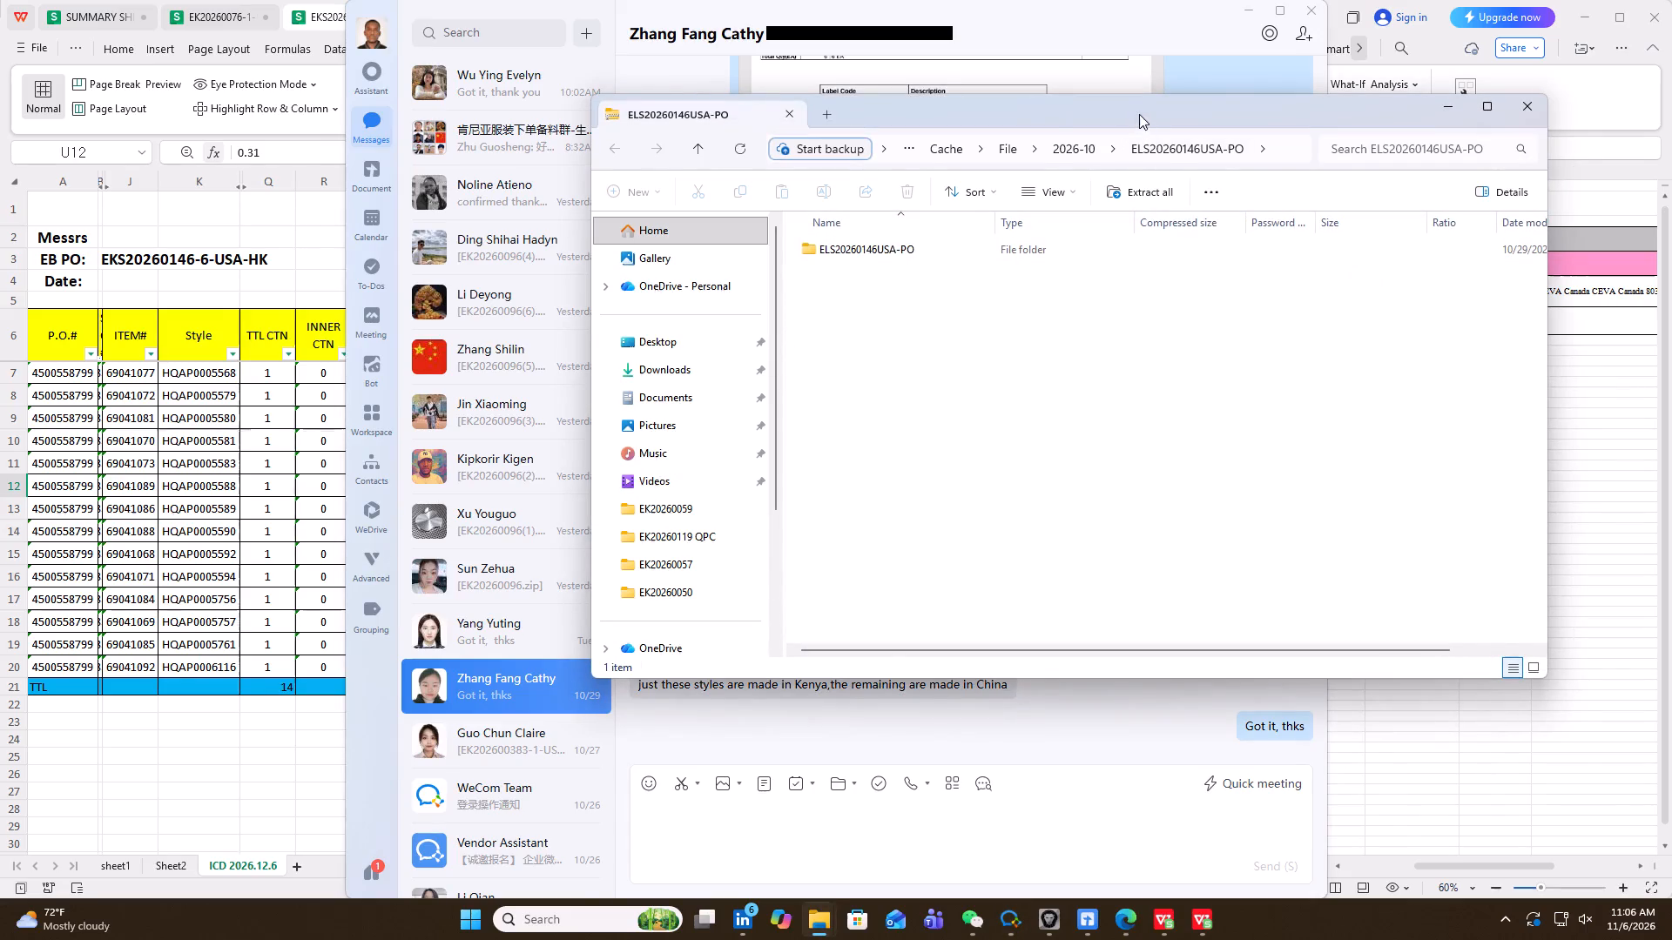
pyautogui.moveTo(1143, 106); pyautogui.dragTo(1112, 726)
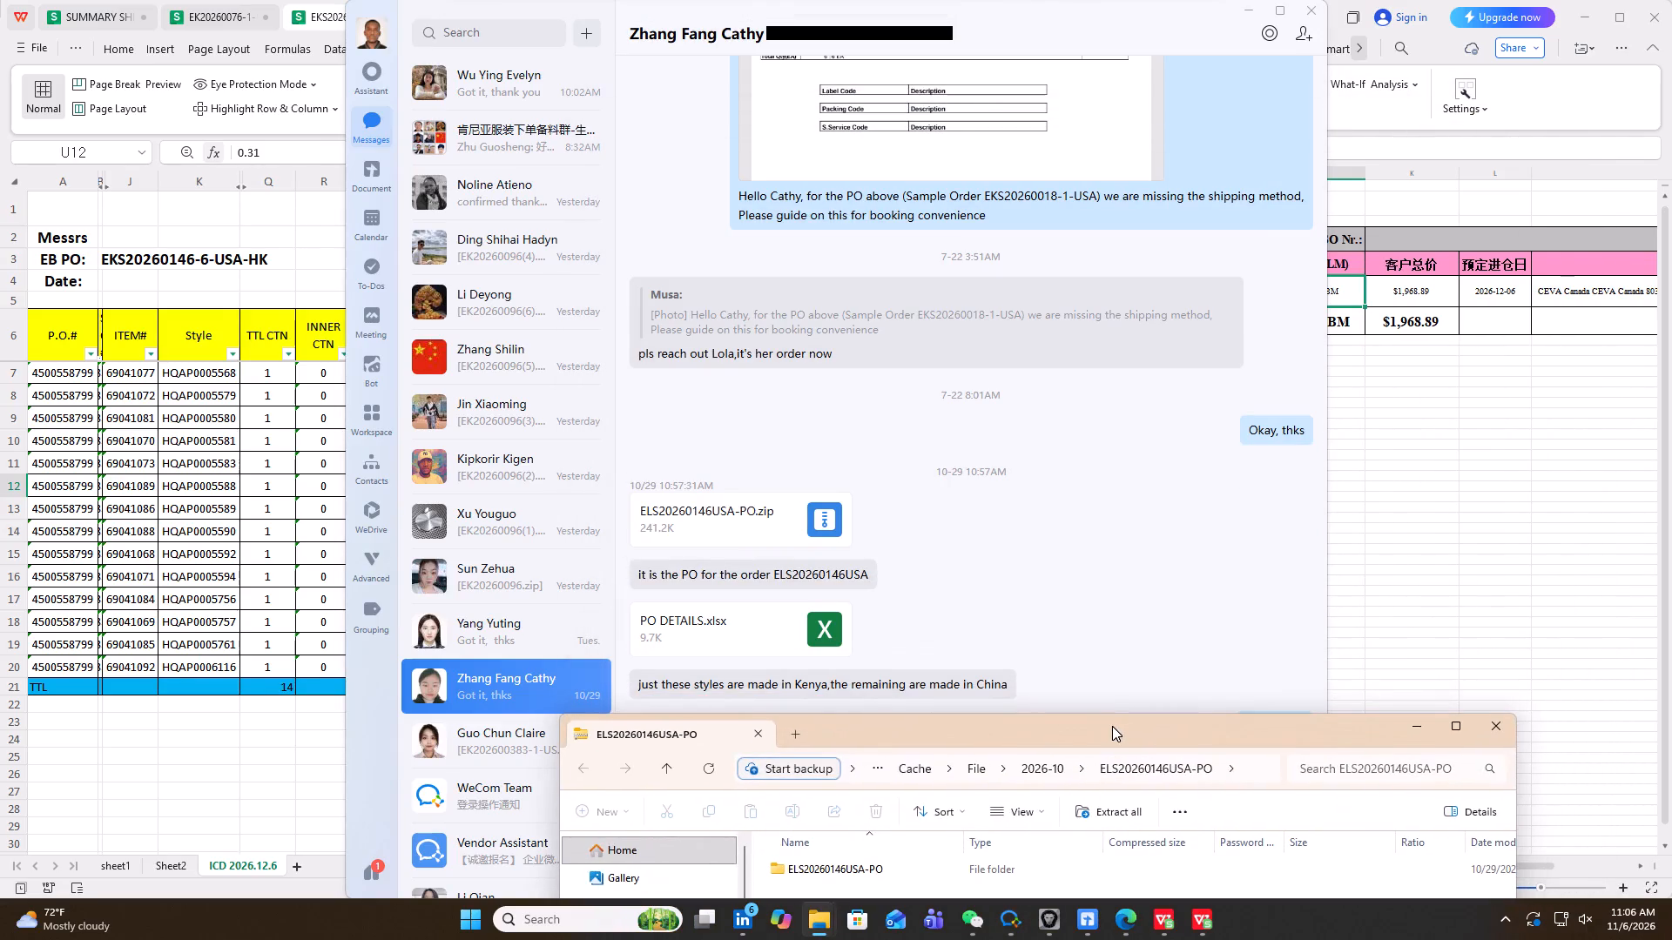
pyautogui.moveTo(1112, 726); pyautogui.dragTo(1210, 94)
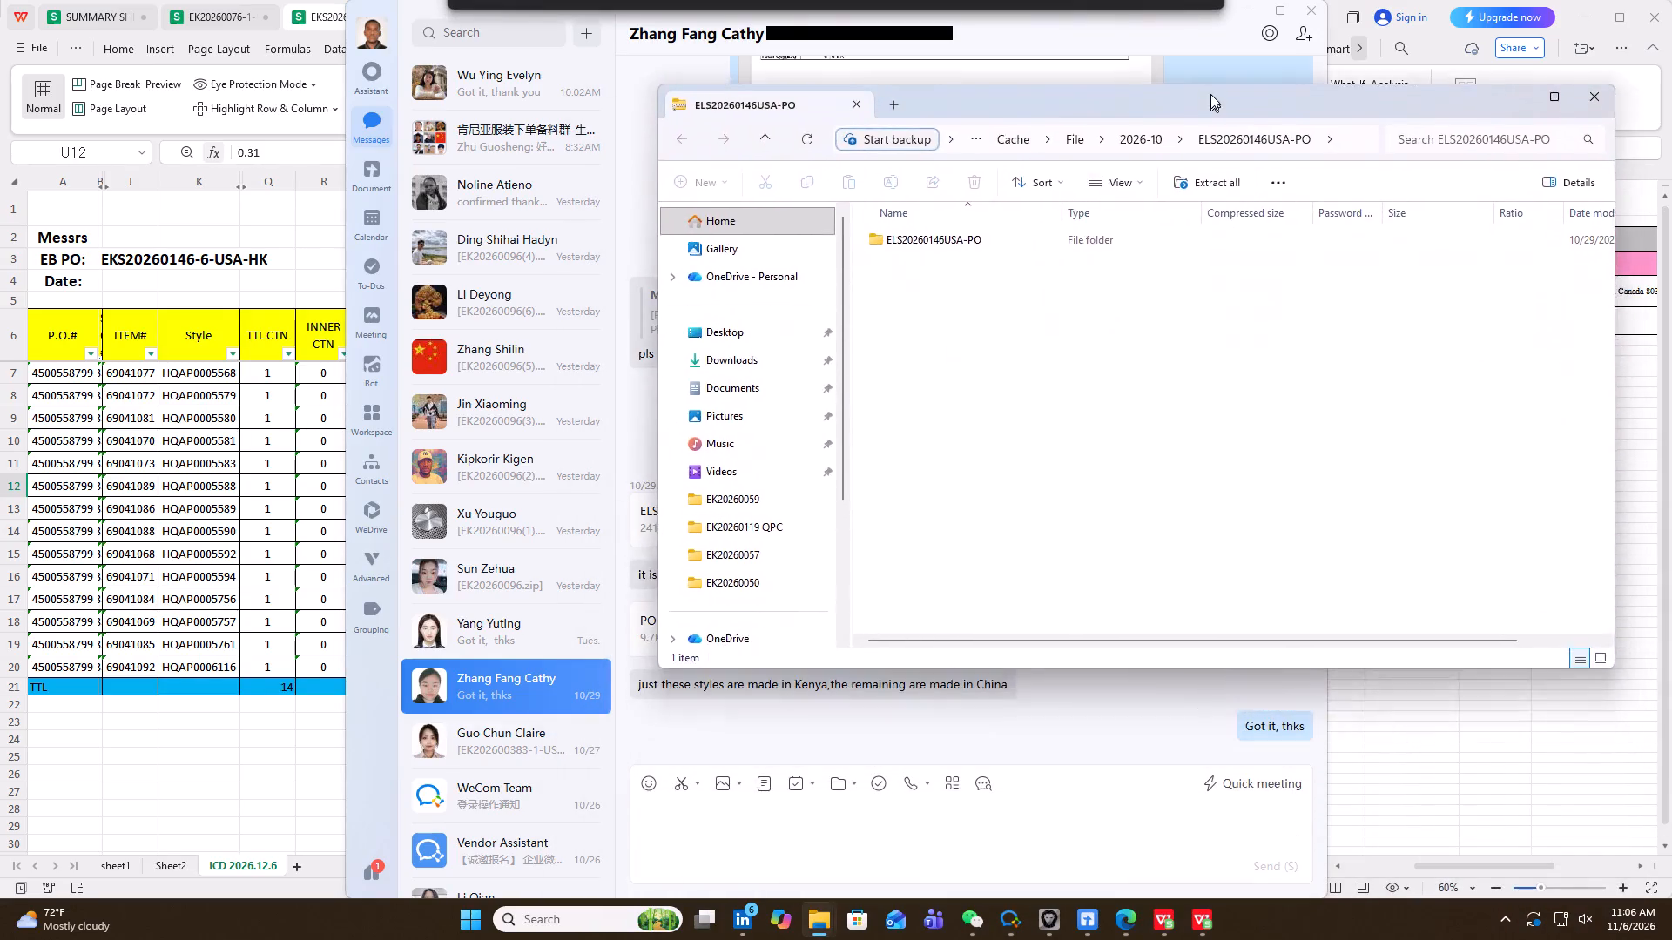
pyautogui.moveTo(1210, 94); pyautogui.dragTo(1143, 135)
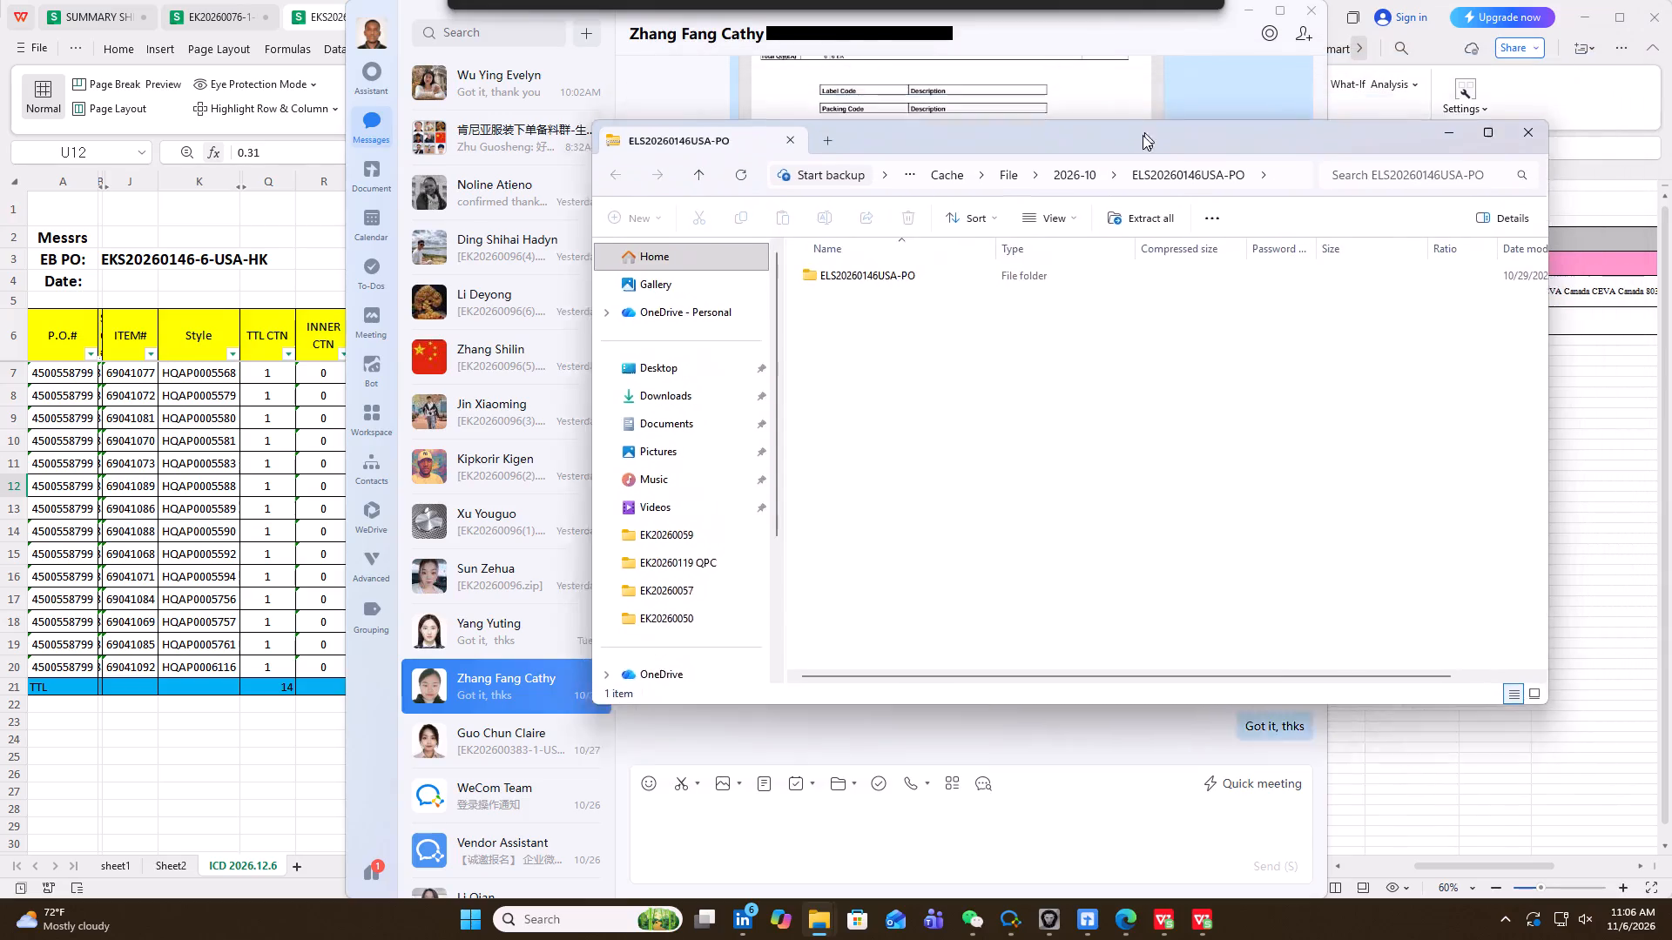
pyautogui.moveTo(1143, 135); pyautogui.dragTo(1157, 179)
pyautogui.click(1244, 10)
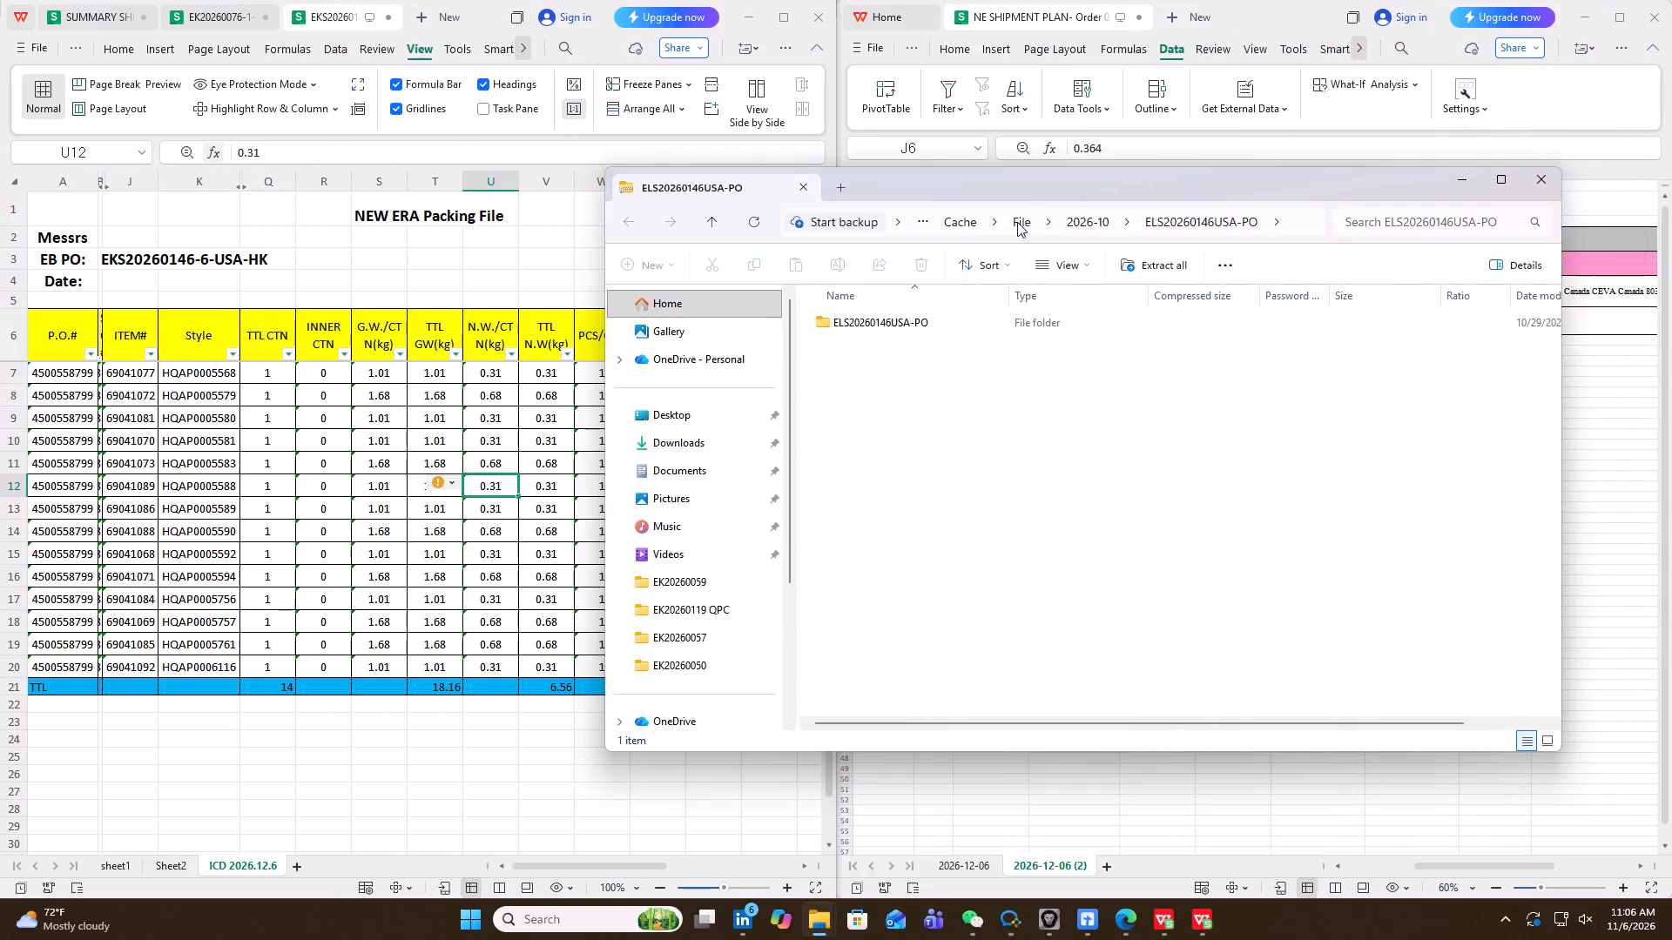
pyautogui.doubleClick(923, 327)
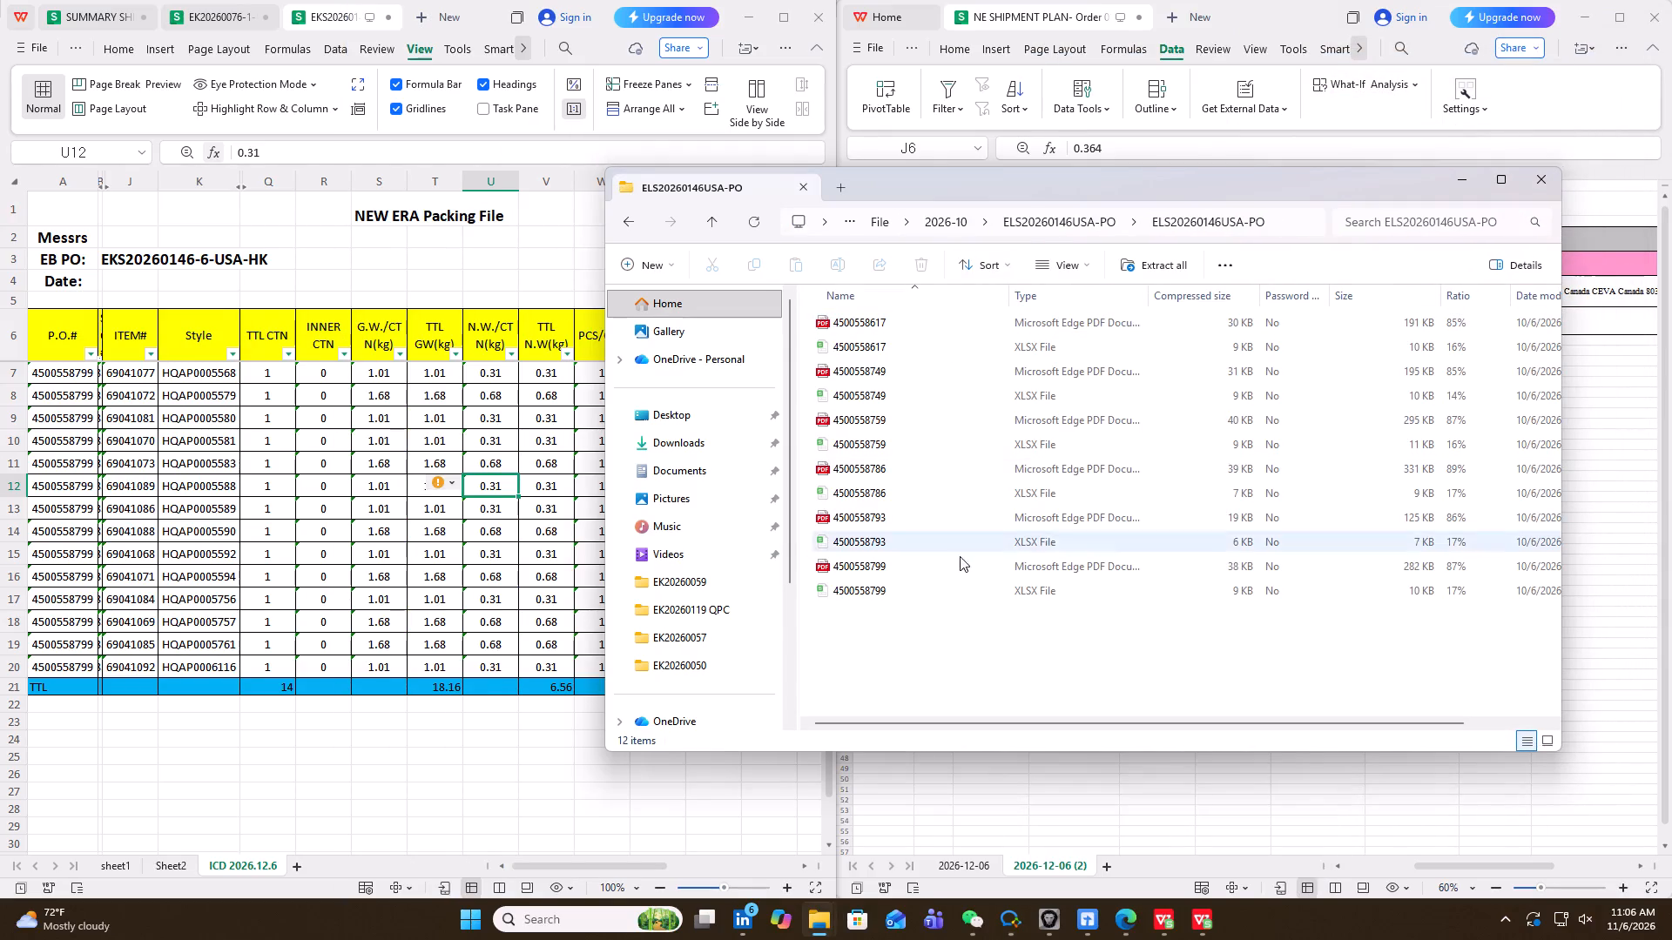
pyautogui.scroll(4, 73, 516)
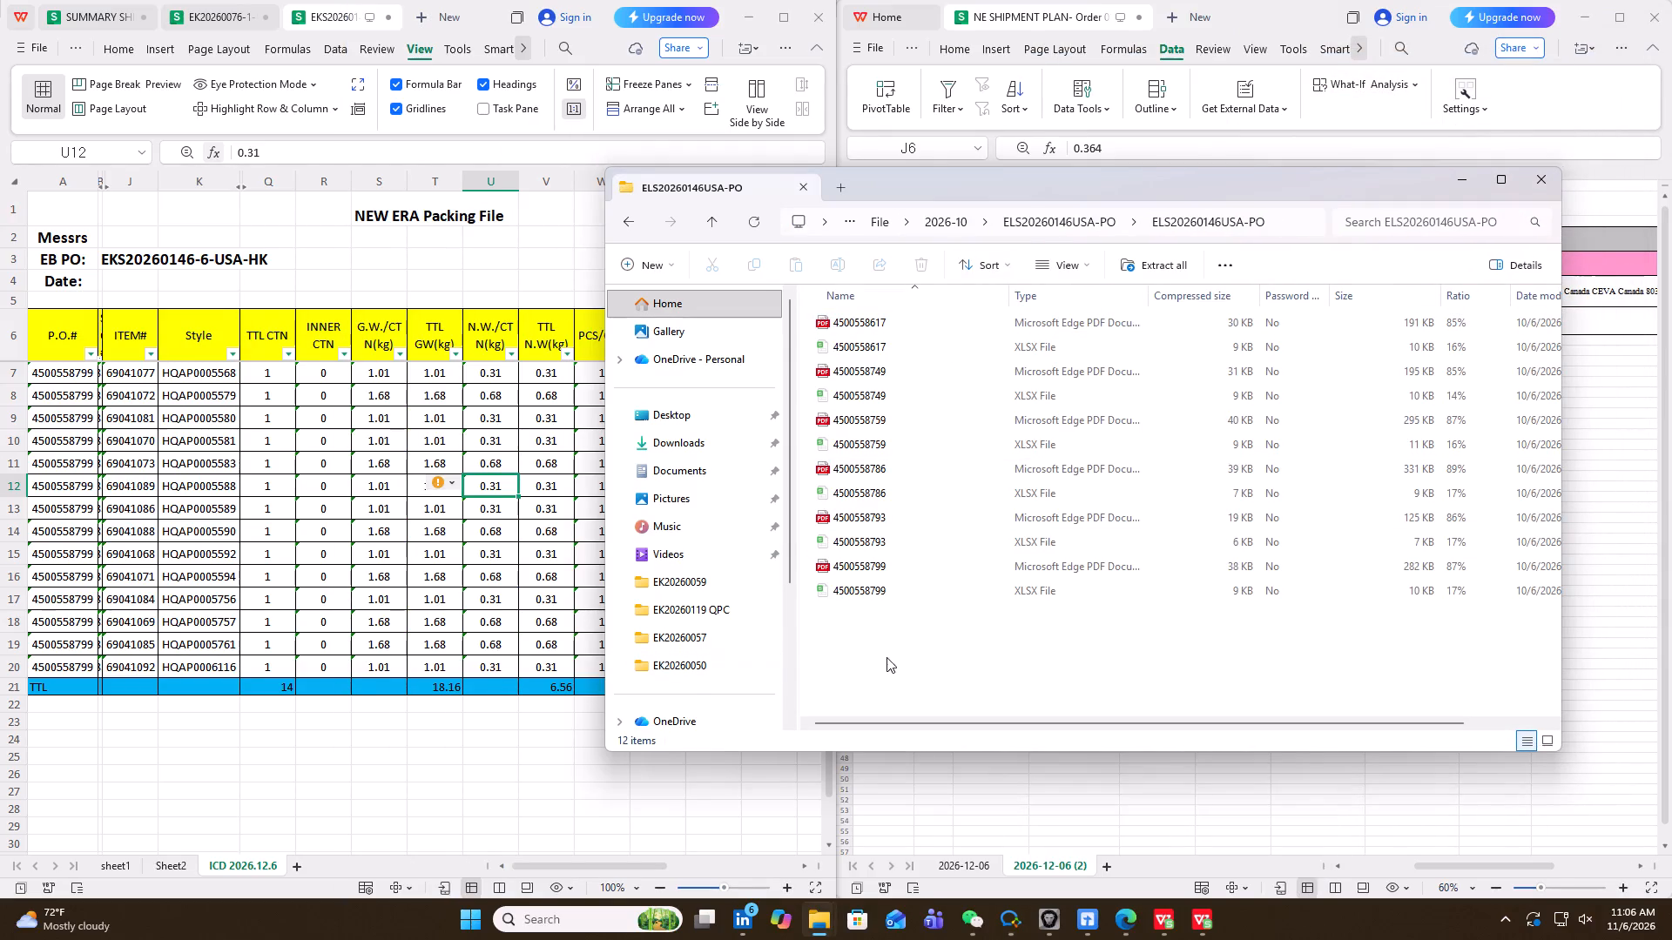
pyautogui.doubleClick(909, 565)
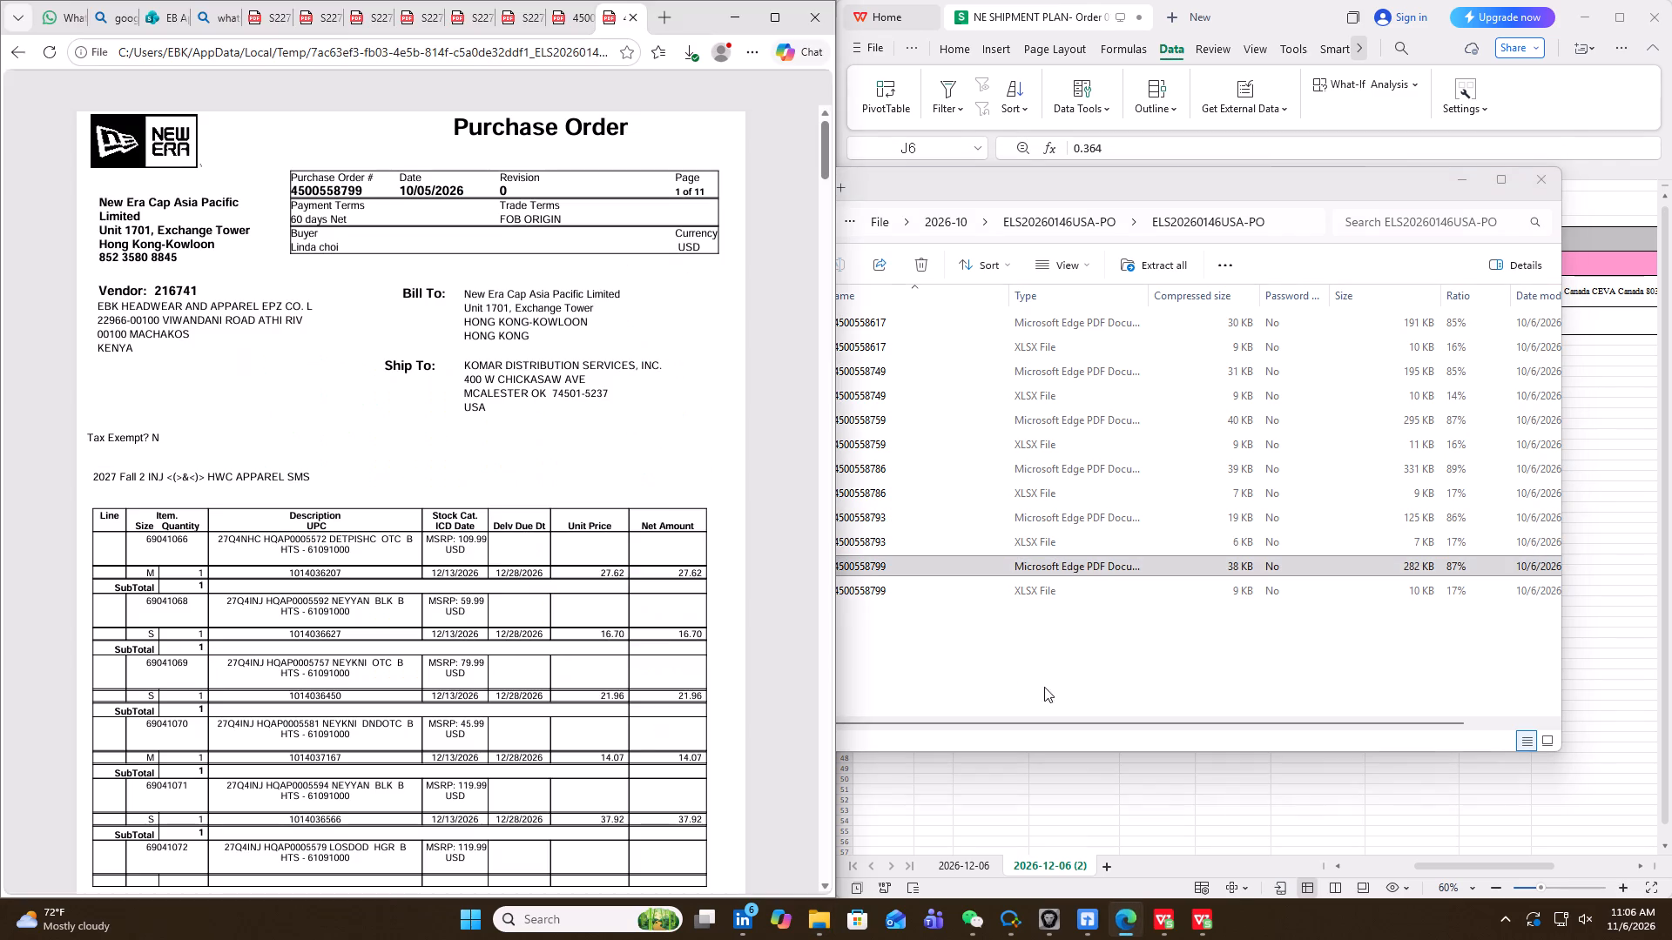
pyautogui.click(1174, 683)
pyautogui.click(1450, 184)
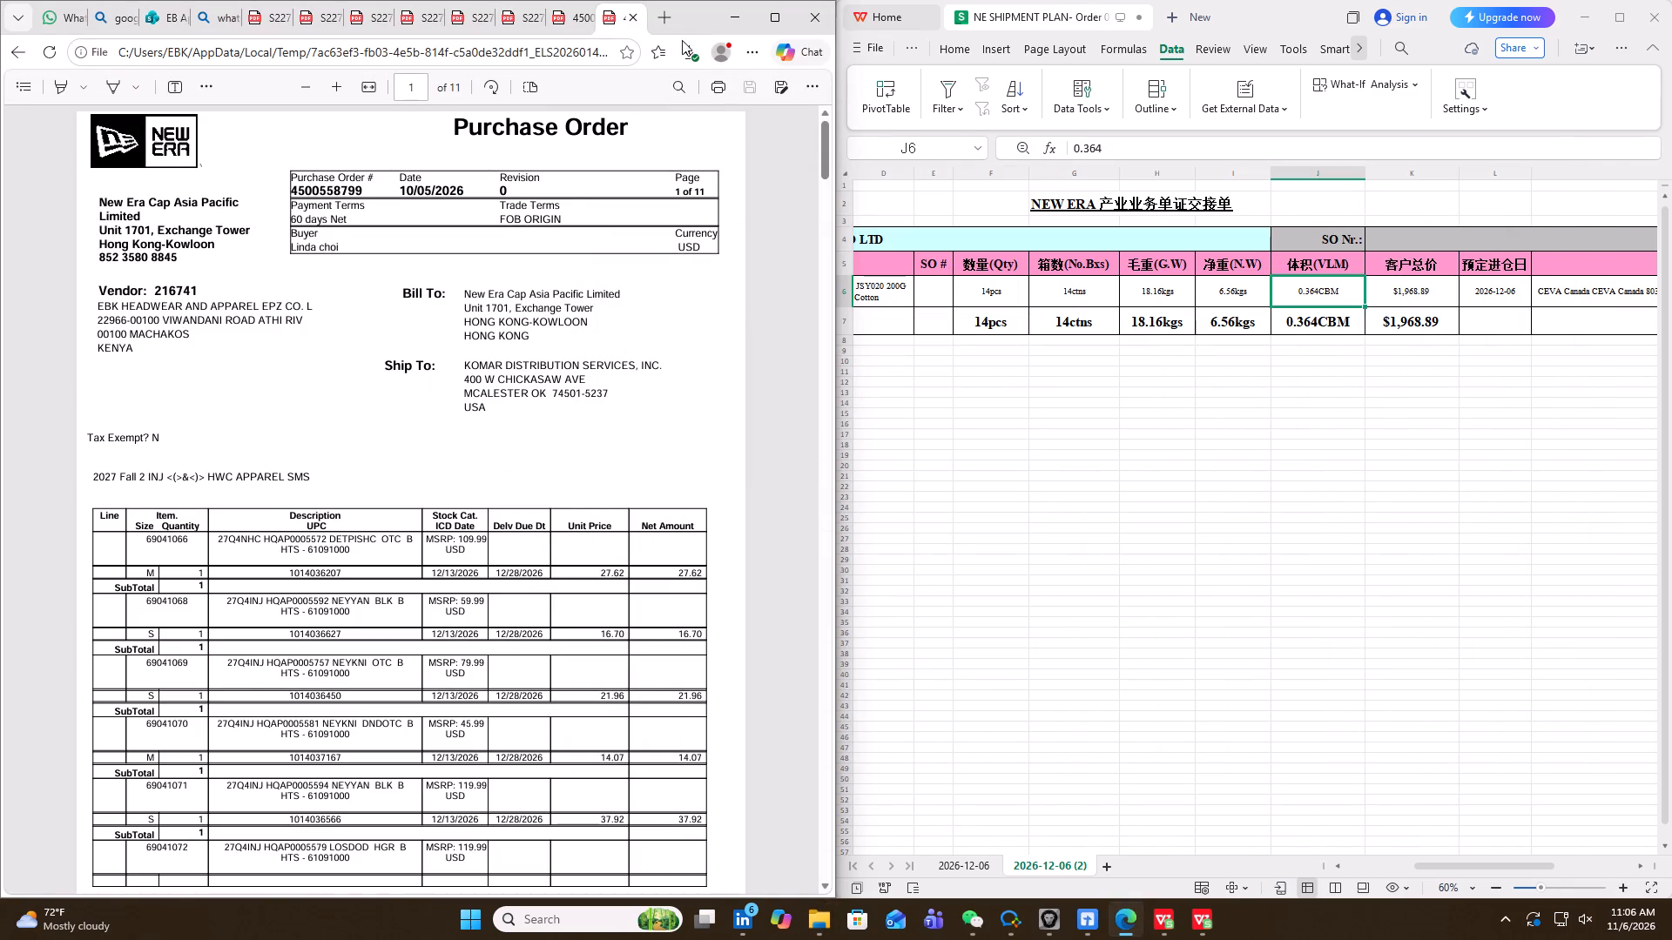
pyautogui.moveTo(690, 12); pyautogui.dragTo(1422, 250)
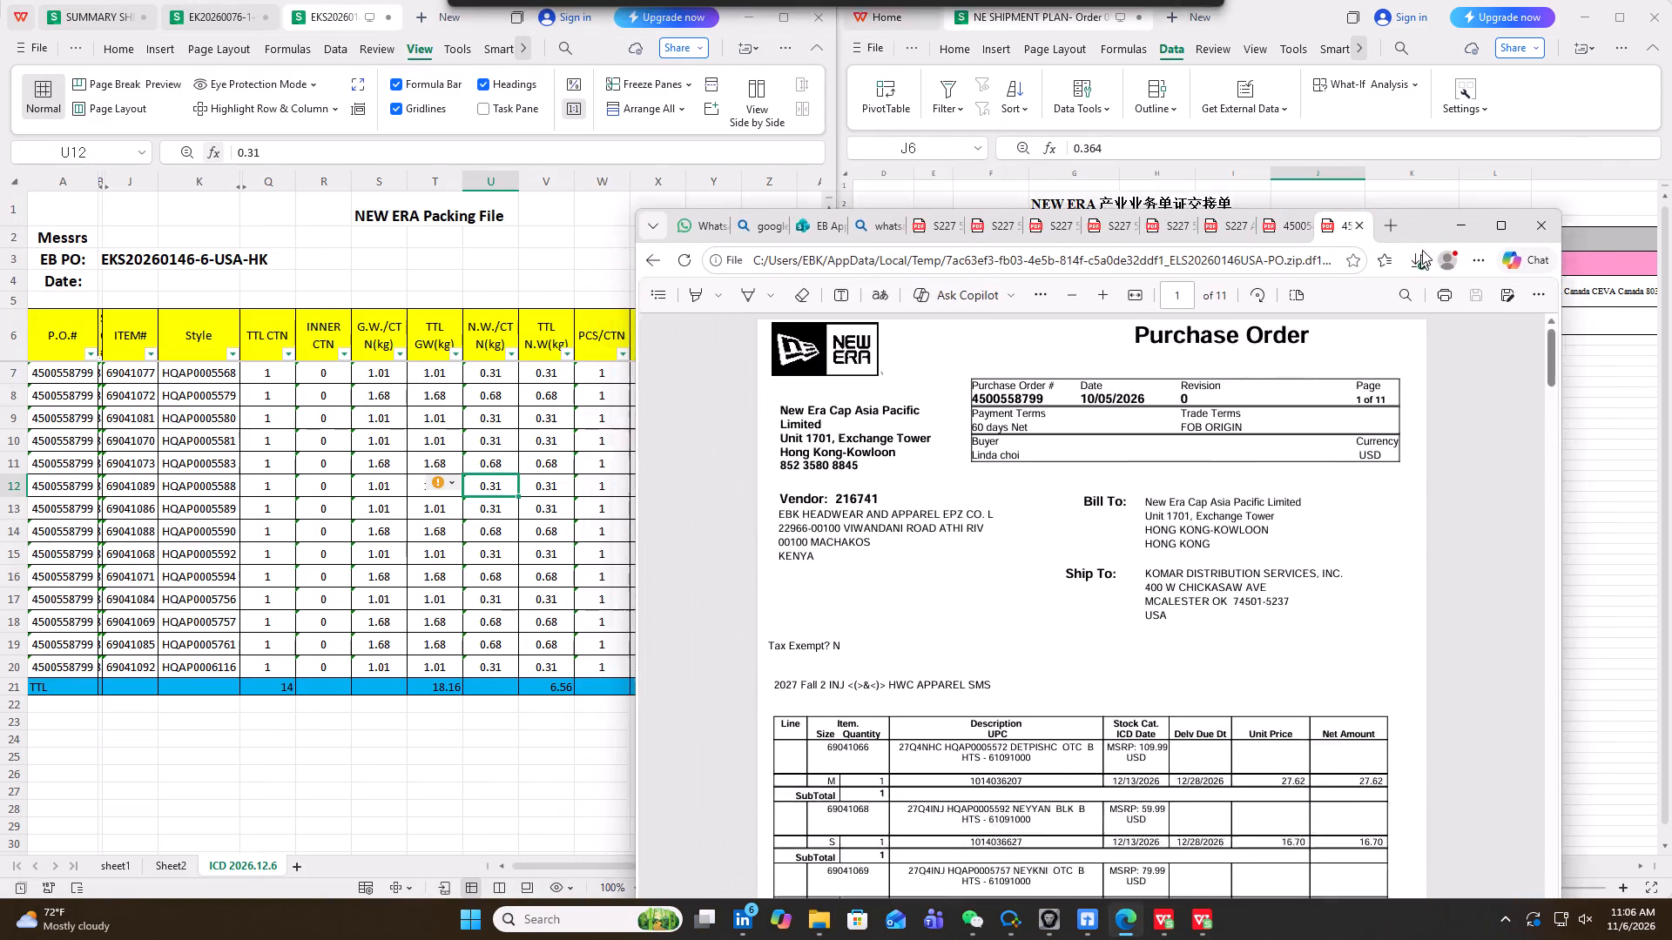
pyautogui.moveTo(1422, 250); pyautogui.dragTo(1556, 63)
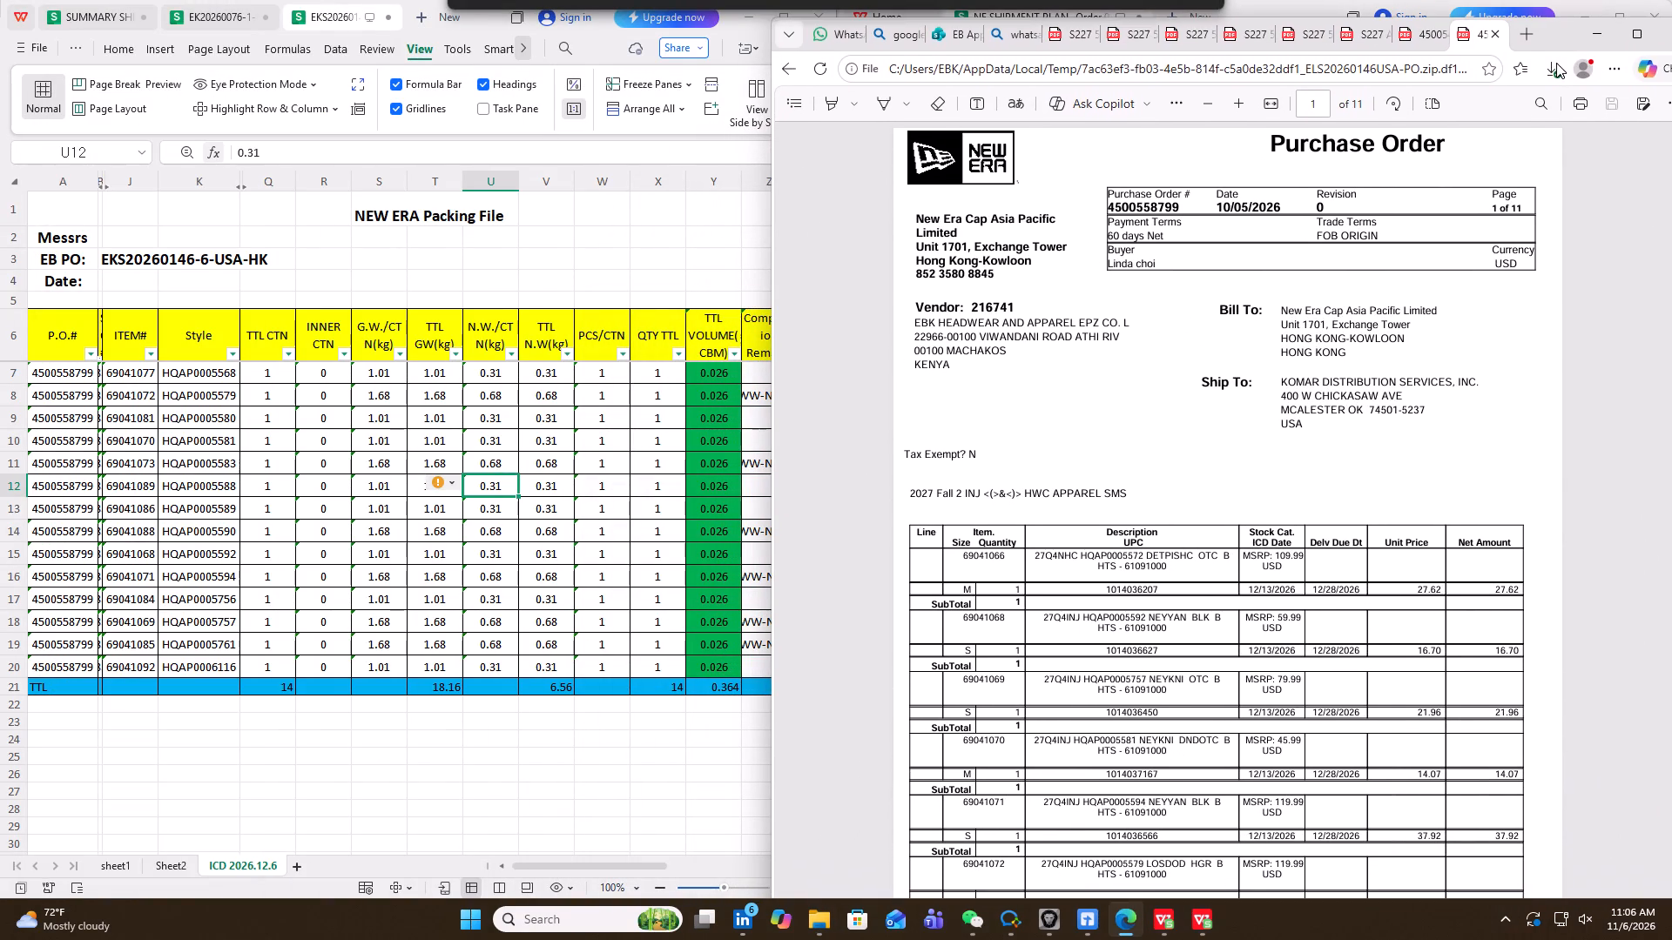
pyautogui.scroll(5, 487, 676)
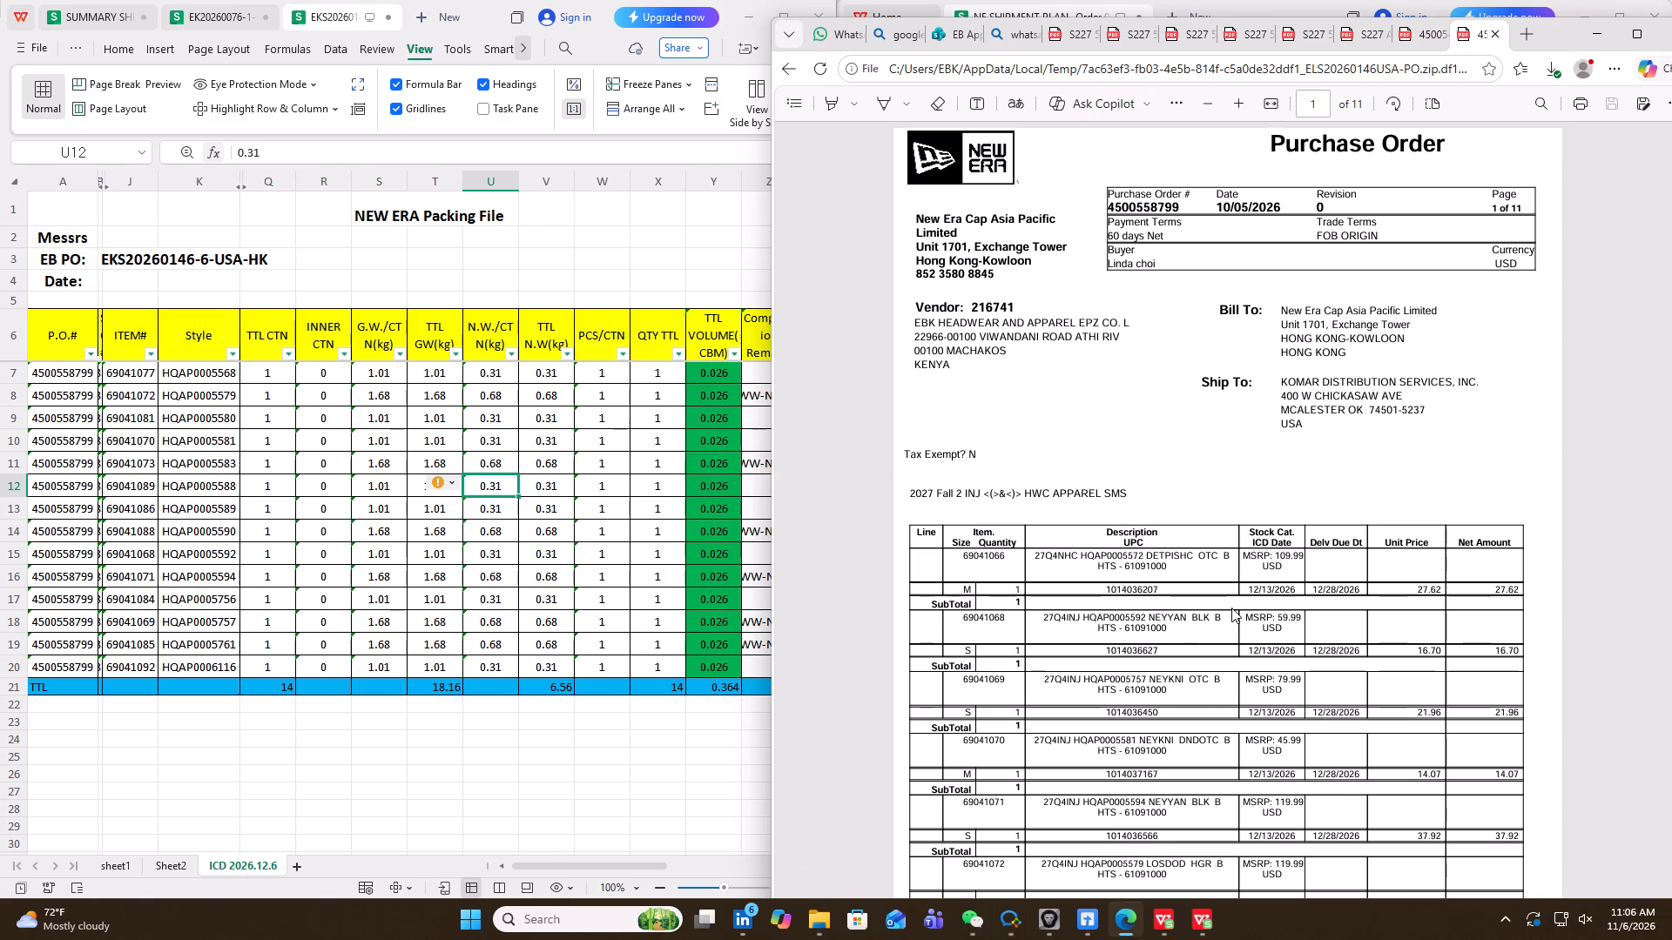
pyautogui.scroll(-16, 1153, 631)
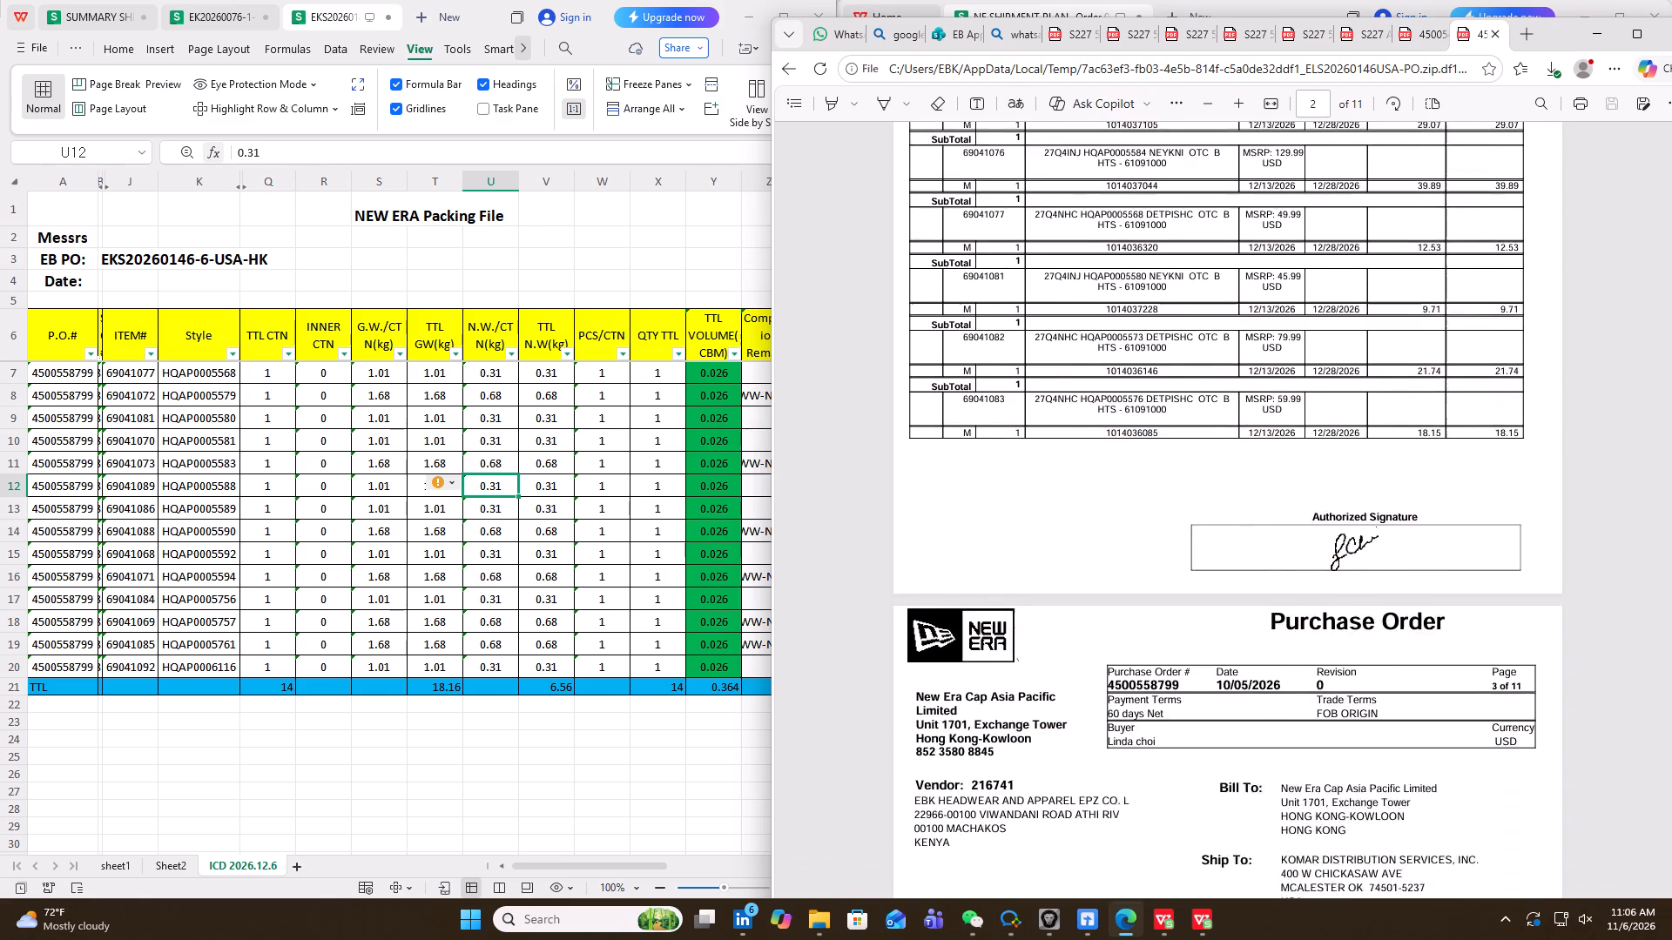
pyautogui.scroll(-18, 1159, 620)
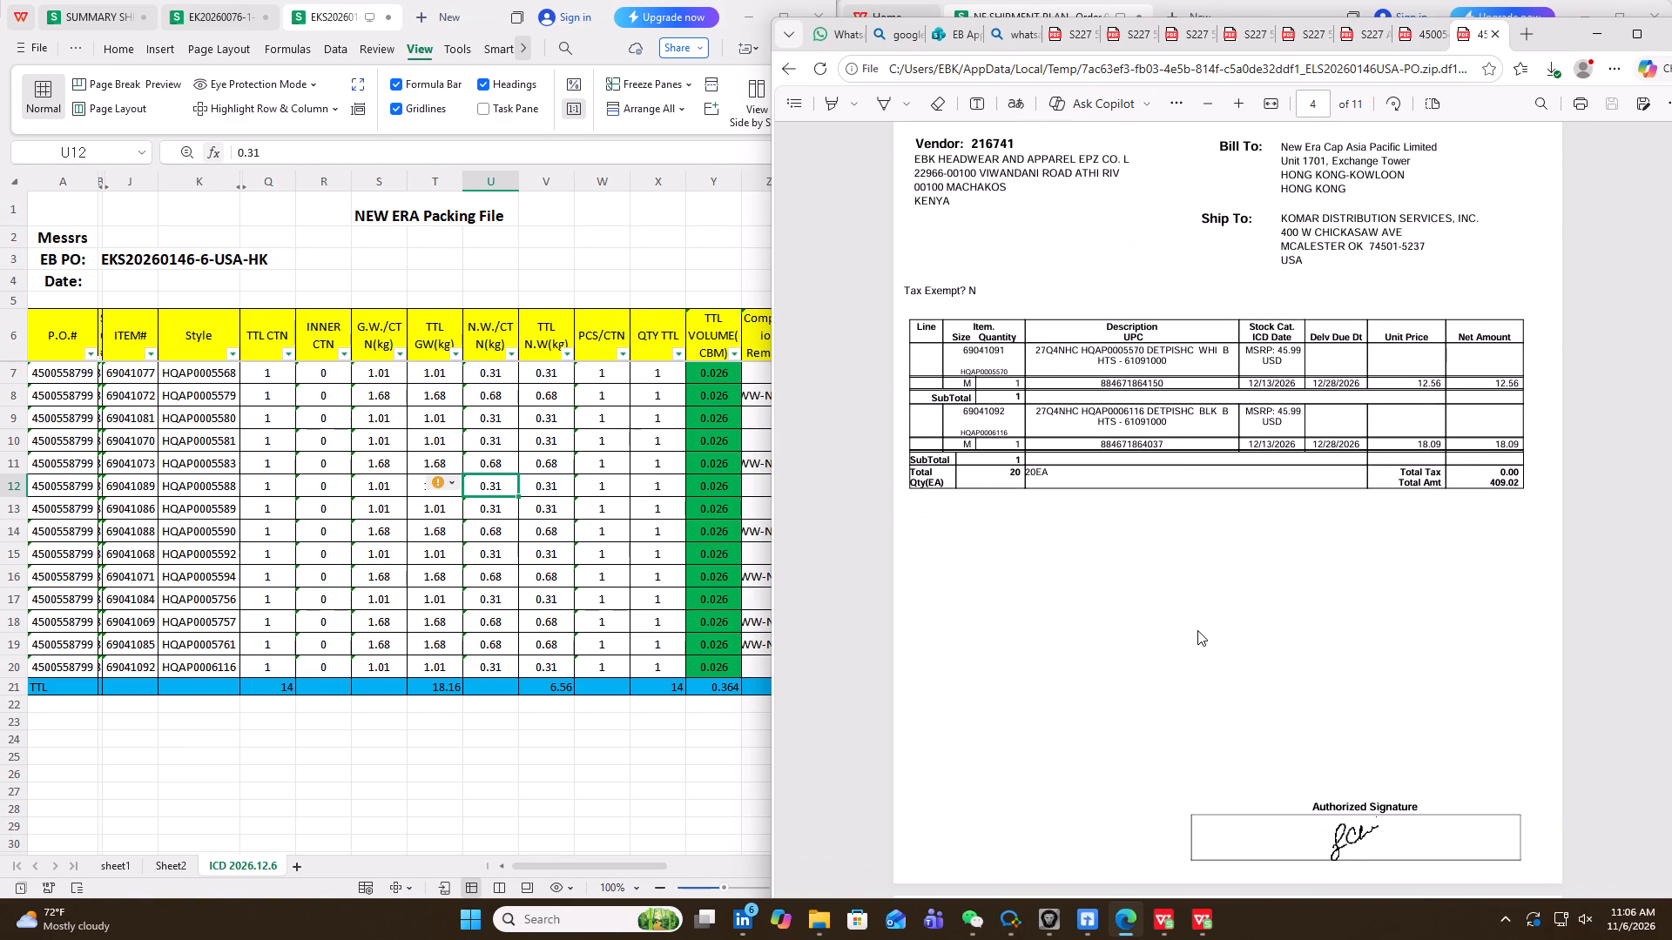
pyautogui.scroll(-8, 1197, 630)
pyautogui.scroll(2, 1191, 634)
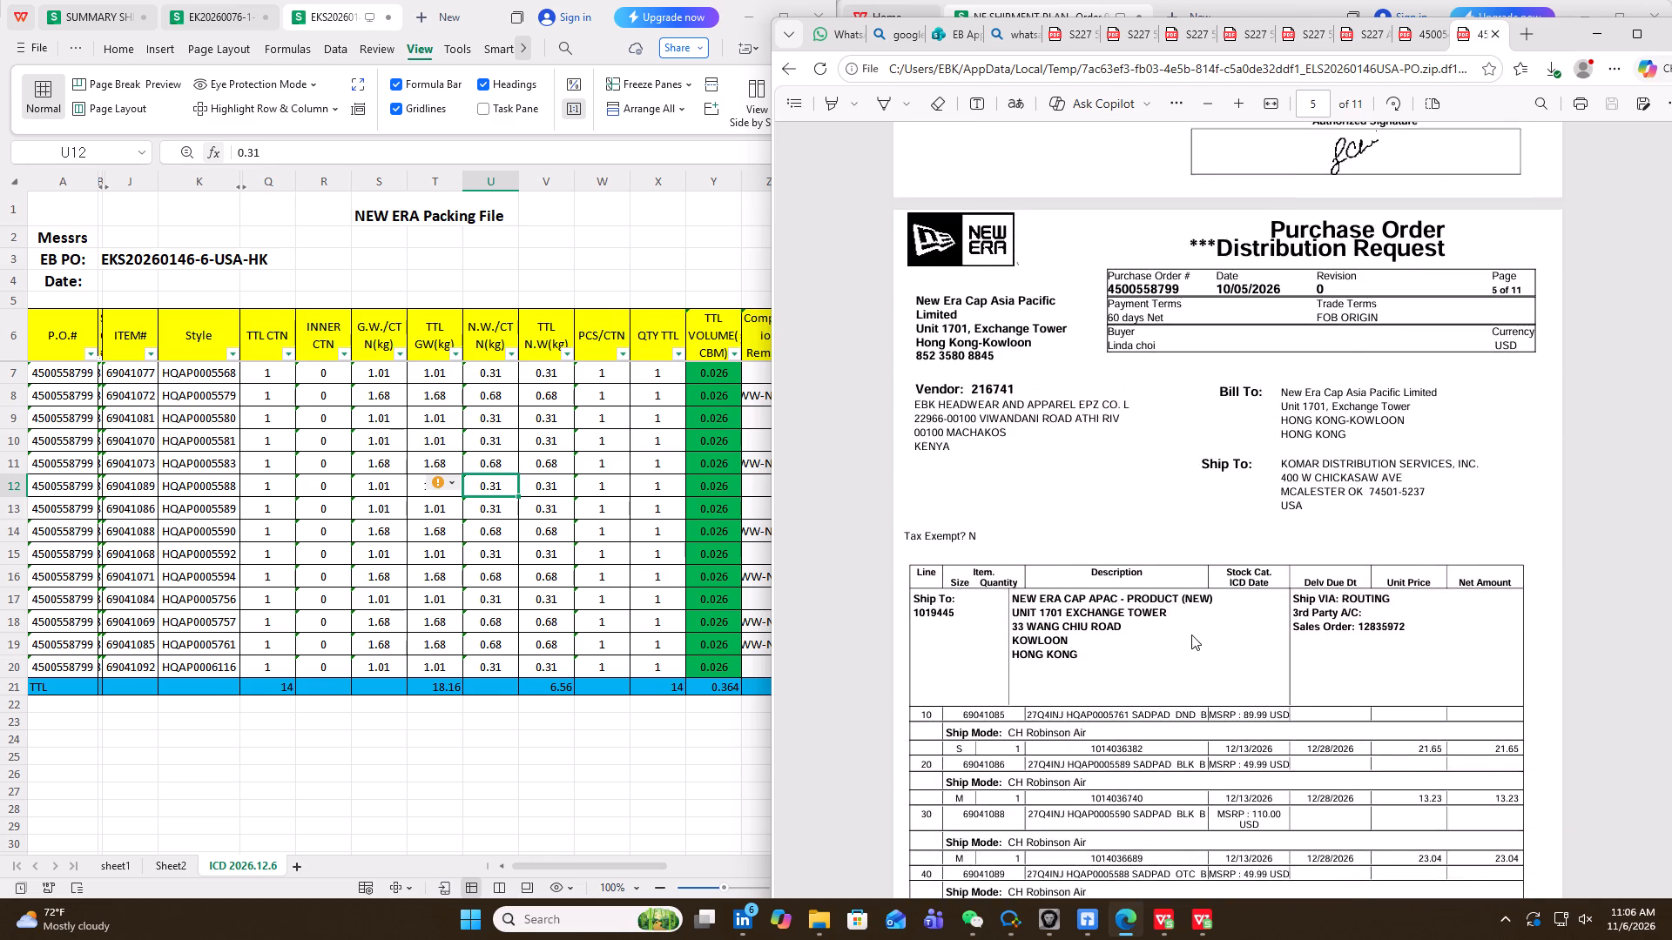
pyautogui.scroll(1, 1191, 634)
pyautogui.scroll(-2, 1213, 642)
pyautogui.scroll(6, 248, 587)
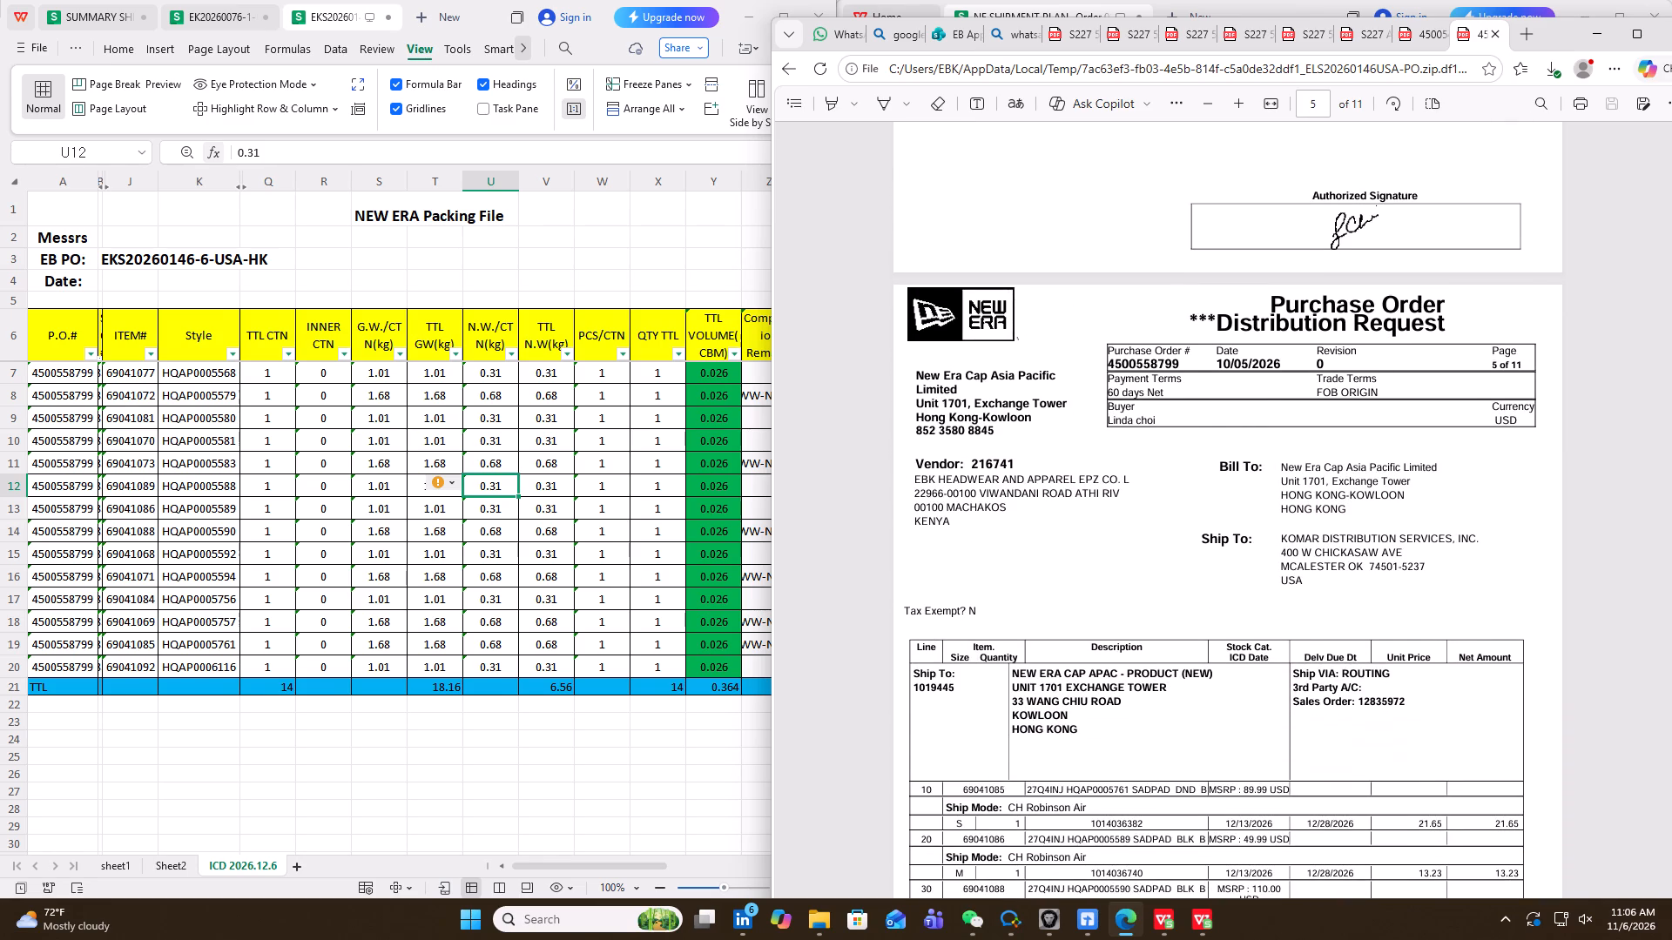
pyautogui.scroll(2, 259, 581)
# Insert 13 blank rows below the Date row in the packing file's ICD 2026.12.6 sheet.
pyautogui.click(14, 284)
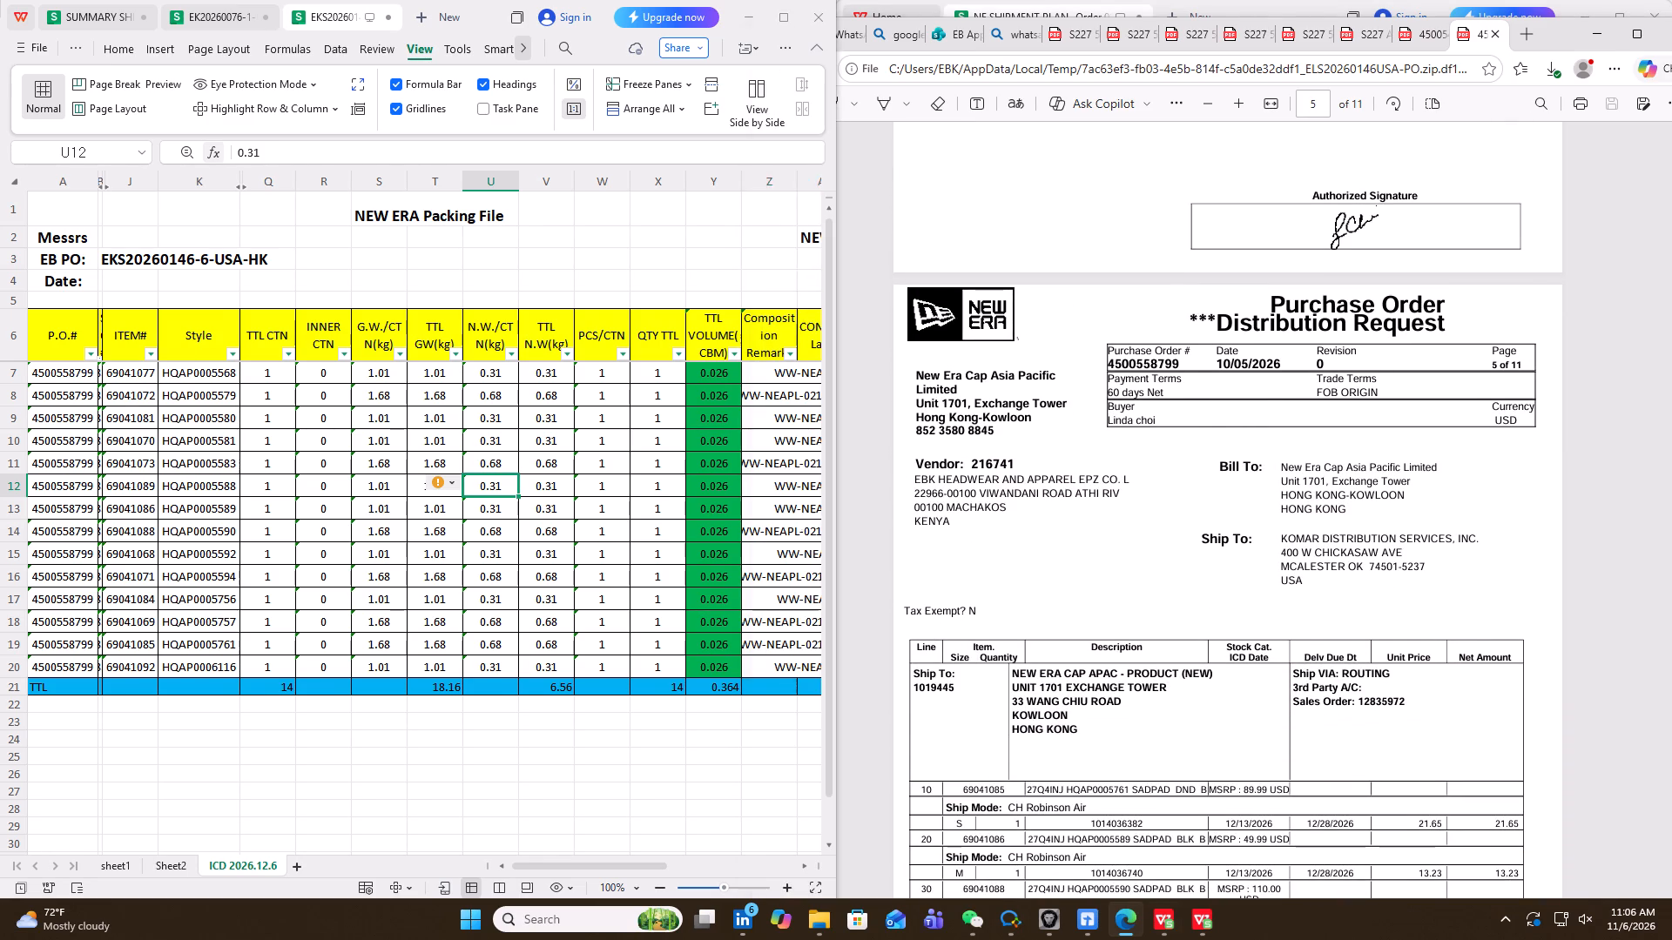
pyautogui.rightClick(14, 284)
pyautogui.tripleClick(218, 462)
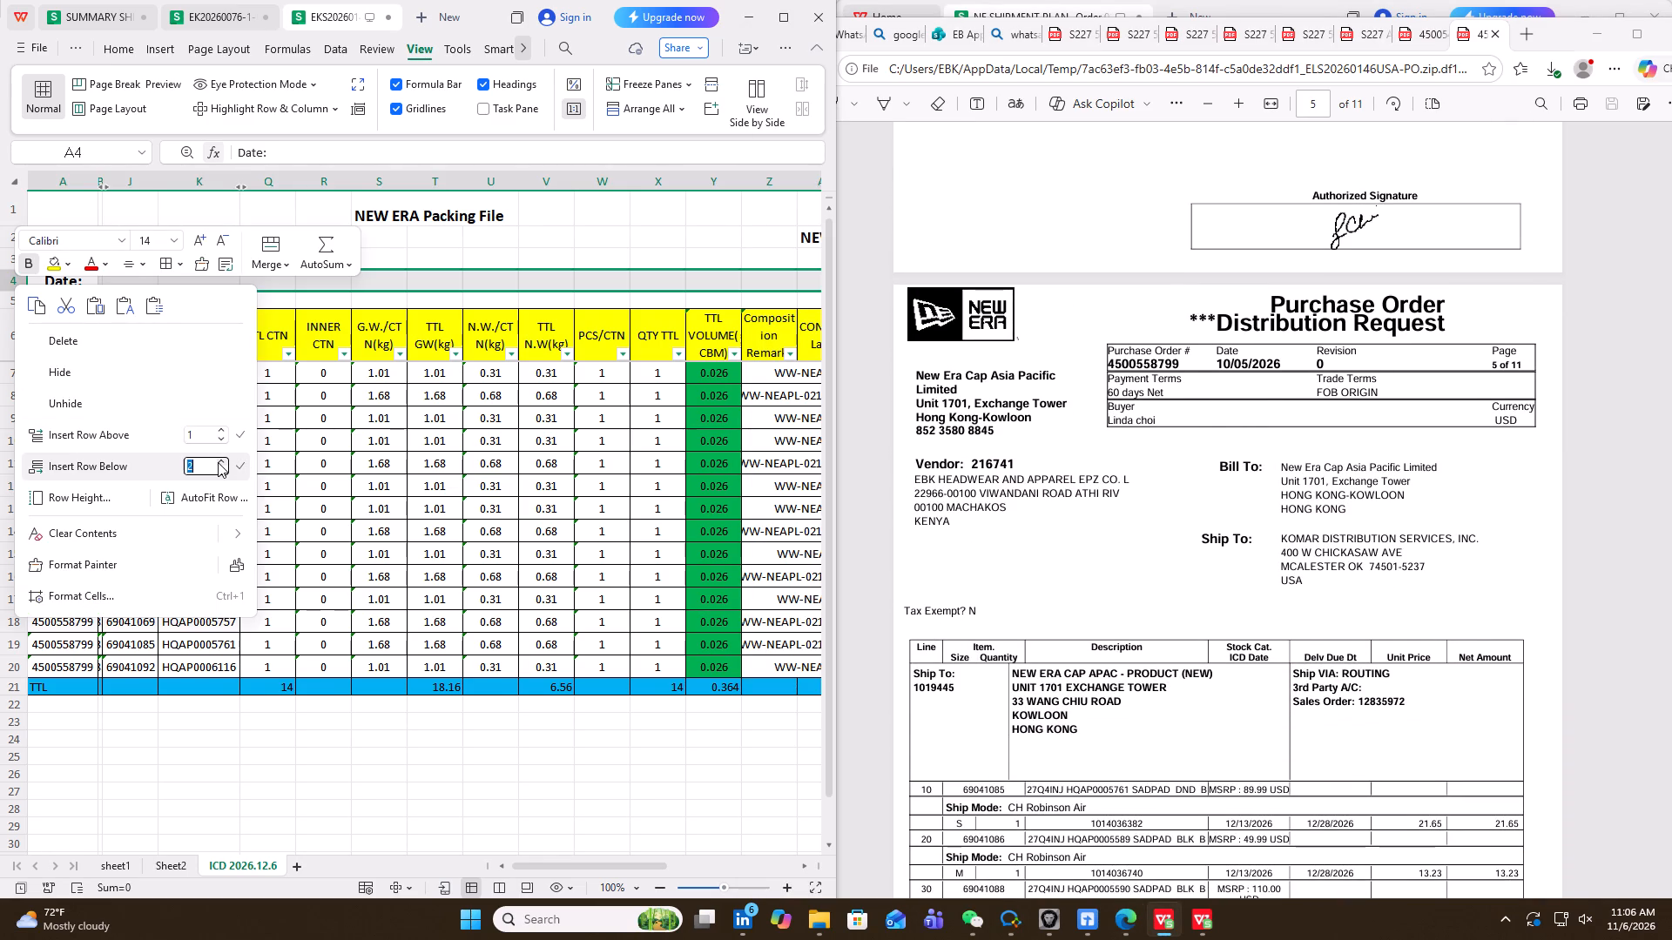
pyautogui.tripleClick(218, 462)
pyautogui.tripleClick(218, 462)
pyautogui.doubleClick(218, 462)
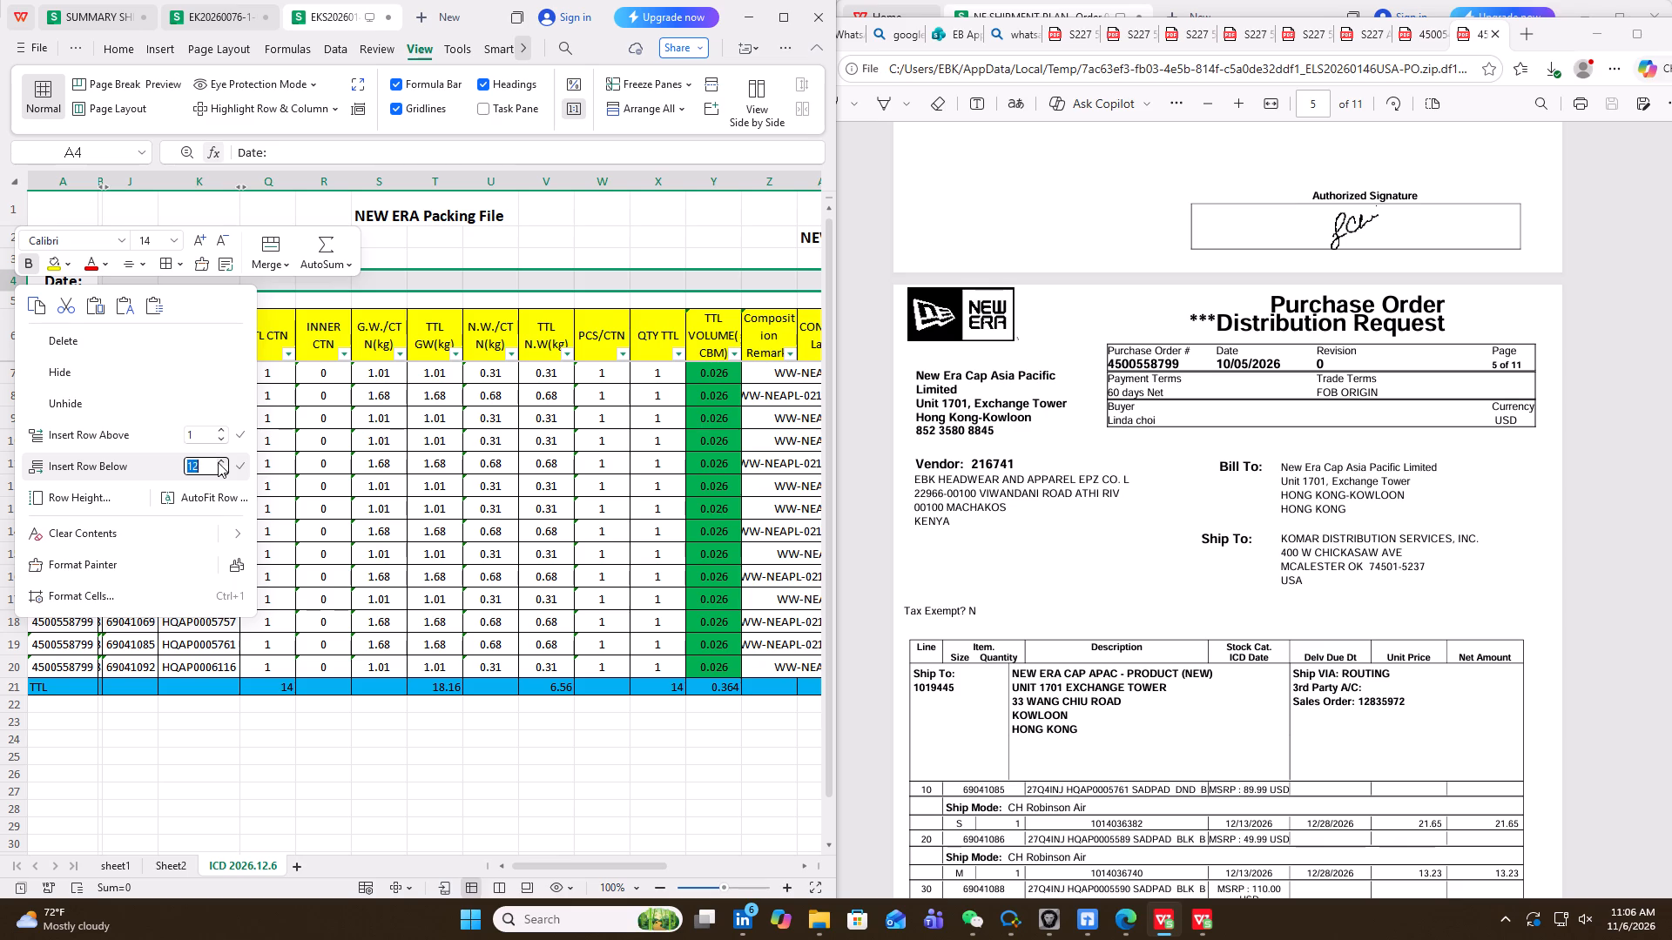
pyautogui.click(218, 462)
pyautogui.click(72, 464)
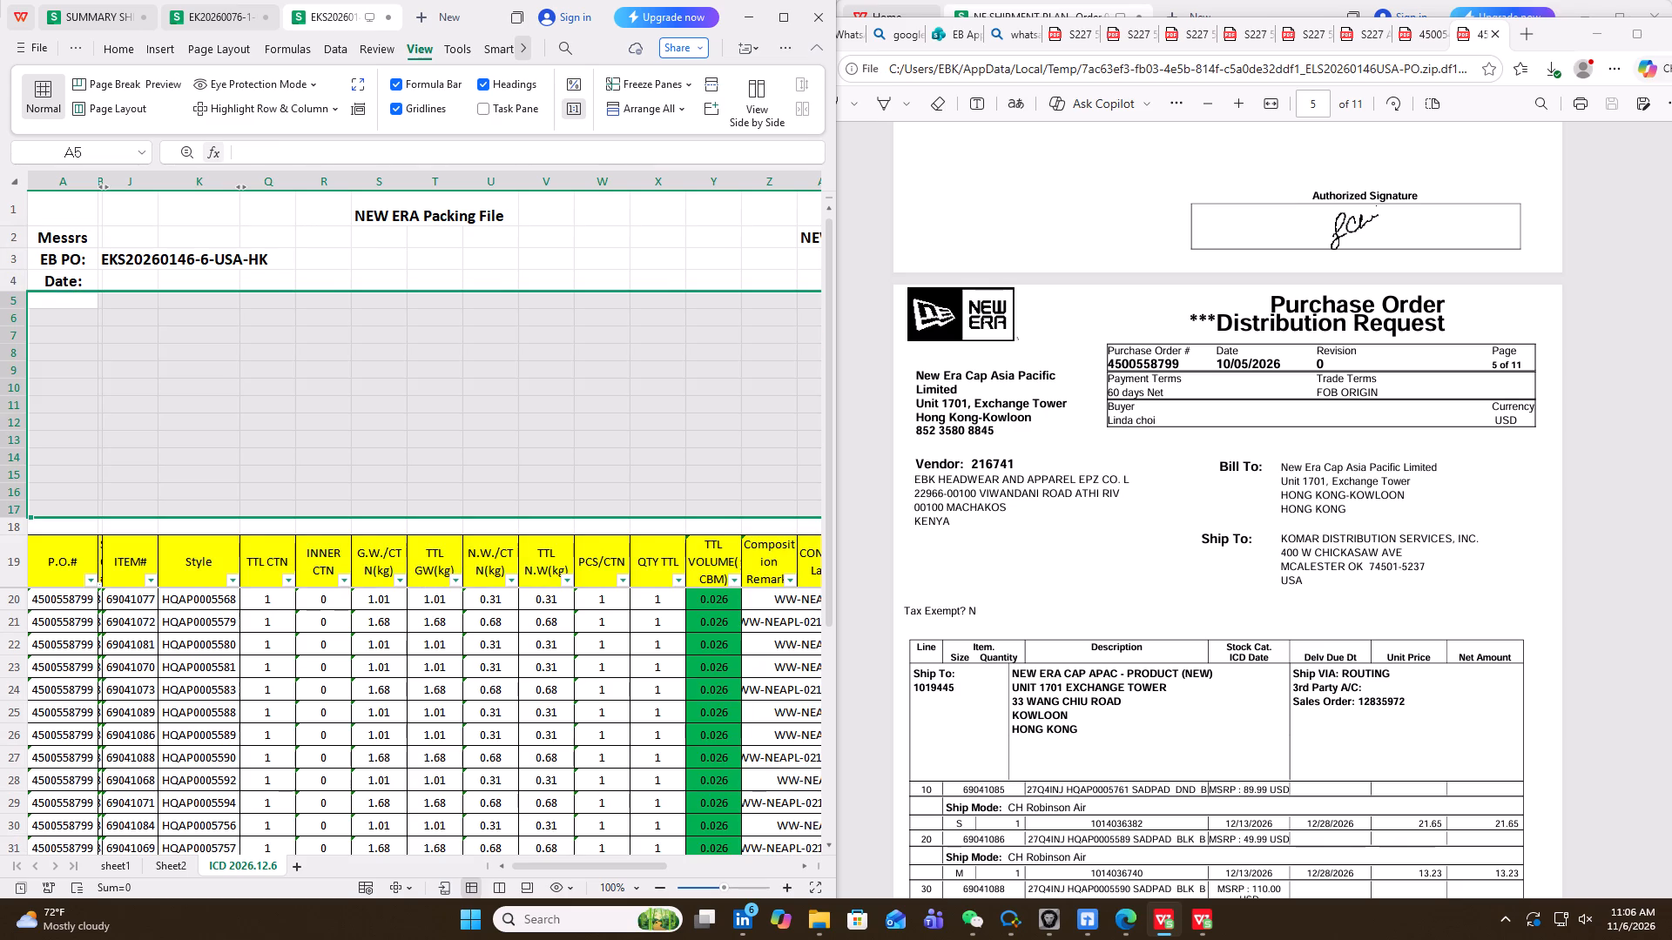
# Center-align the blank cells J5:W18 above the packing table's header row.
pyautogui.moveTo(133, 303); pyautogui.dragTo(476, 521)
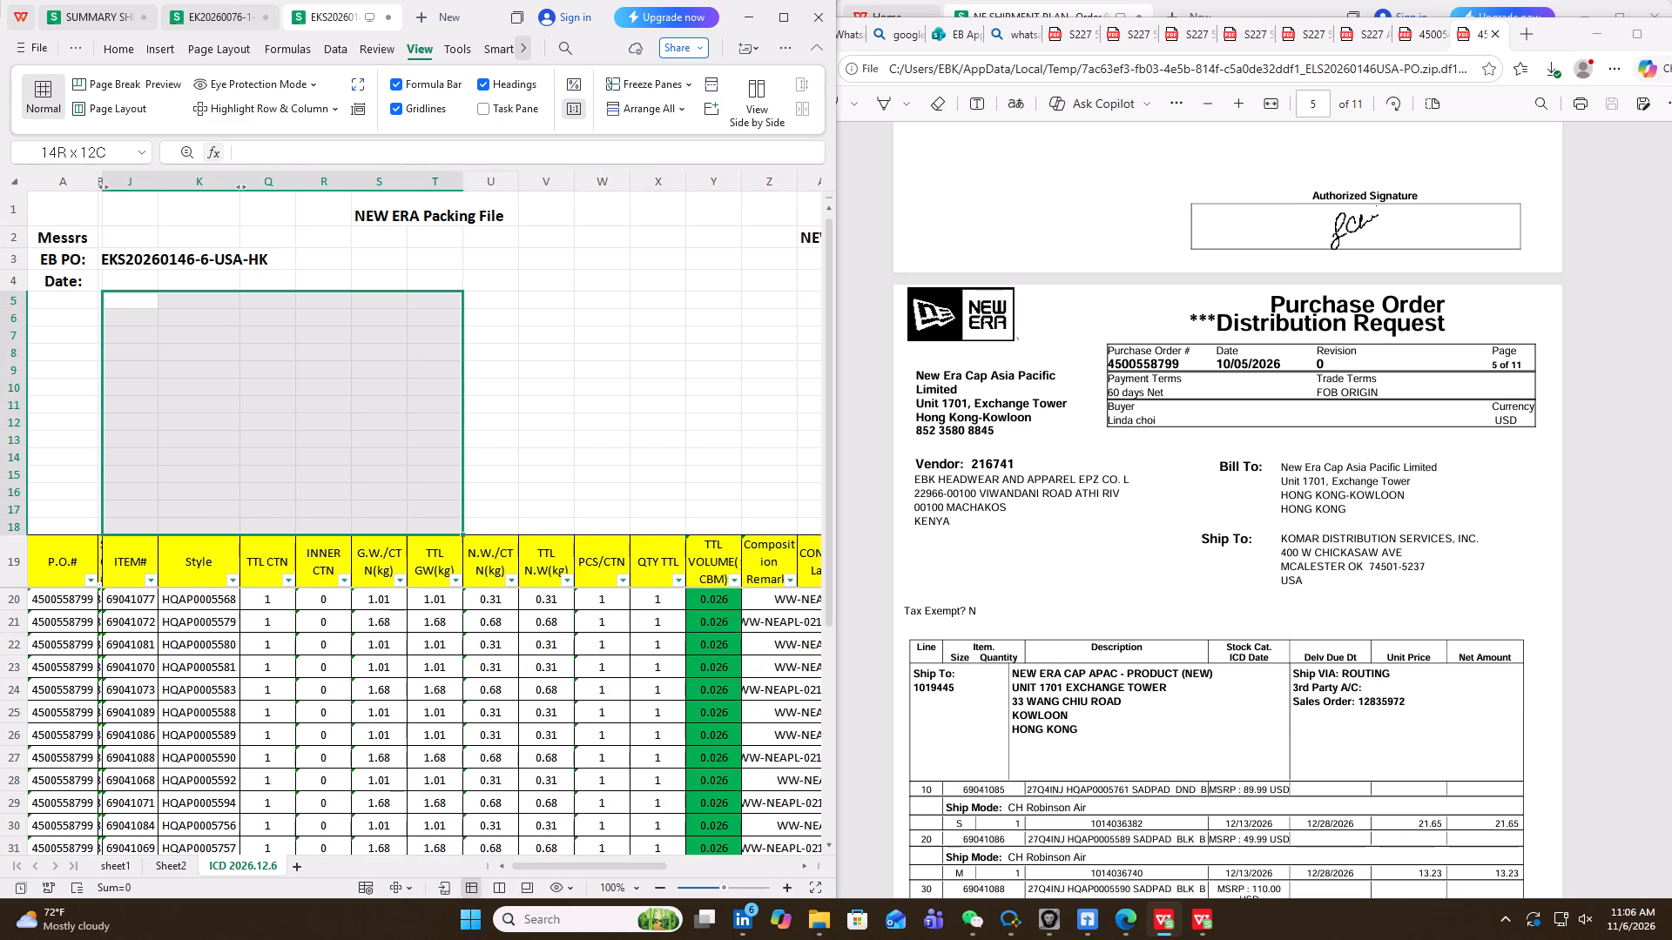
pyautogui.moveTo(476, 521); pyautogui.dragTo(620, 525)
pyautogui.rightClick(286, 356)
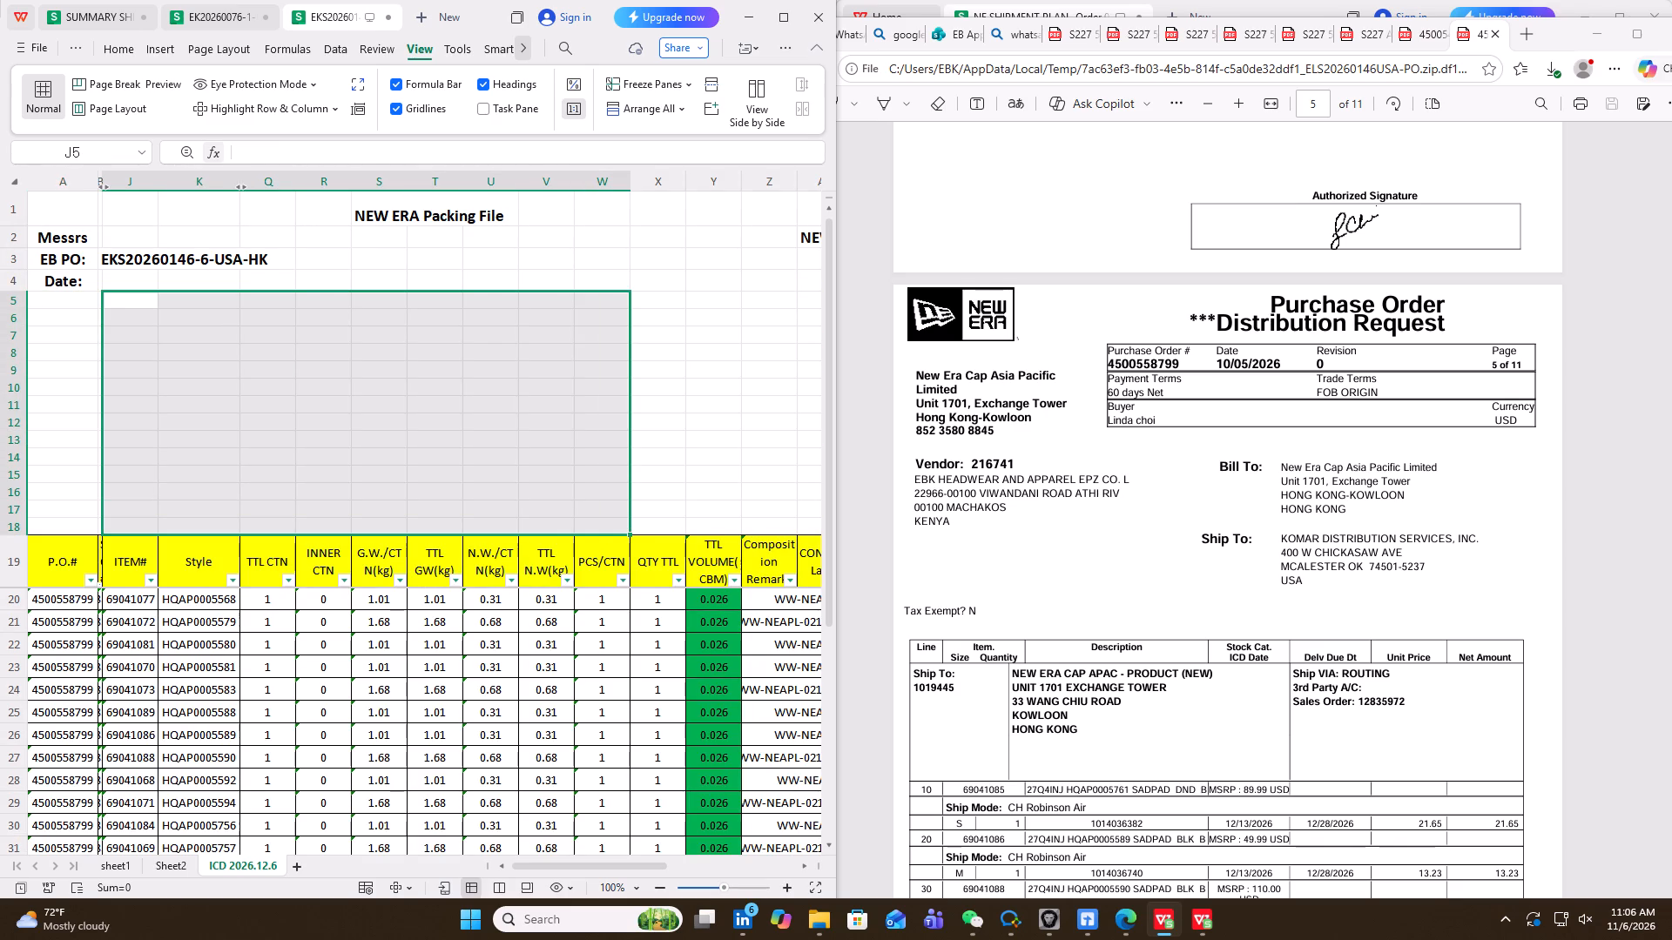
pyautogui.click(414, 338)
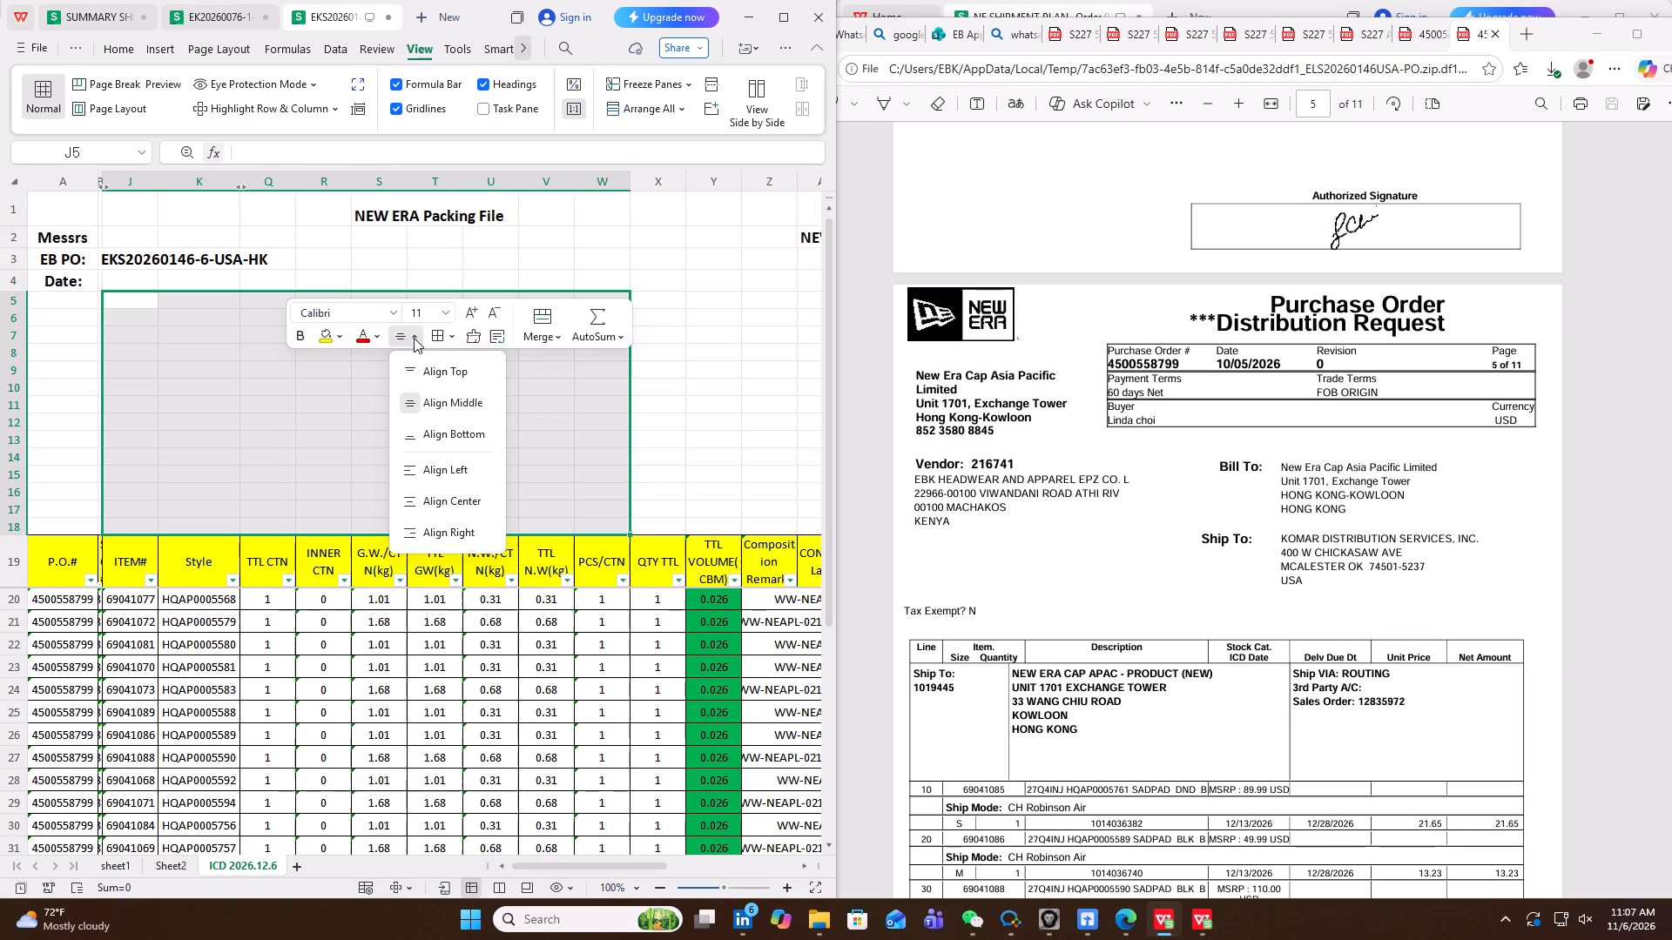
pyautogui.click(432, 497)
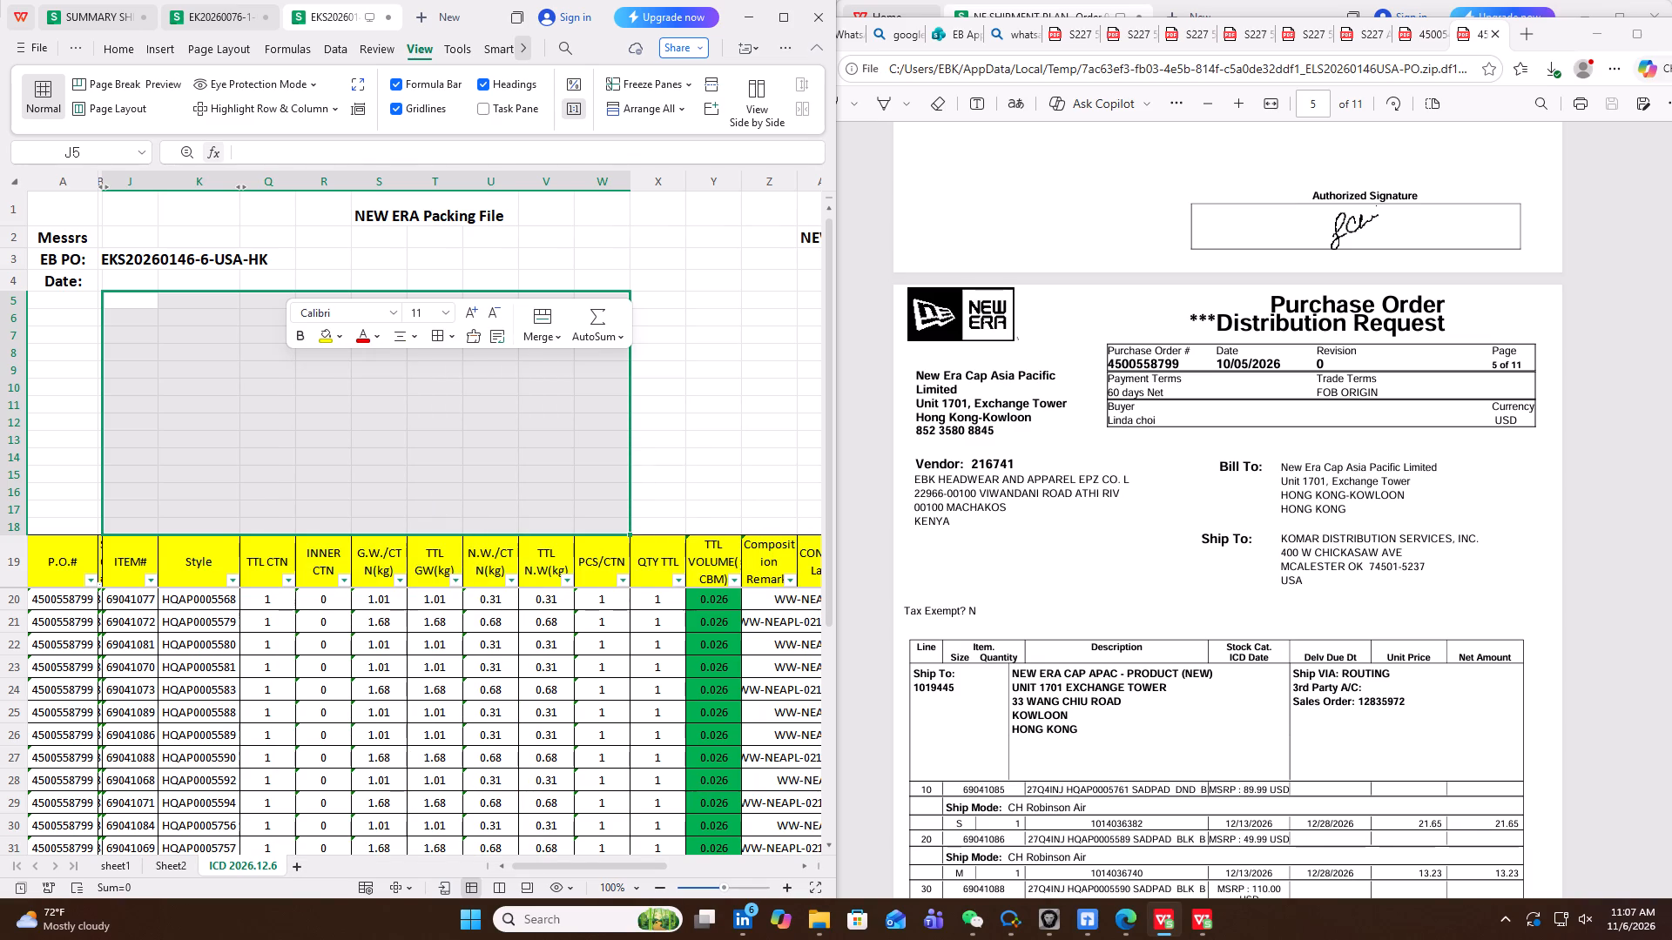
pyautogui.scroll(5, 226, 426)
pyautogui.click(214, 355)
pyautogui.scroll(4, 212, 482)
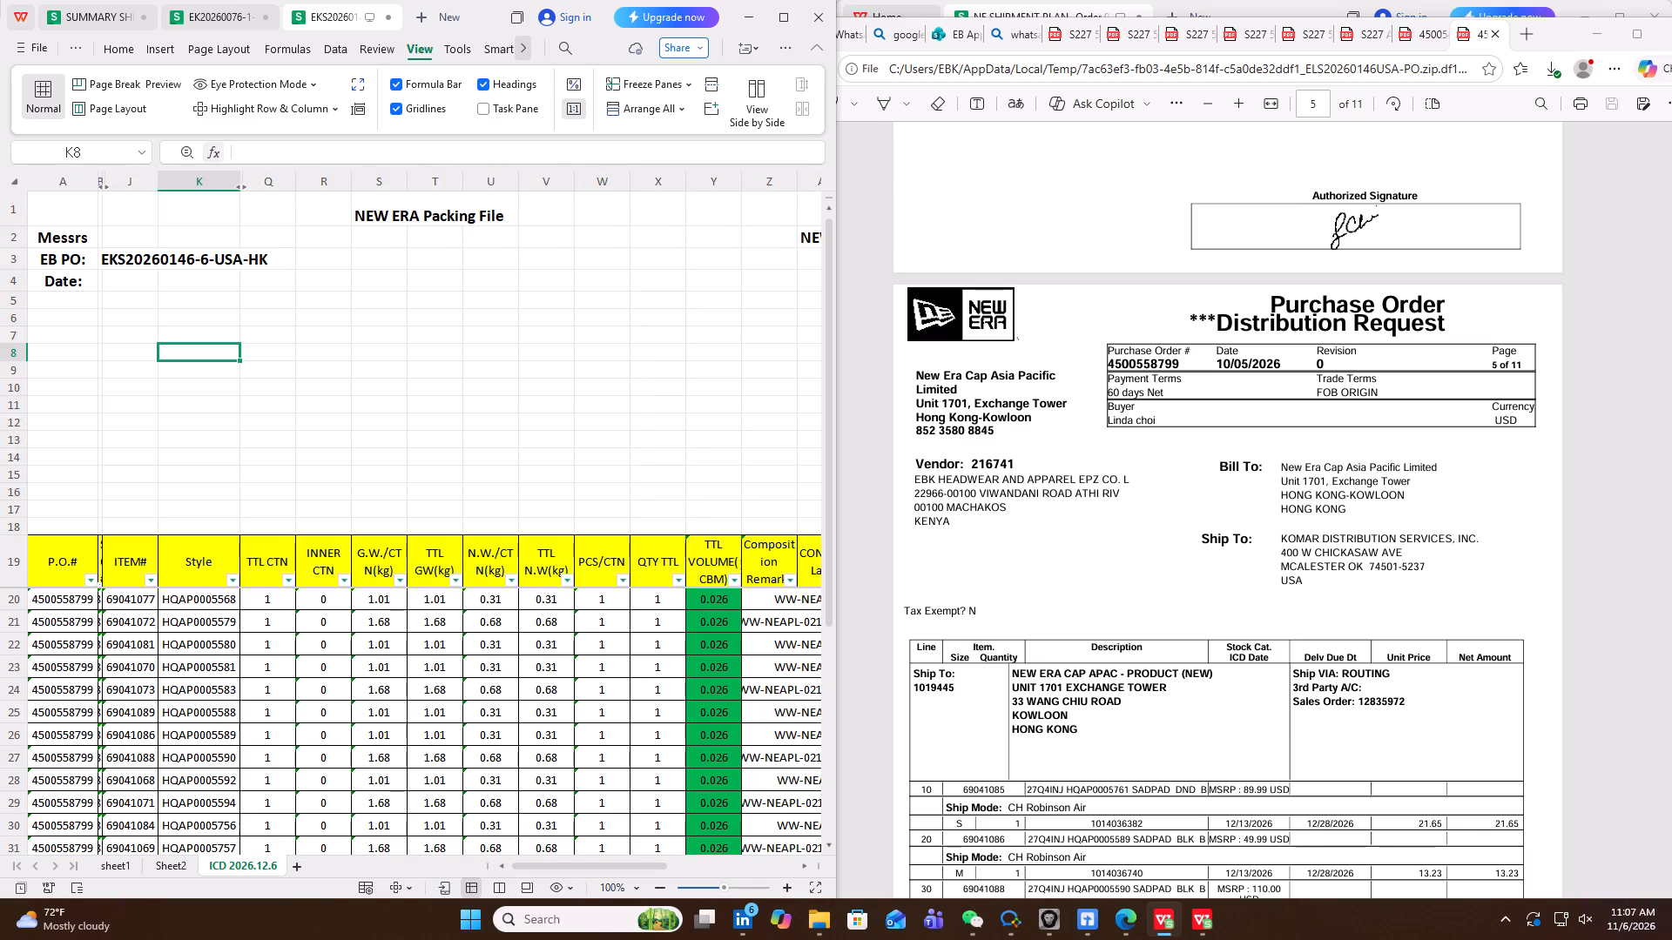
# Filter the packing table's Style column to show only HQAP0005568.
pyautogui.click(233, 576)
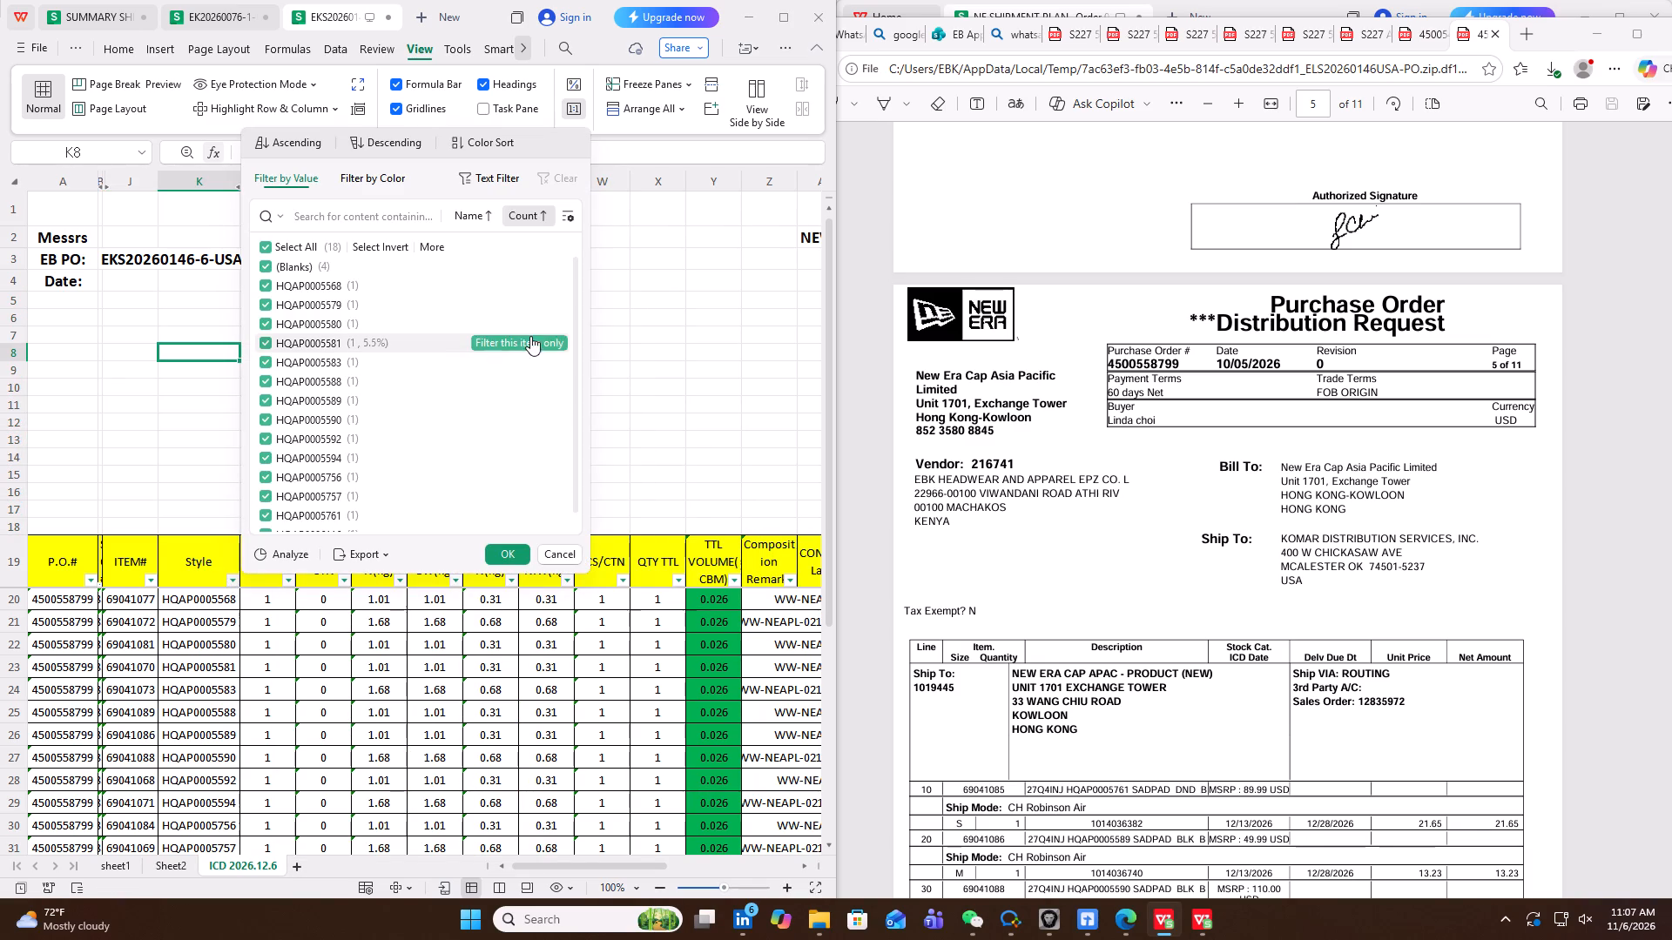
pyautogui.click(539, 287)
pyautogui.scroll(9, 293, 664)
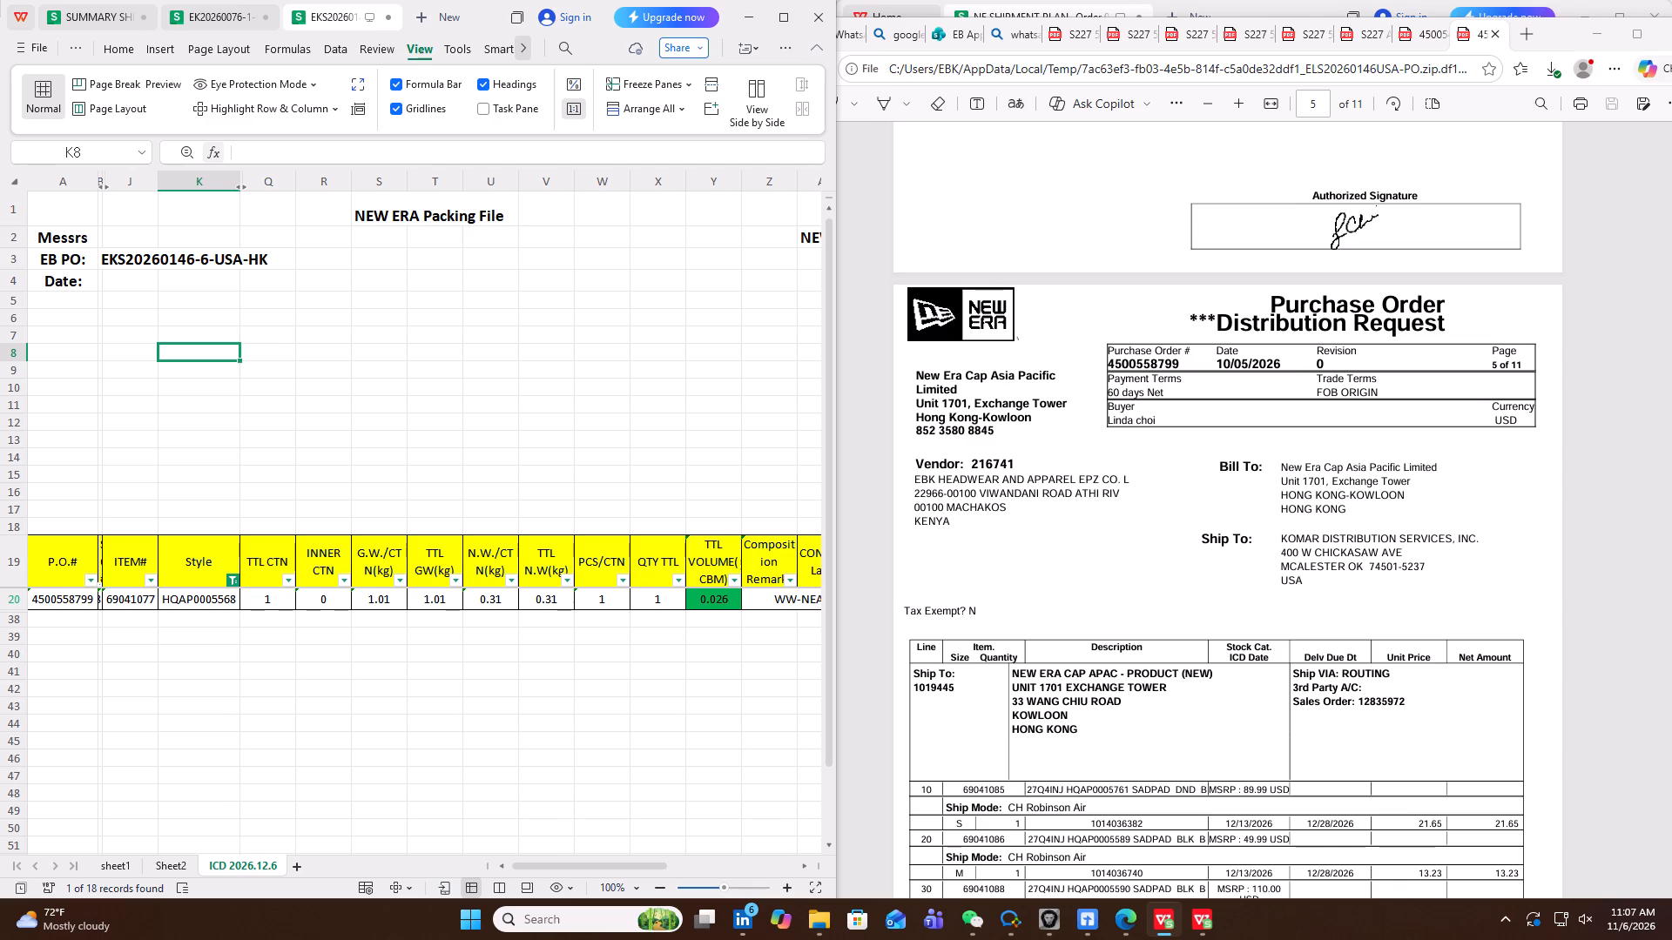
# Copy item number 69041077 from the filtered row and search the purchase order PDF for it.
pyautogui.scroll(4, 1222, 417)
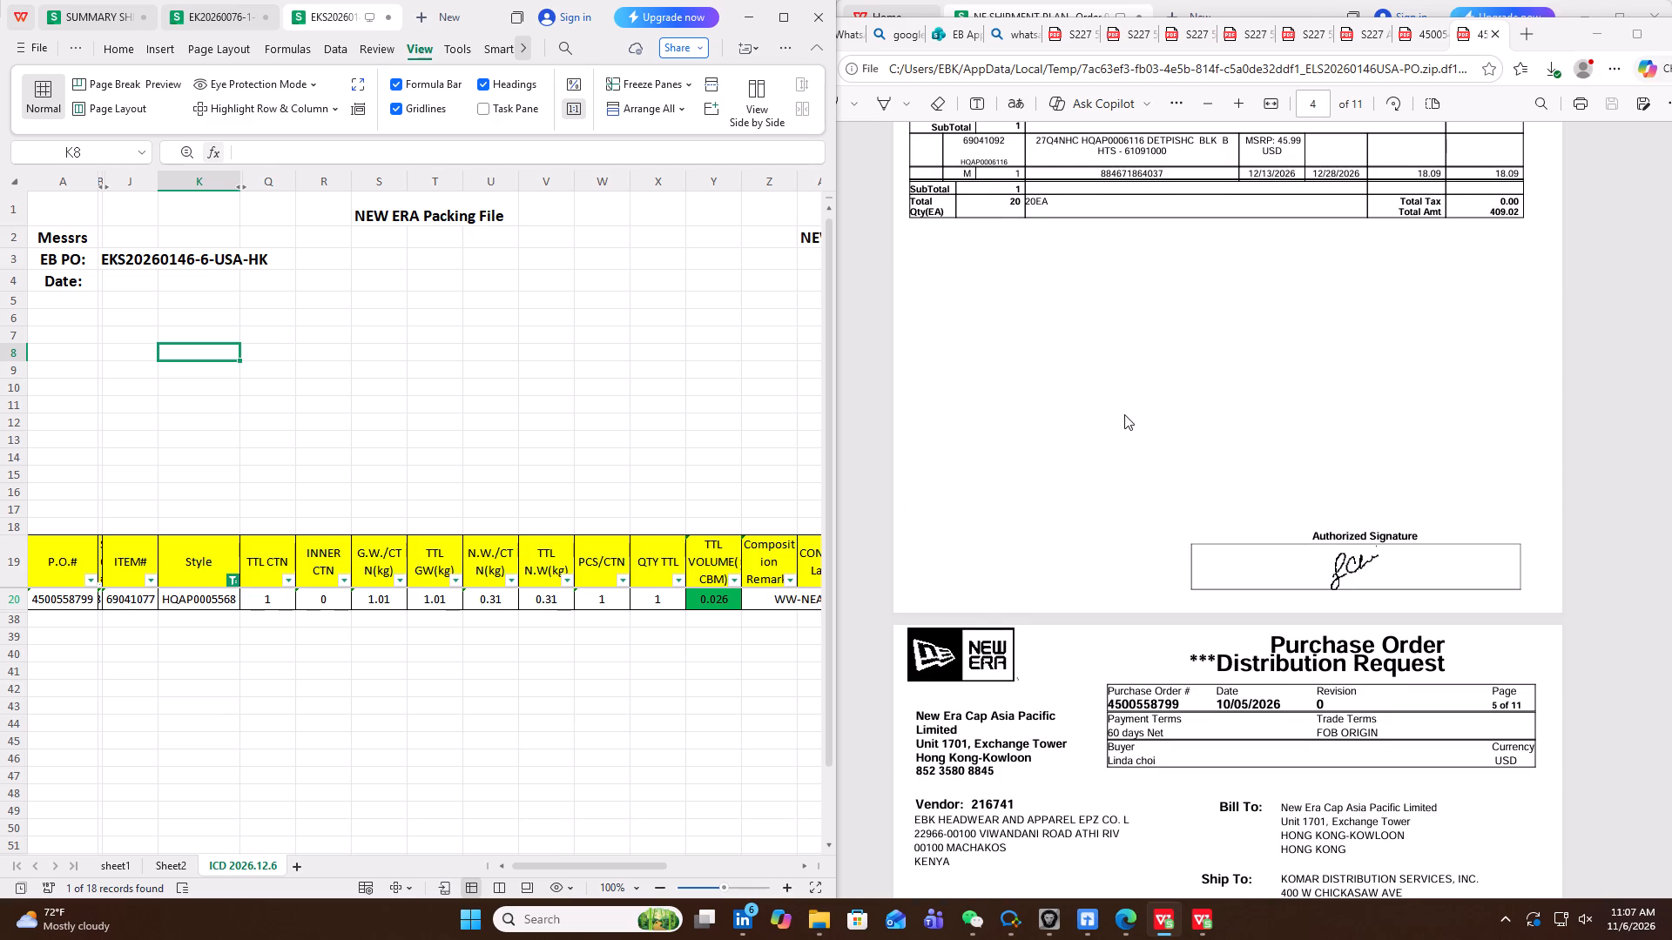
pyautogui.click(1126, 419)
pyautogui.scroll(5, 1168, 438)
pyautogui.hotkey('ctrl', 'f')
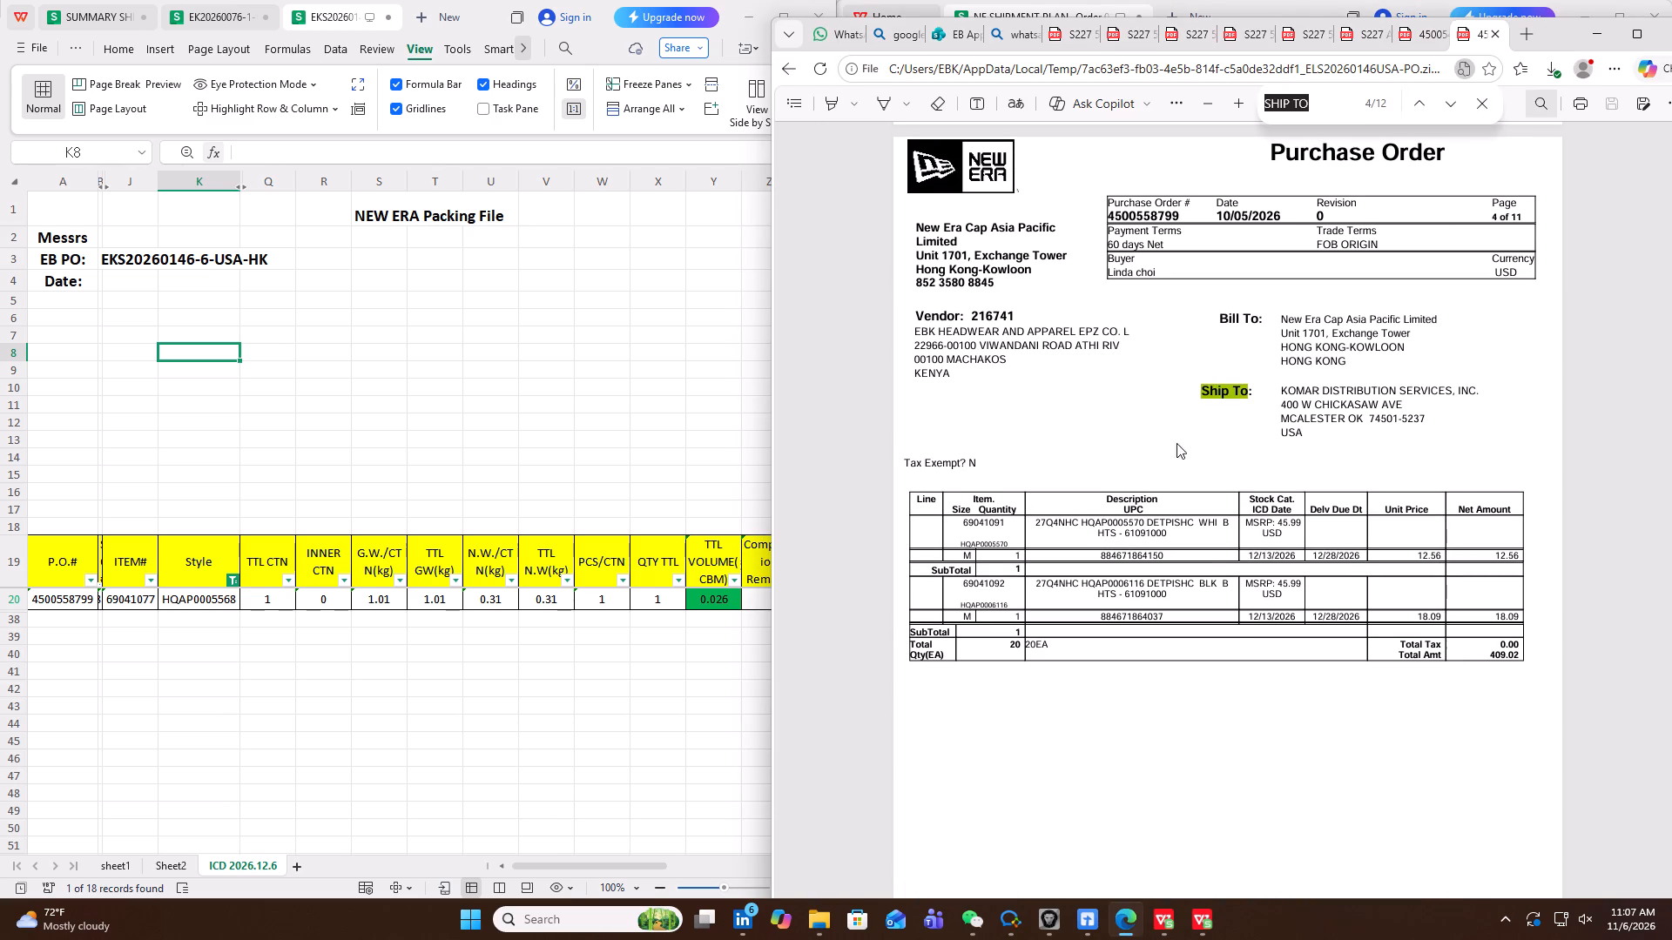
pyautogui.scroll(4, 298, 652)
pyautogui.click(125, 603)
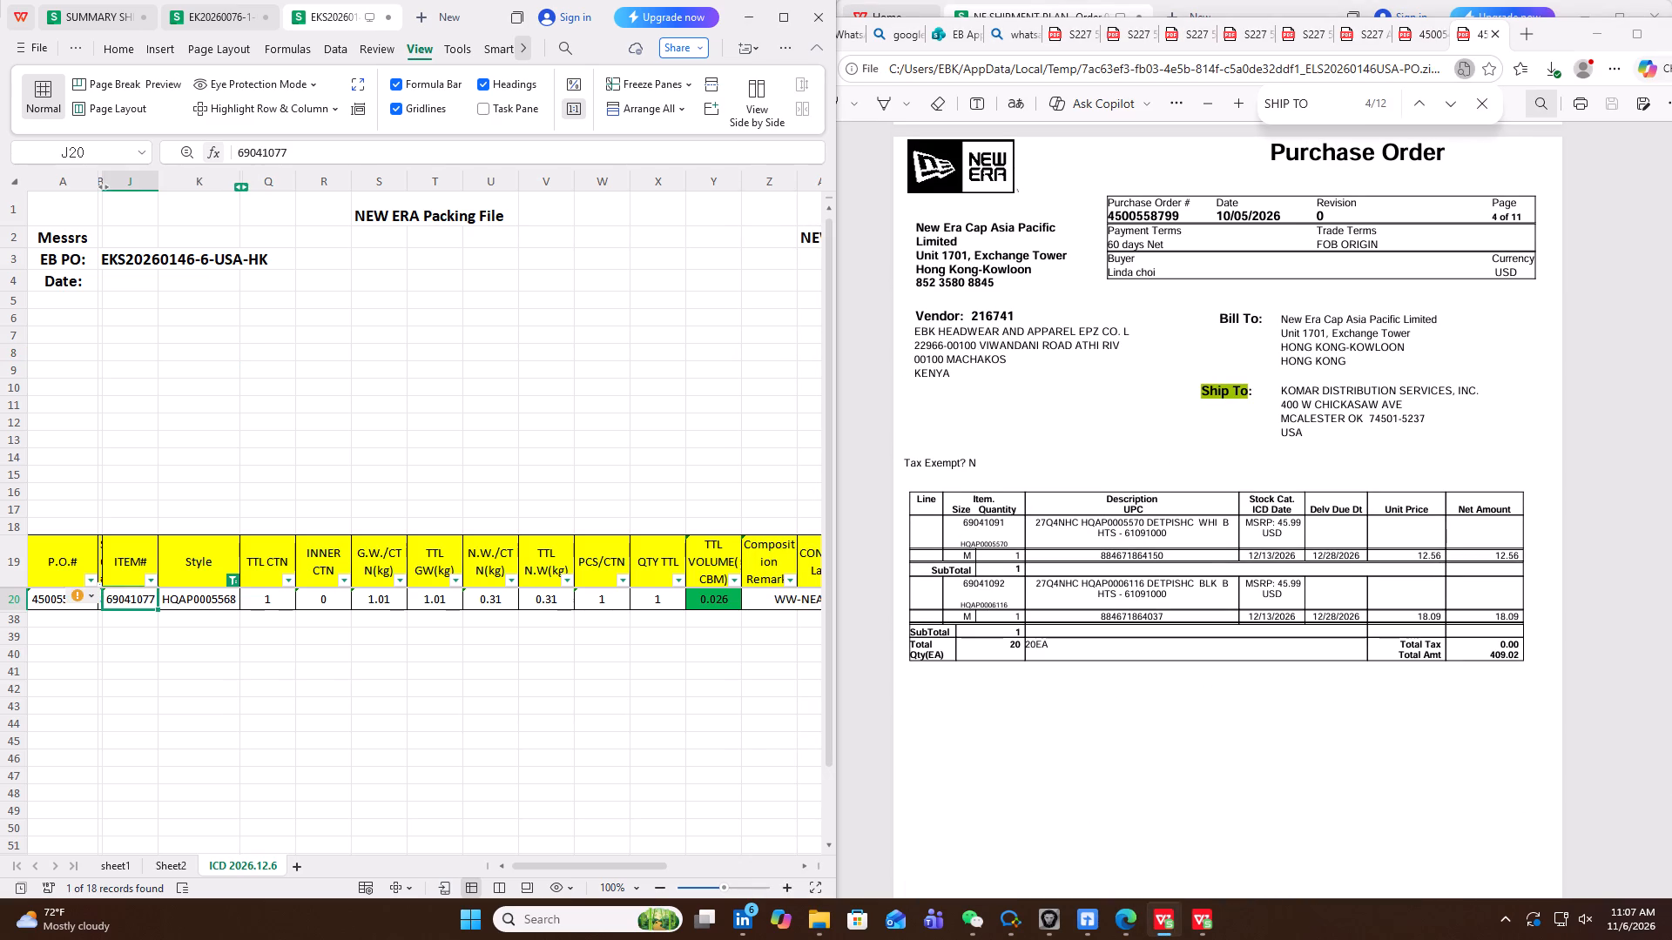
pyautogui.doubleClick(266, 150)
pyautogui.click(280, 125)
pyautogui.doubleClick(1285, 96)
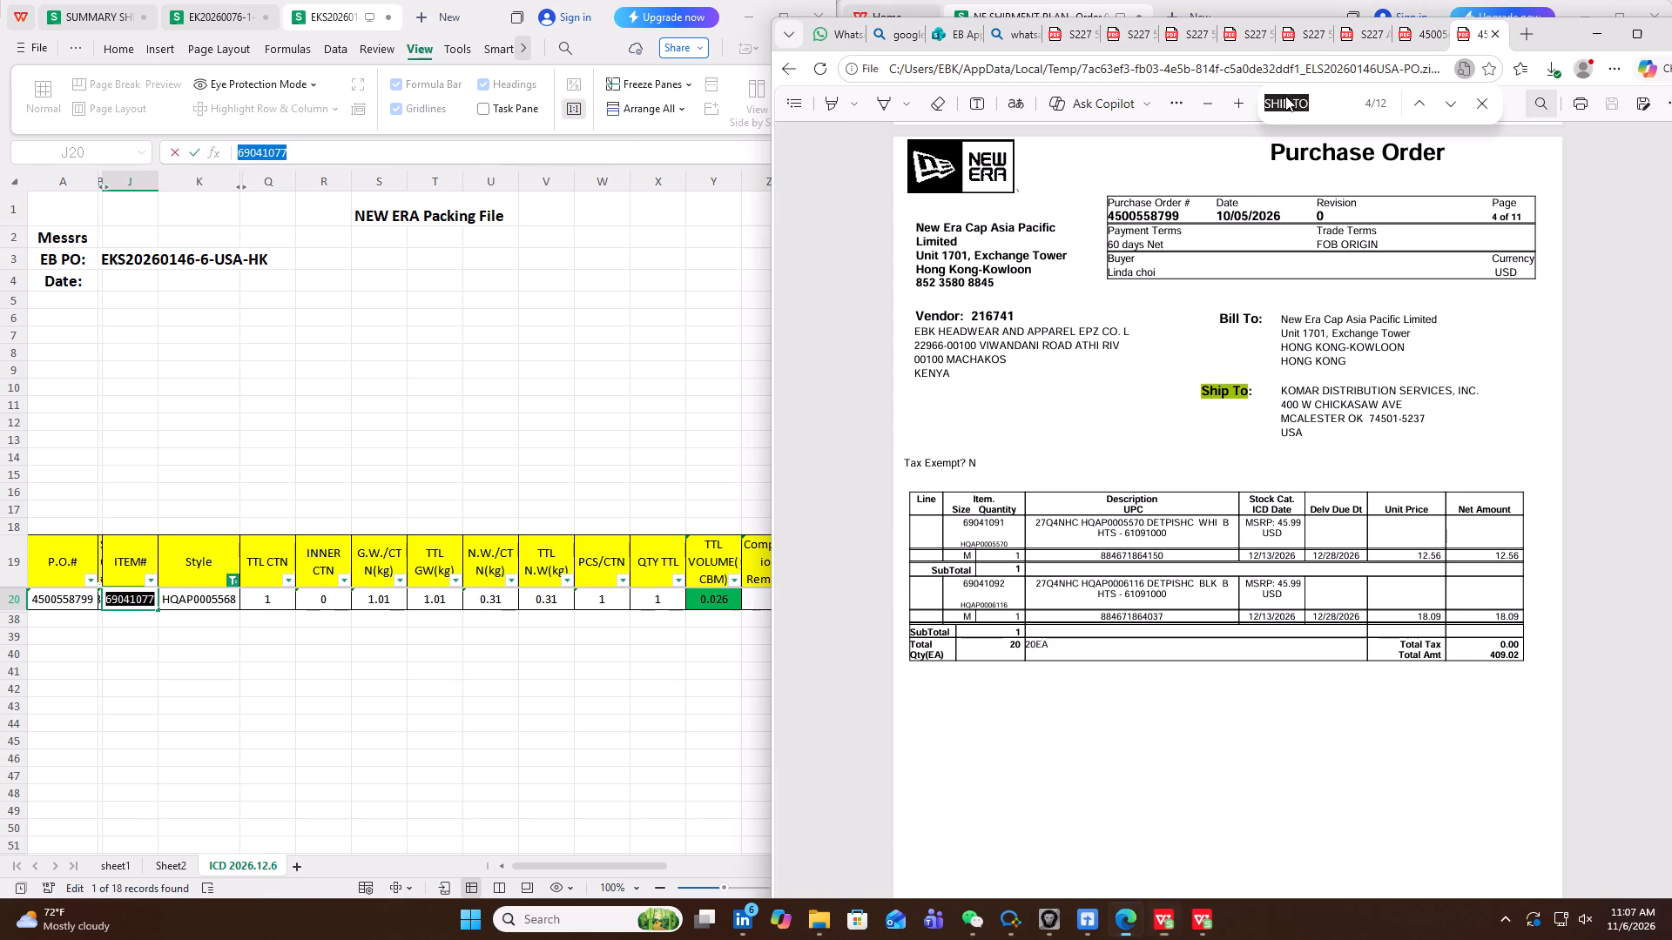
pyautogui.moveTo(1314, 97); pyautogui.dragTo(1248, 99)
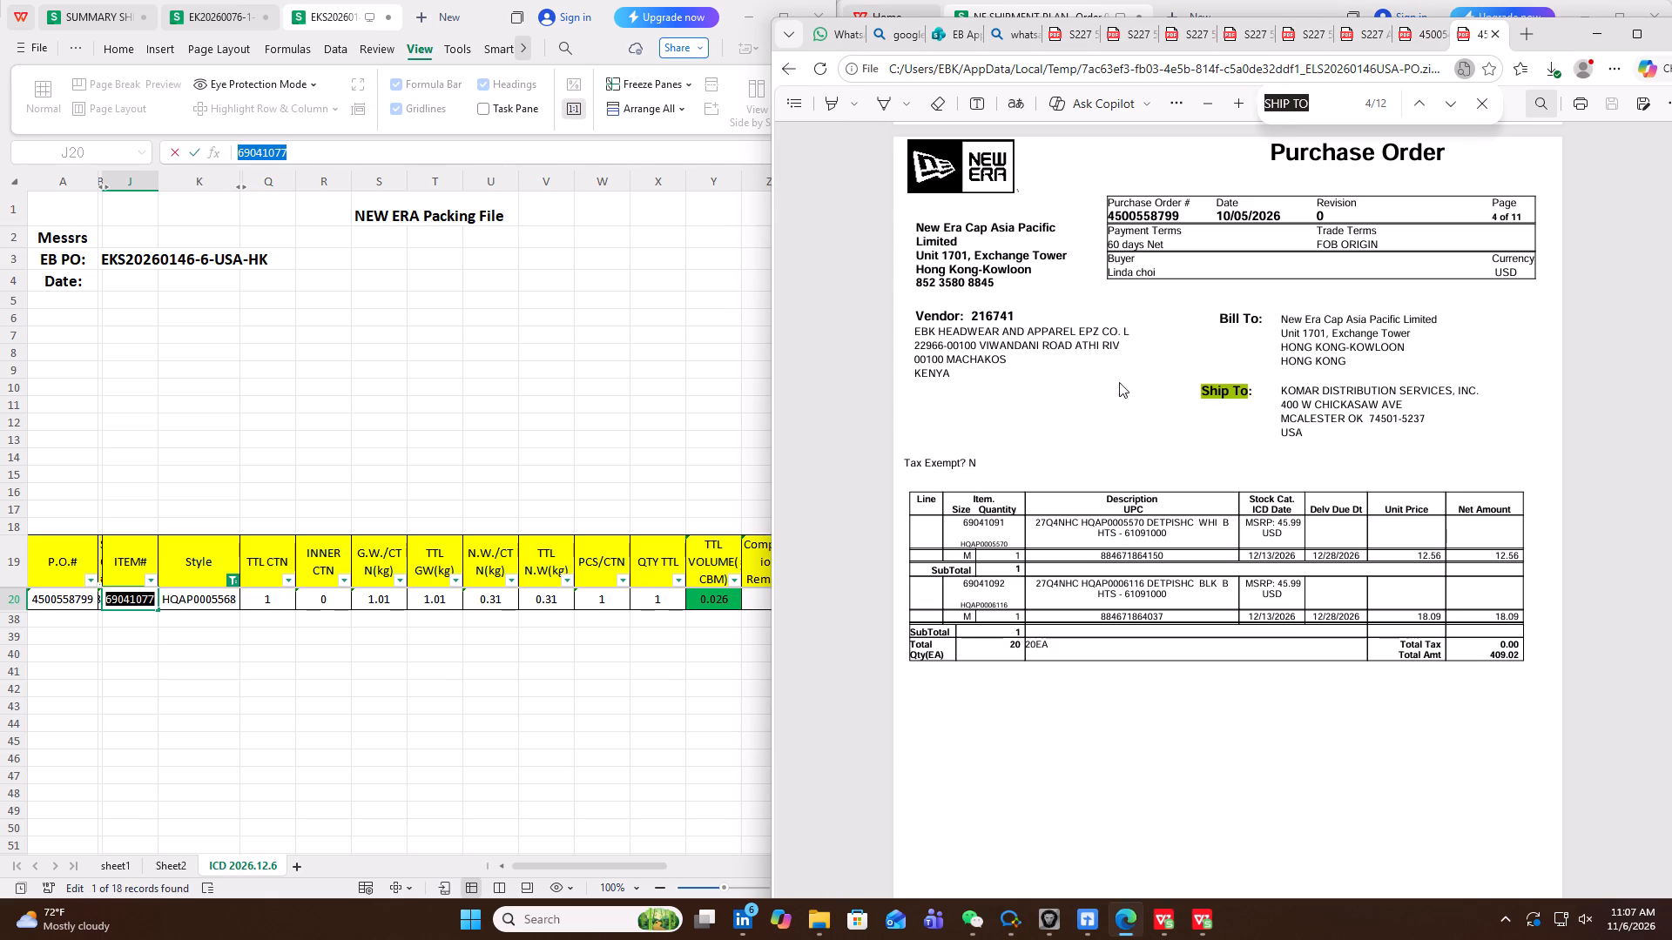
pyautogui.click(1118, 403)
pyautogui.hotkey('ctrl', 'f')
pyautogui.hotkey('ctrl', 'v')
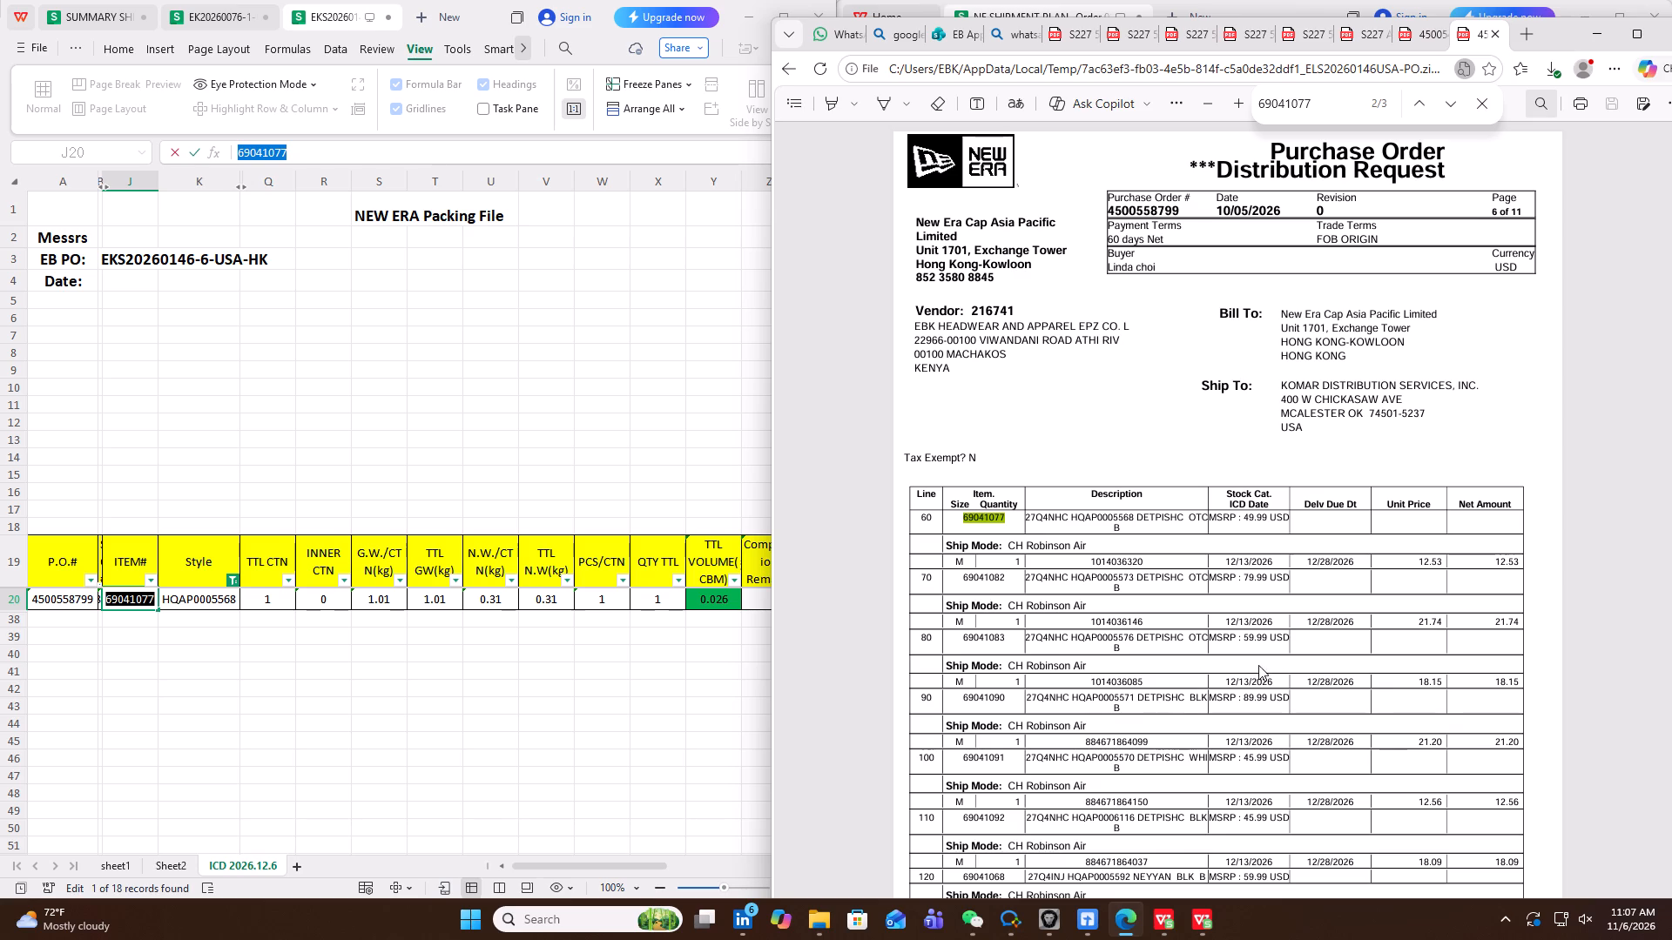
# Copy item 69041077's unit price 12.53 from the purchase order into cell K5 of the packing file.
pyautogui.moveTo(1415, 557); pyautogui.dragTo(1416, 557)
pyautogui.moveTo(1416, 557); pyautogui.dragTo(1446, 562)
pyautogui.click(1477, 414)
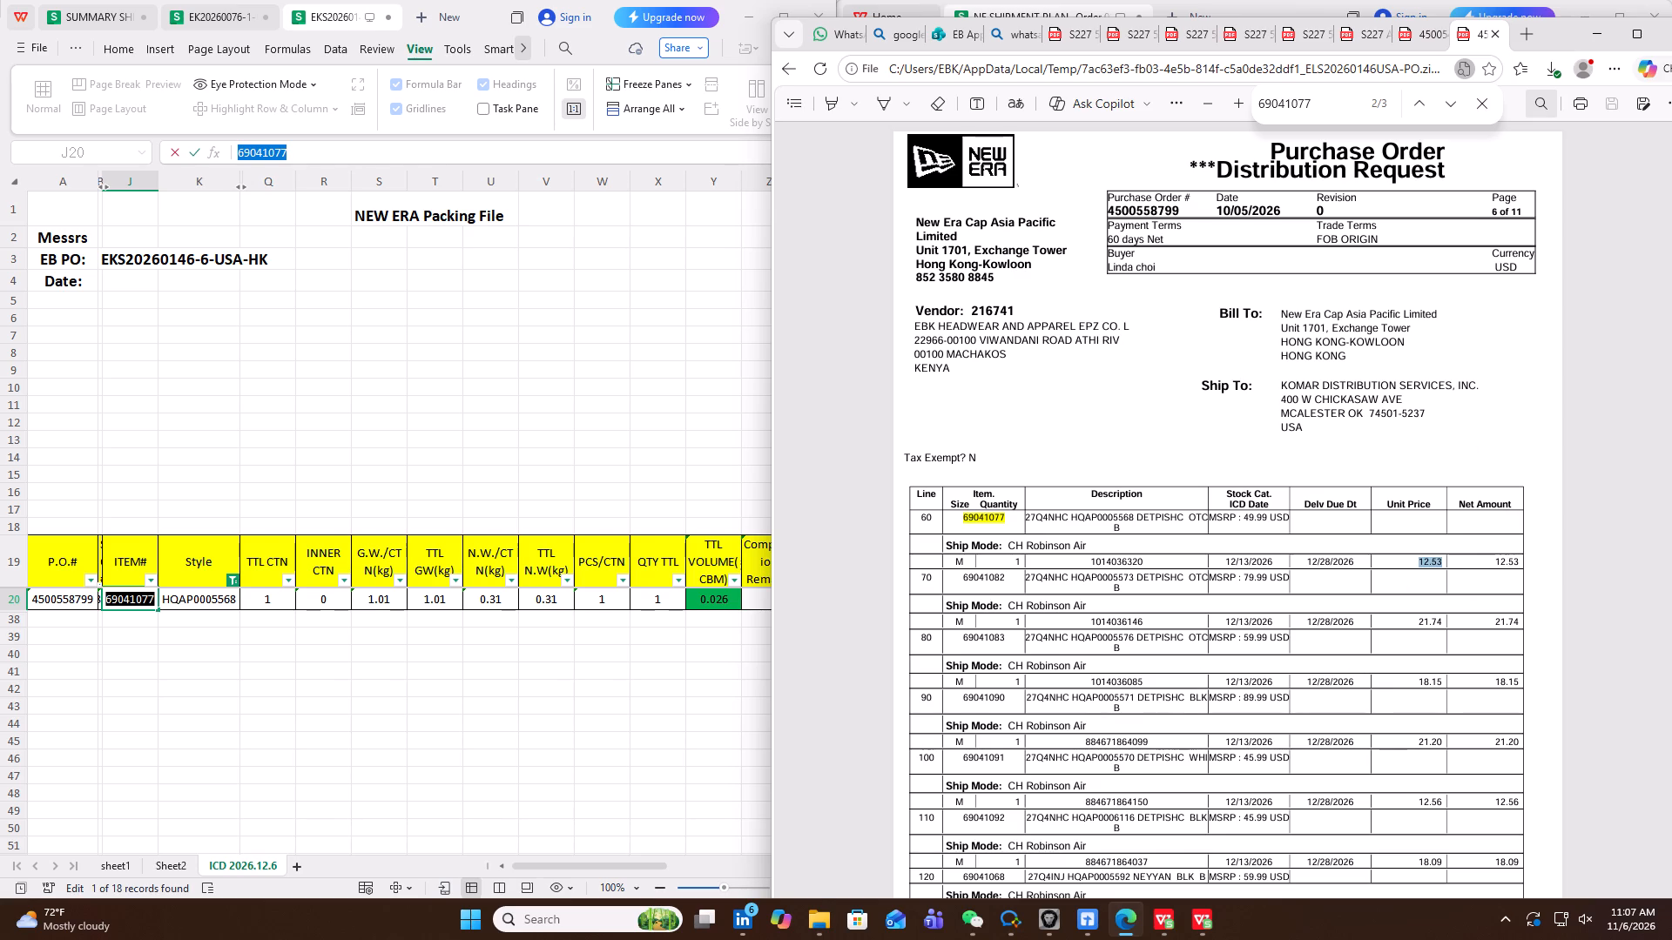
pyautogui.click(199, 305)
pyautogui.hotkey('ctrl', 'v')
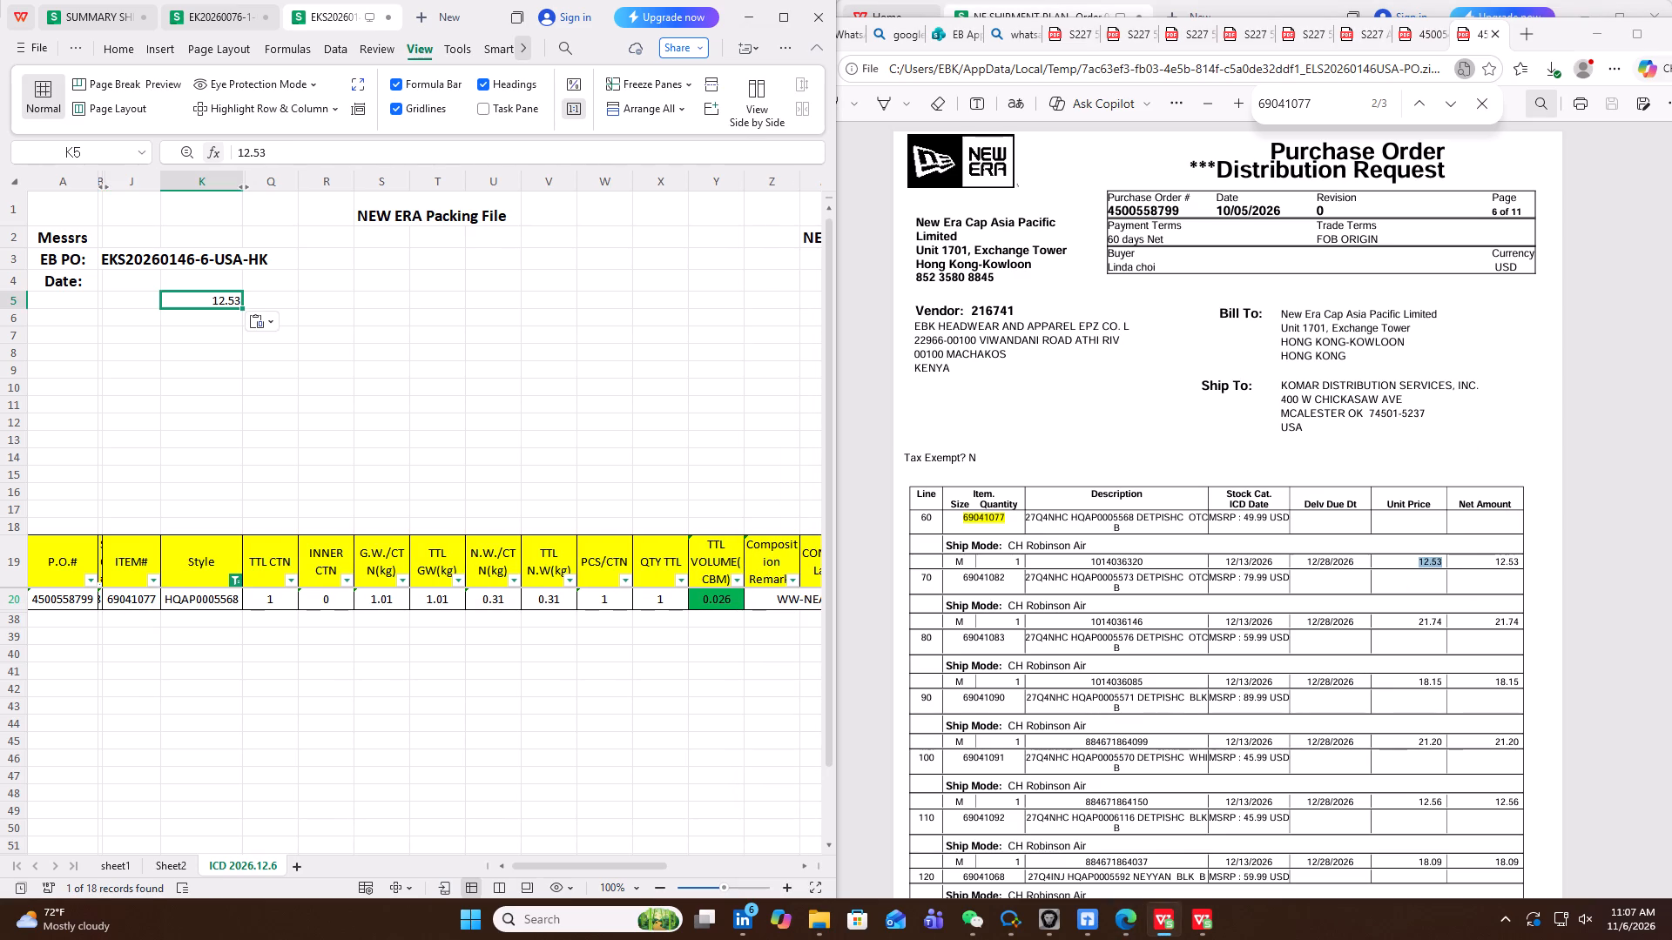
# Center-align the cells J5:W18 above the packing table, including the pasted 12.53 price.
pyautogui.moveTo(140, 304); pyautogui.dragTo(599, 526)
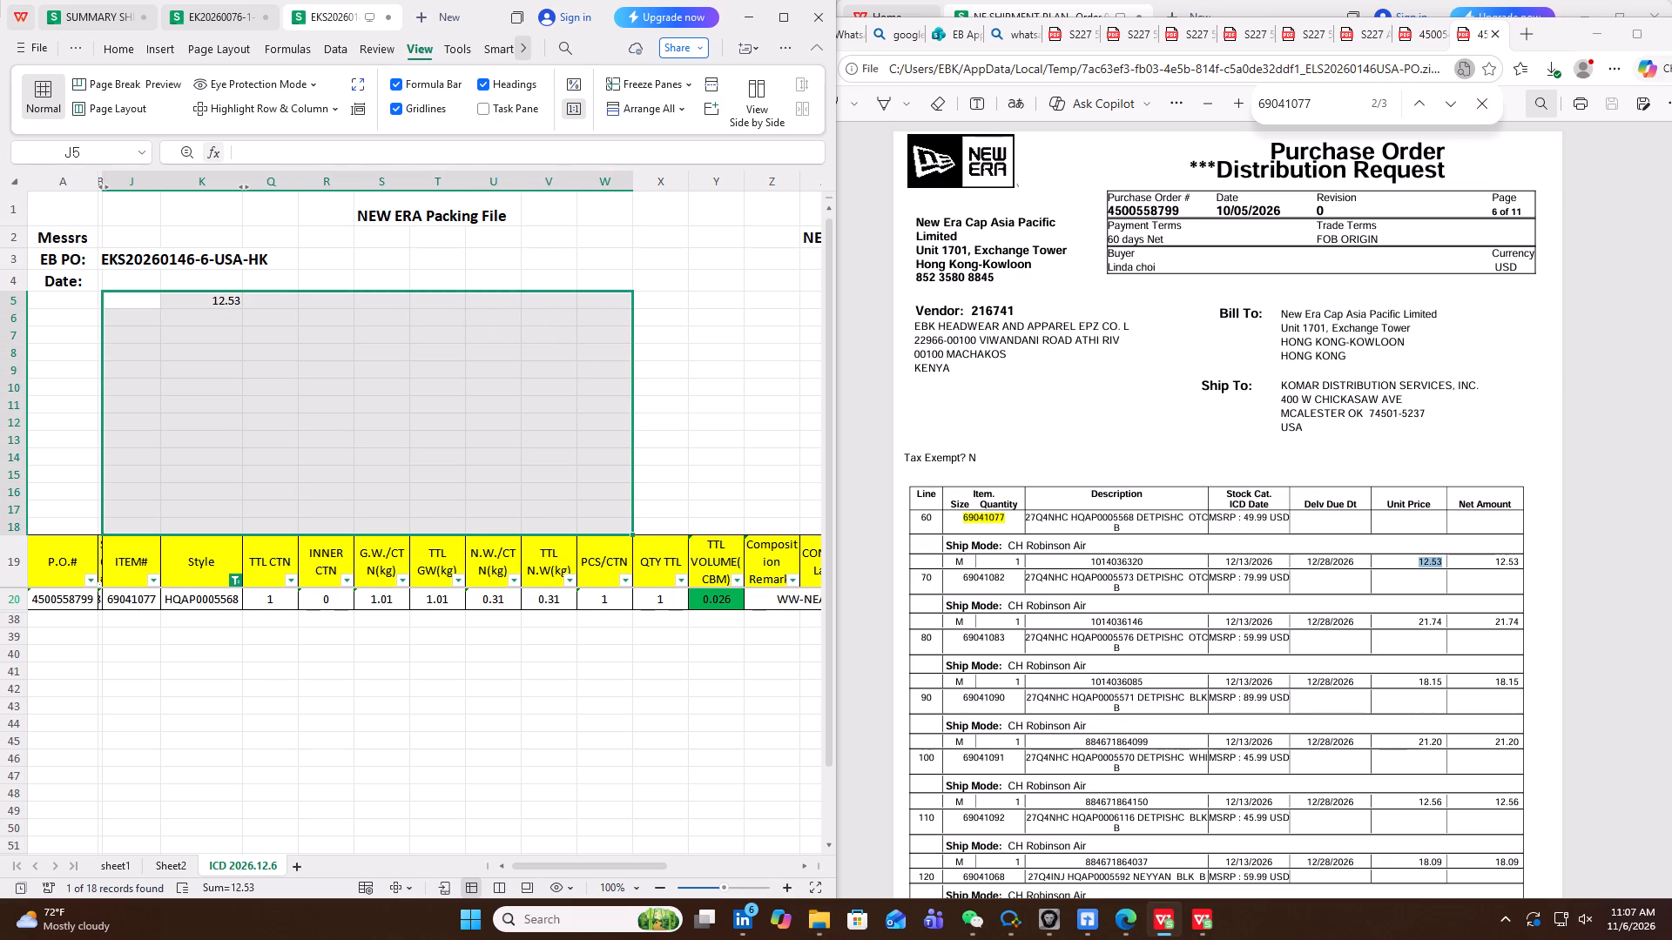
pyautogui.rightClick(304, 407)
pyautogui.click(432, 551)
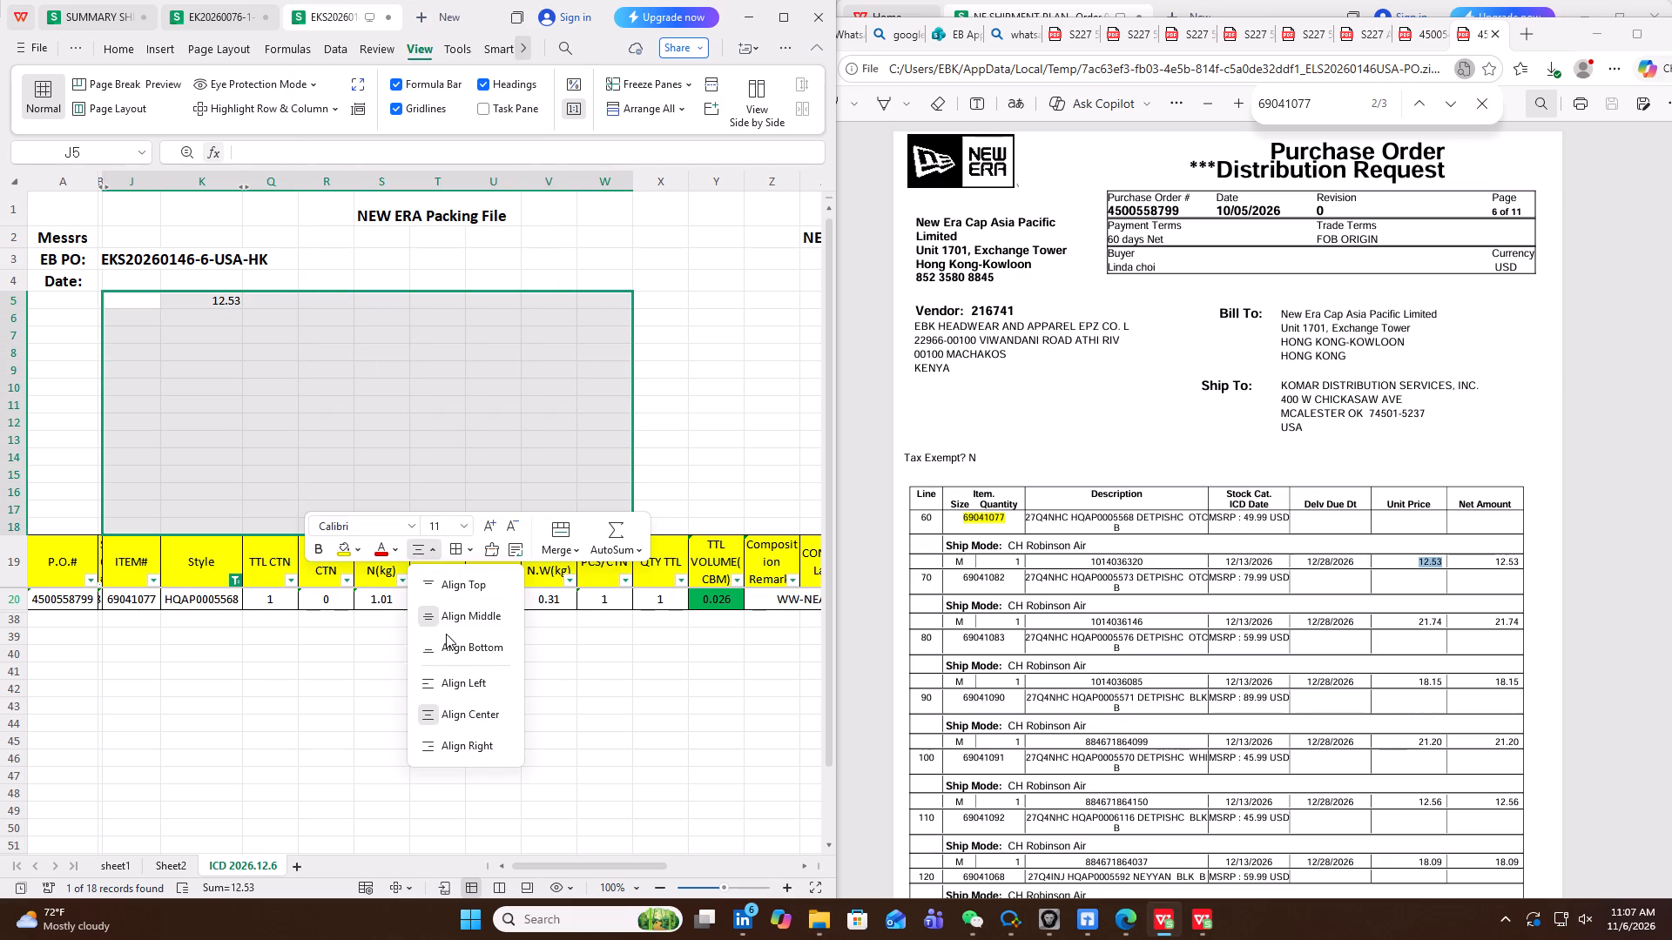
pyautogui.click(461, 721)
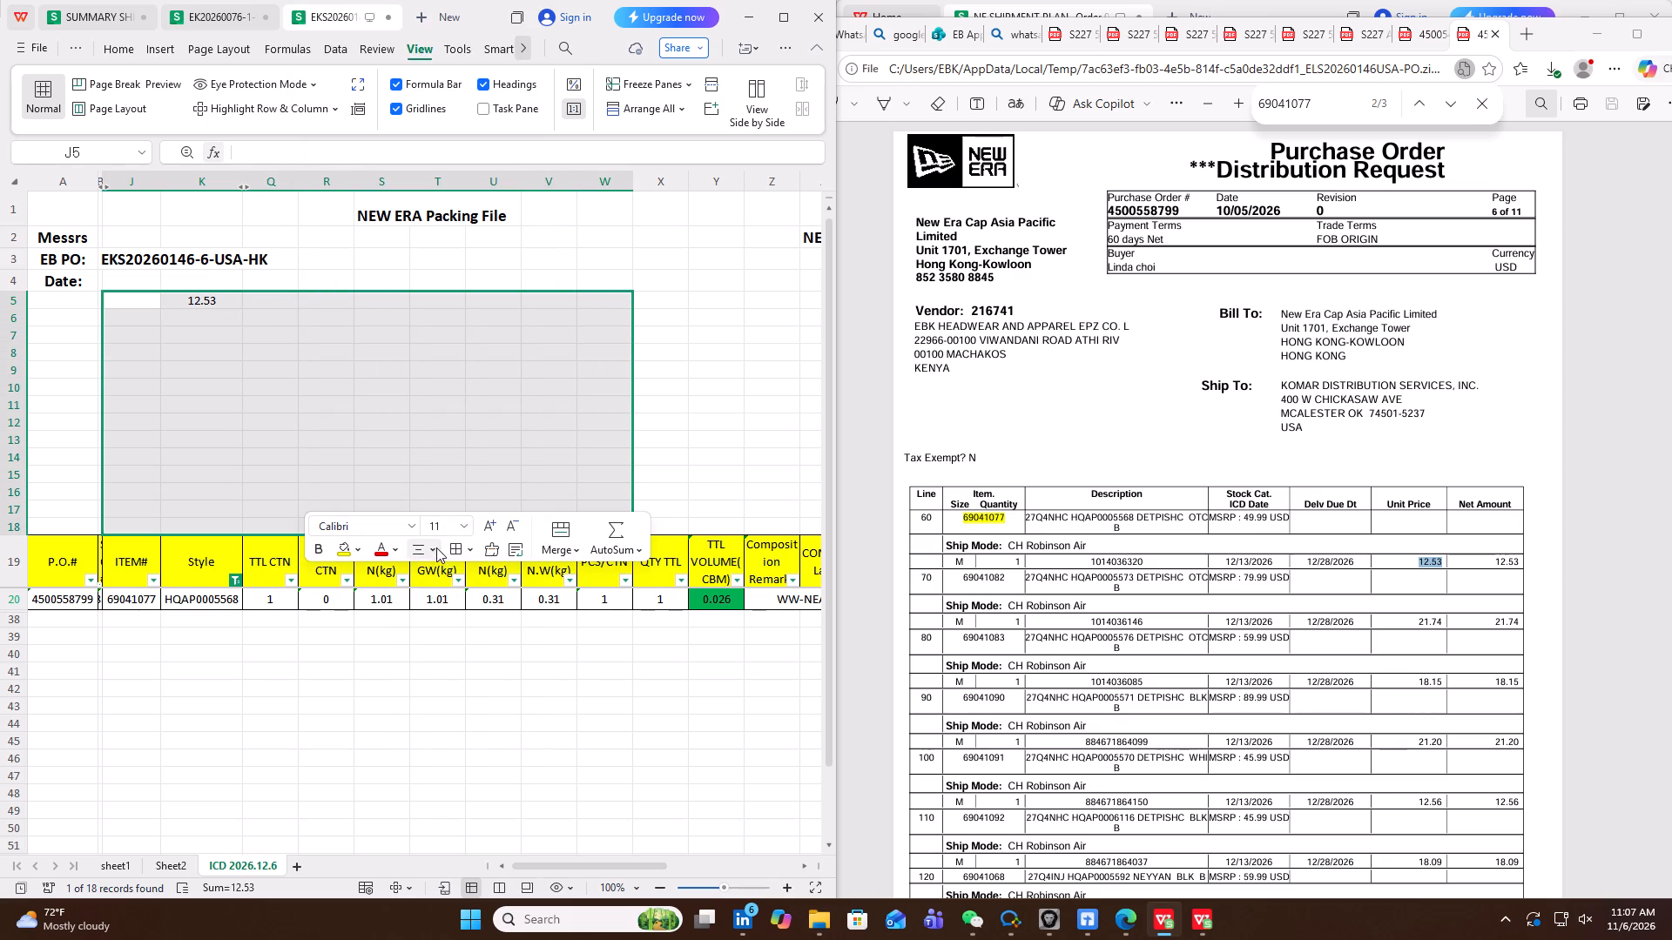
pyautogui.click(436, 547)
pyautogui.click(469, 712)
pyautogui.click(434, 549)
pyautogui.click(451, 717)
pyautogui.click(215, 317)
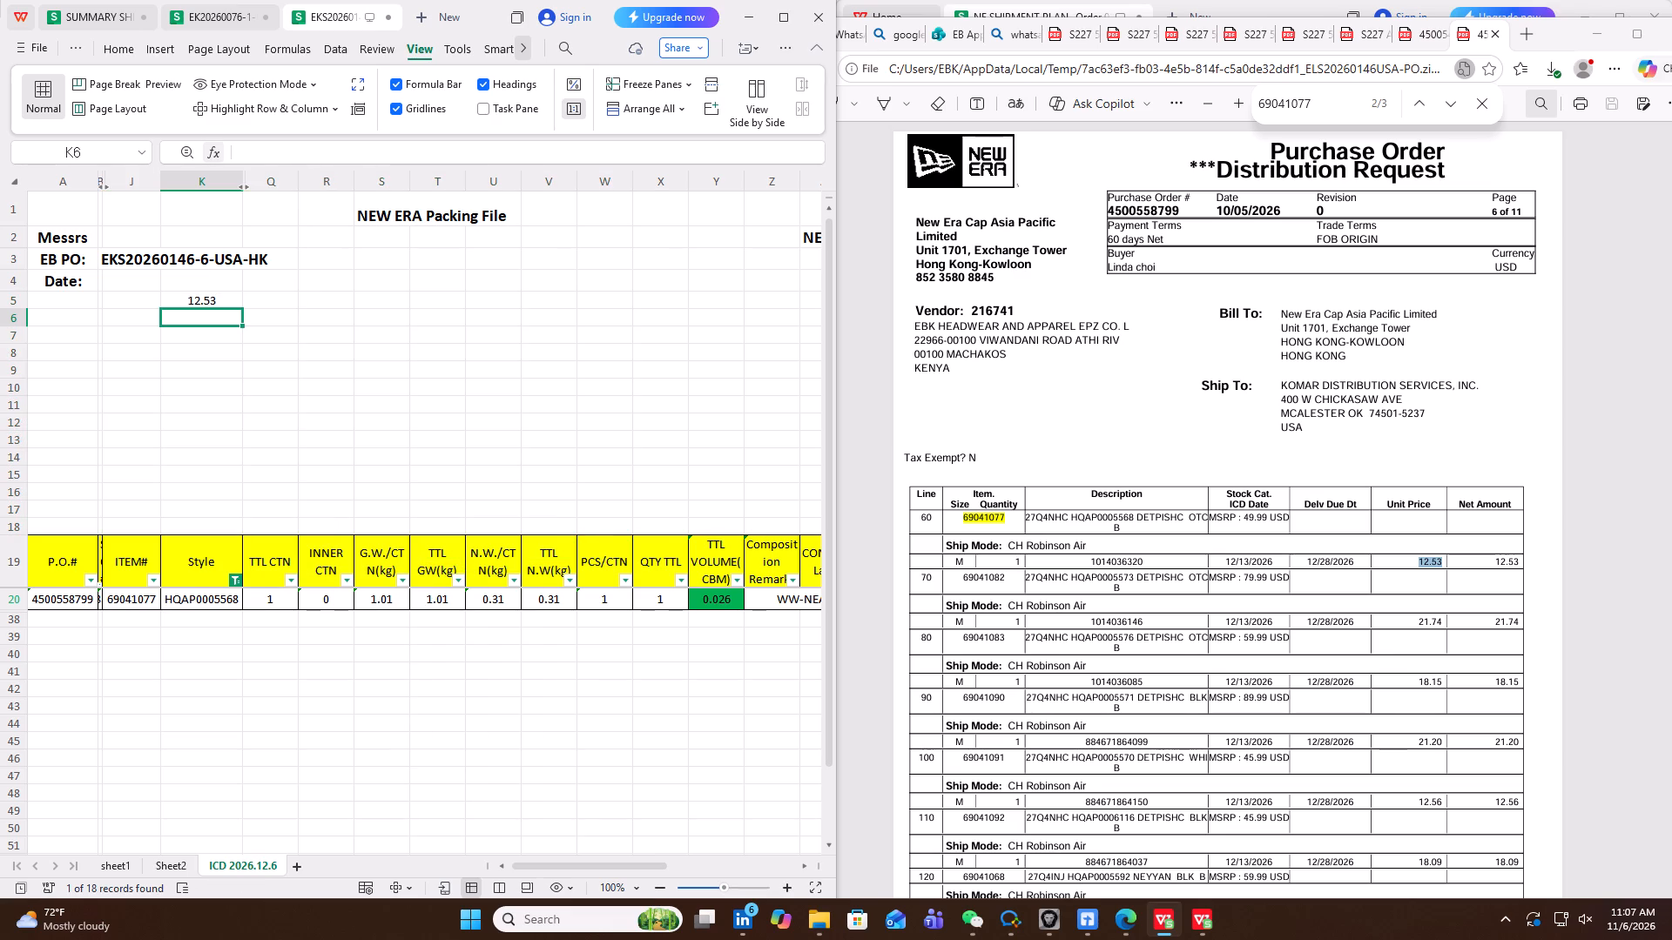
# Copy item number 69041077 again, search the purchase order PDF for it and check its unit price at the previous match.
pyautogui.scroll(4, 242, 521)
pyautogui.click(153, 599)
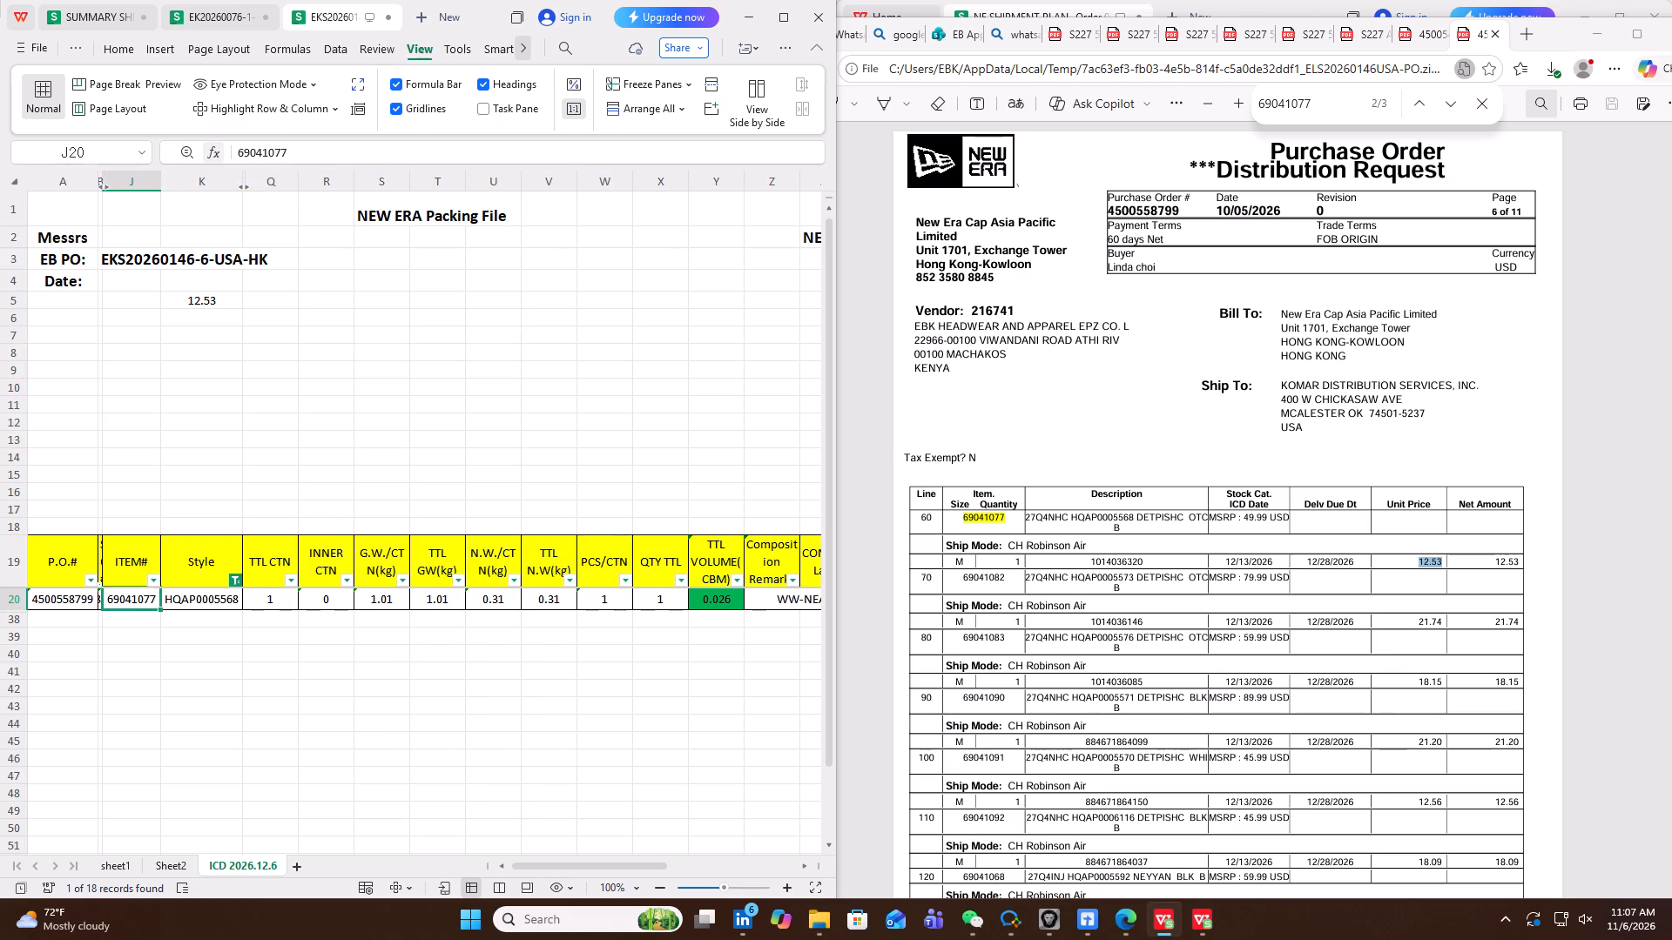
pyautogui.doubleClick(260, 151)
pyautogui.click(272, 121)
pyautogui.doubleClick(1290, 98)
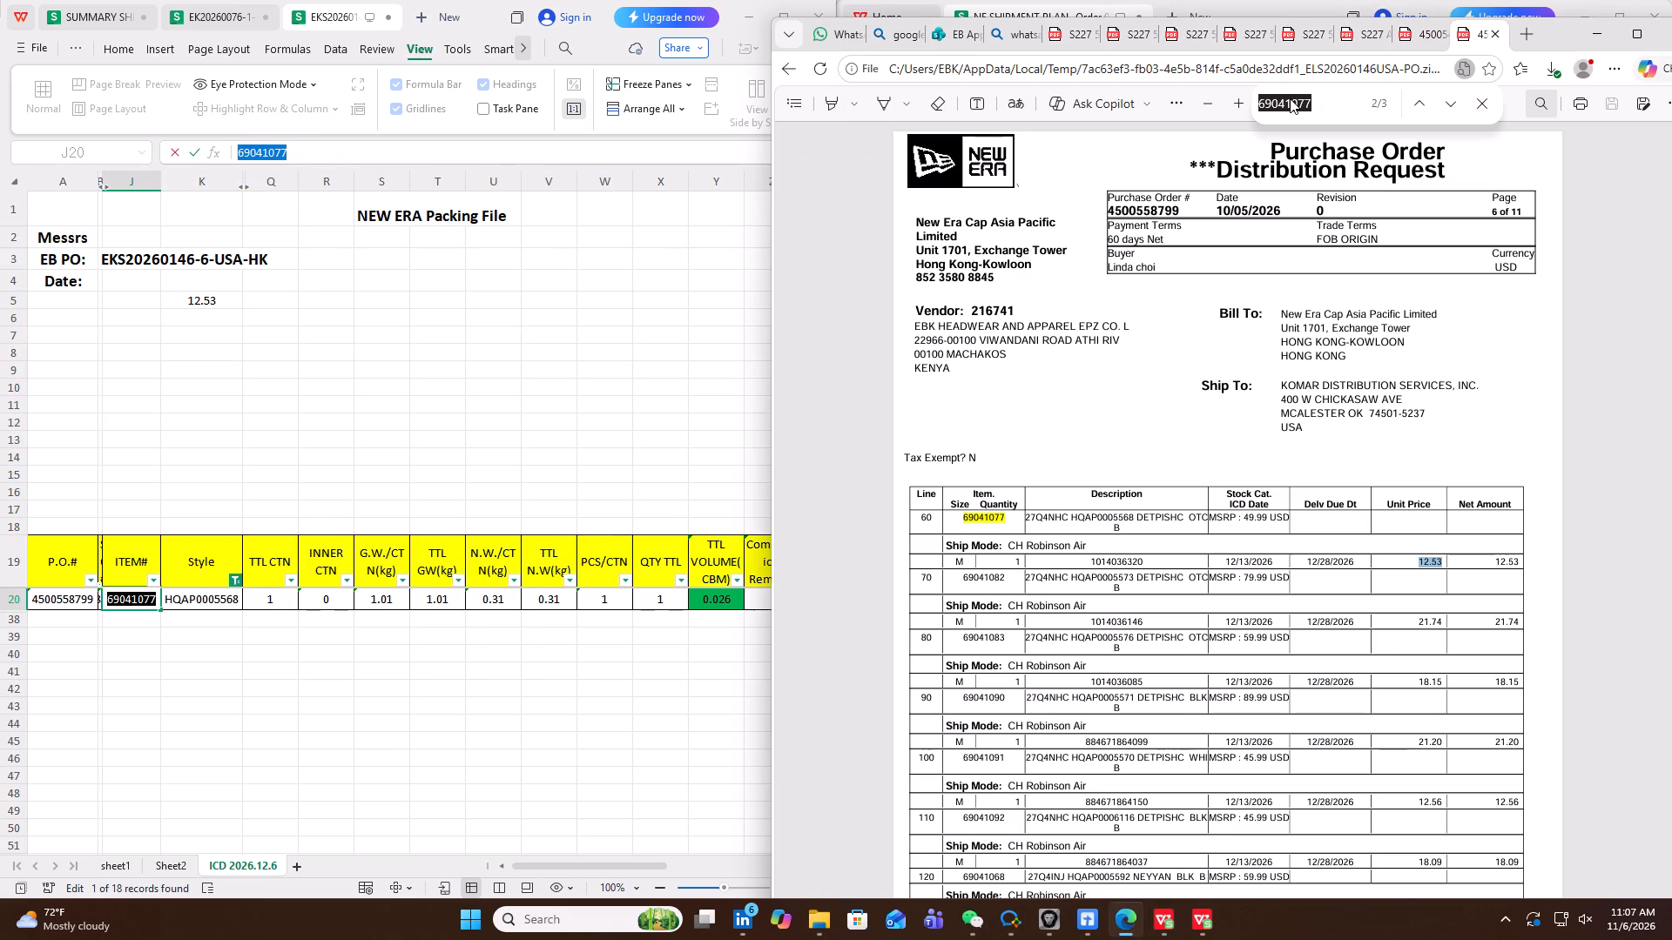
pyautogui.hotkey('ctrl', 'v')
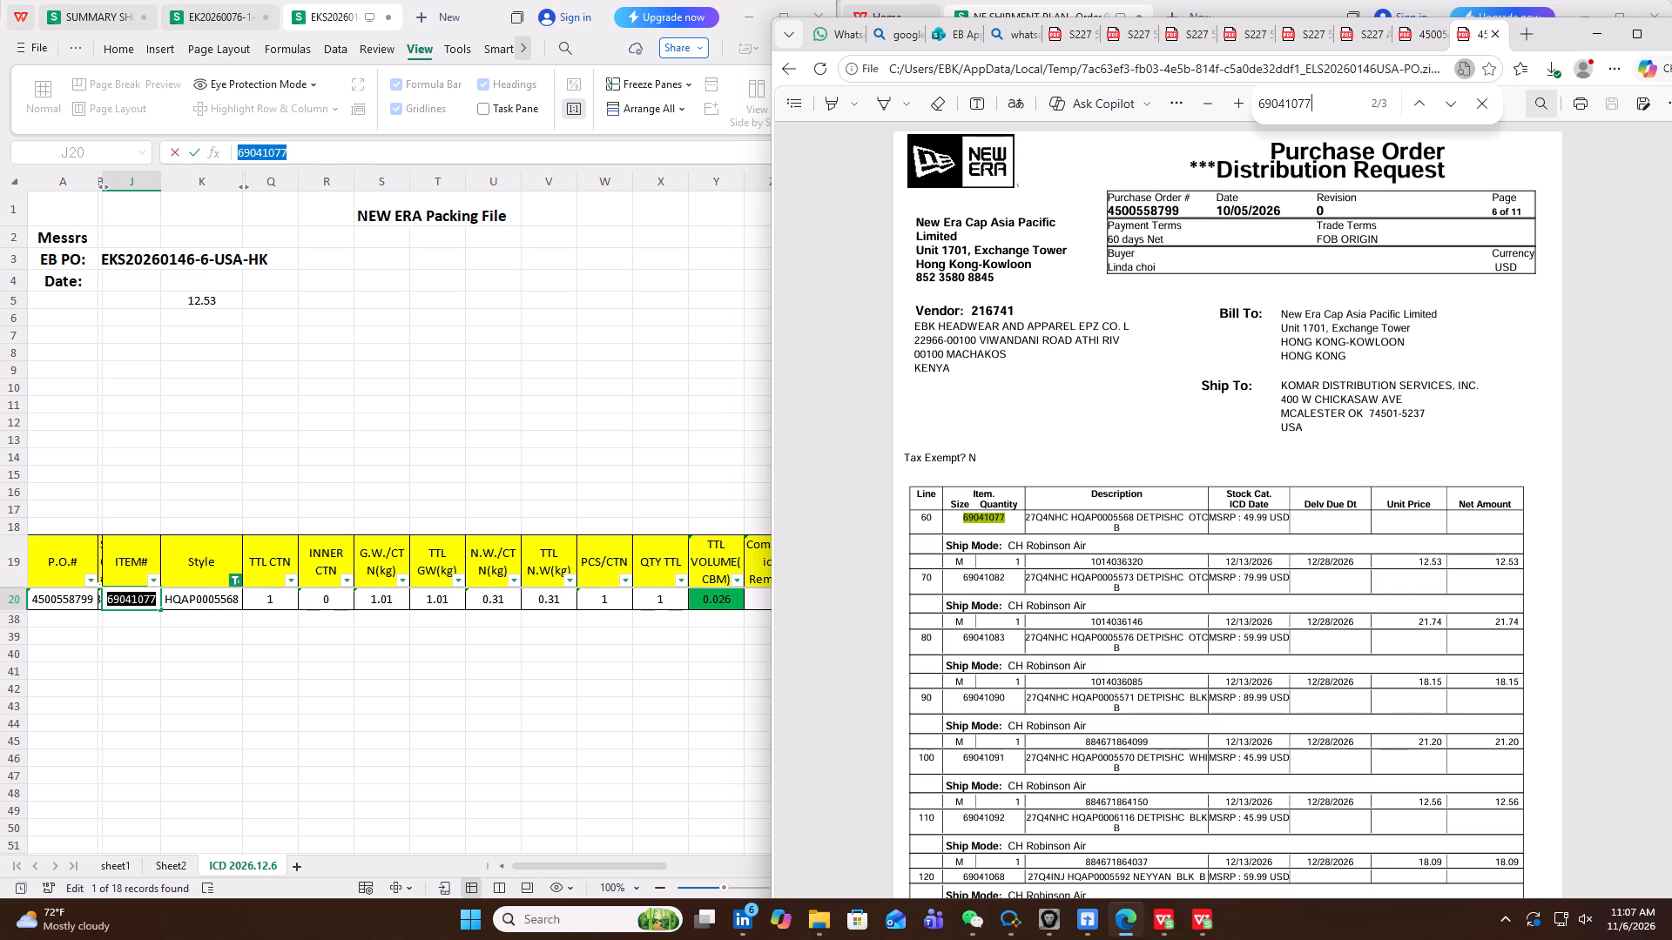
pyautogui.click(1424, 99)
pyautogui.scroll(5, 343, 756)
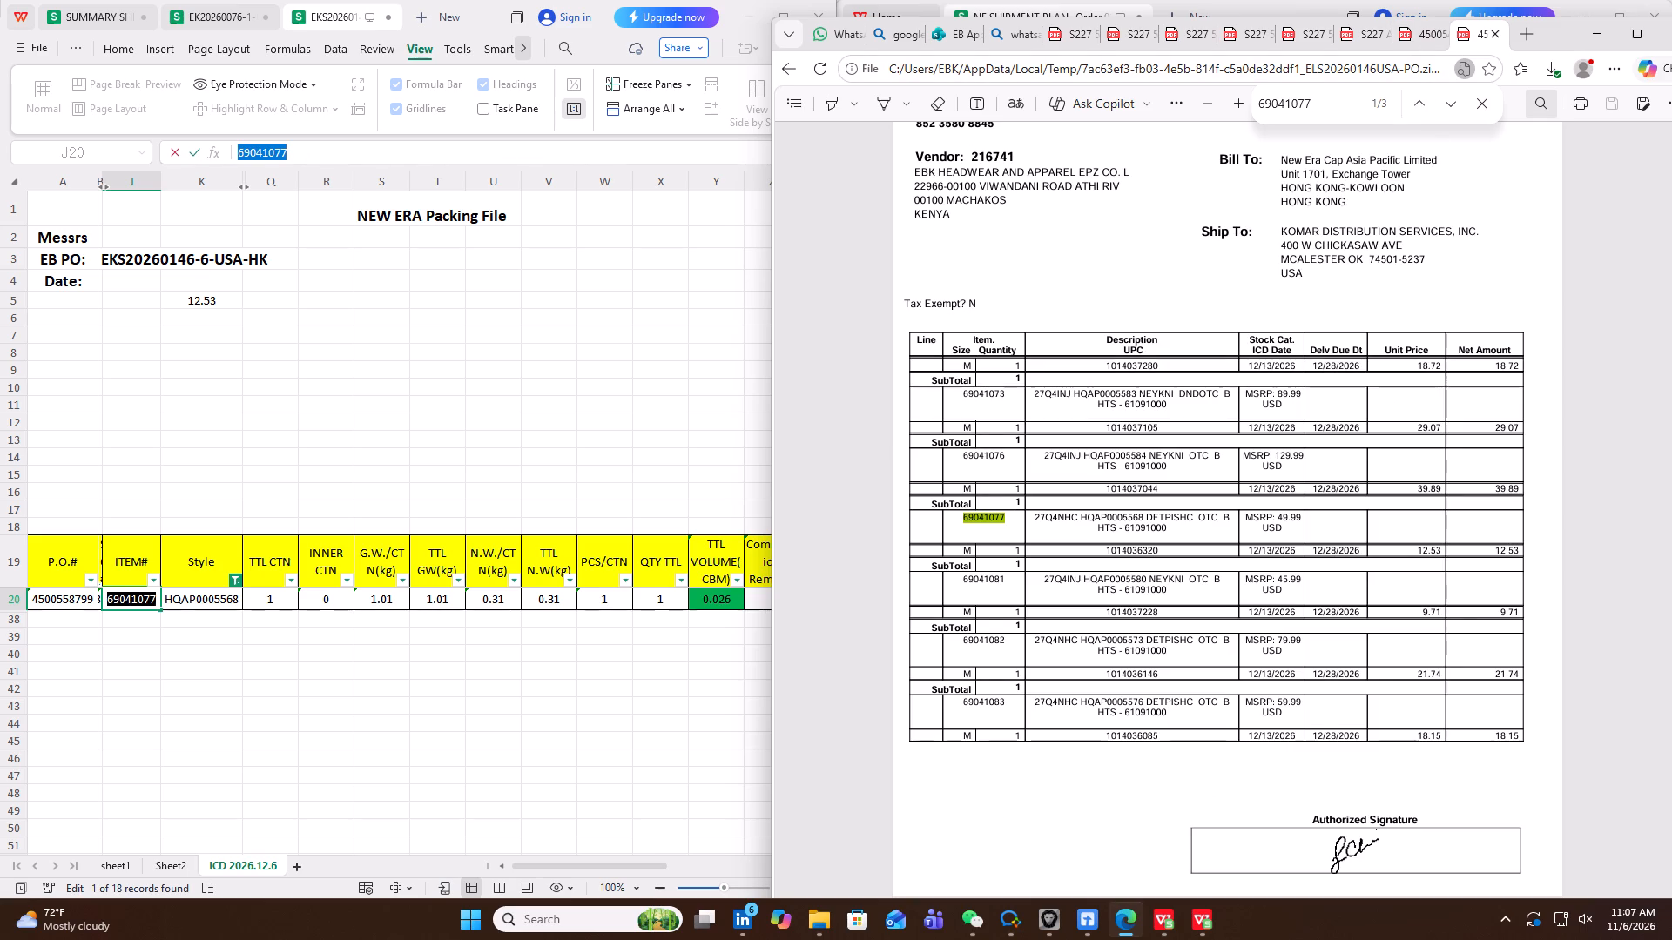
# Filter the Style column to only HQAP0005579 and search the purchase order PDF for its item number 69041072.
pyautogui.click(236, 579)
pyautogui.click(560, 291)
pyautogui.scroll(4, 465, 585)
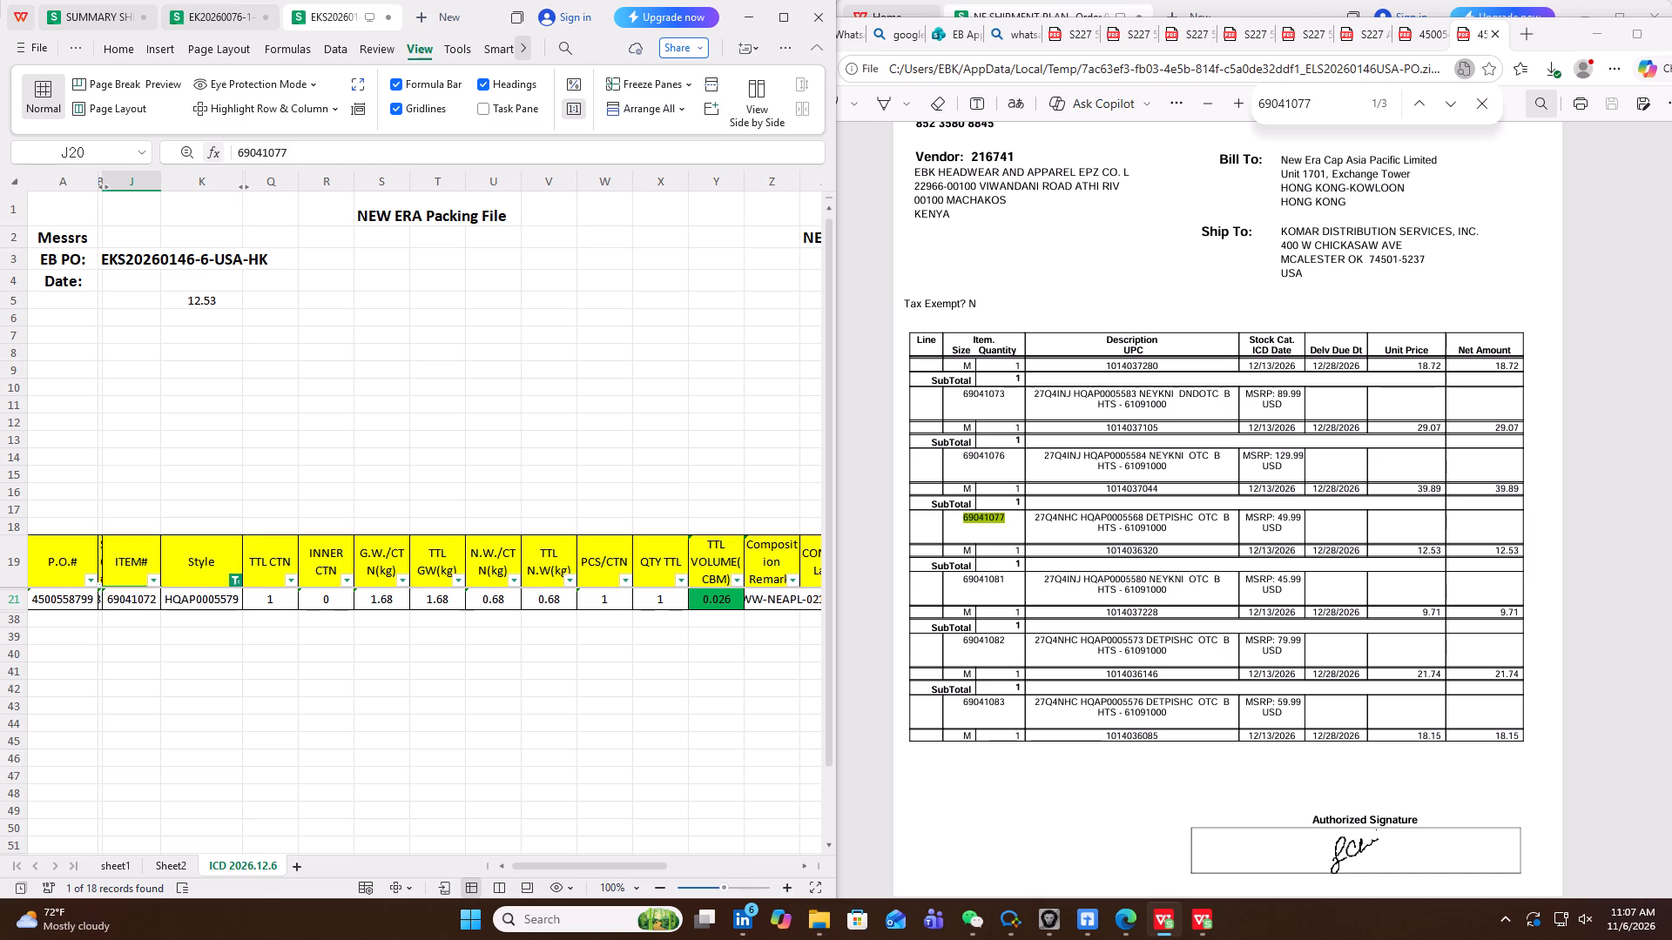
pyautogui.click(146, 600)
pyautogui.doubleClick(269, 155)
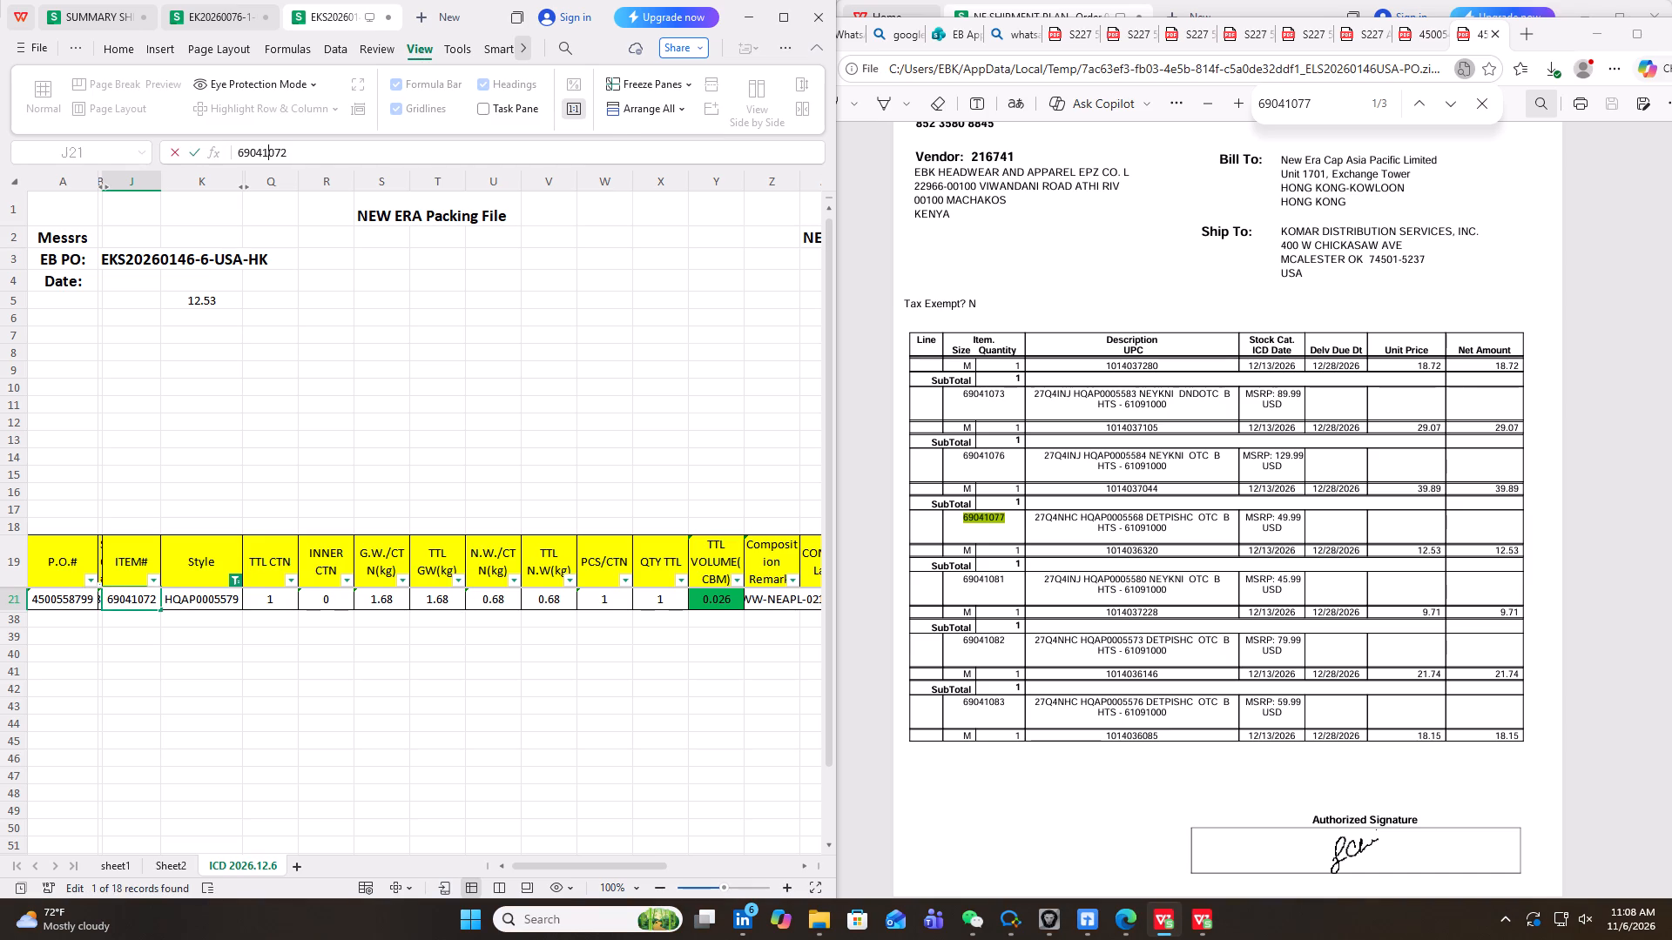
pyautogui.click(280, 129)
pyautogui.doubleClick(1286, 99)
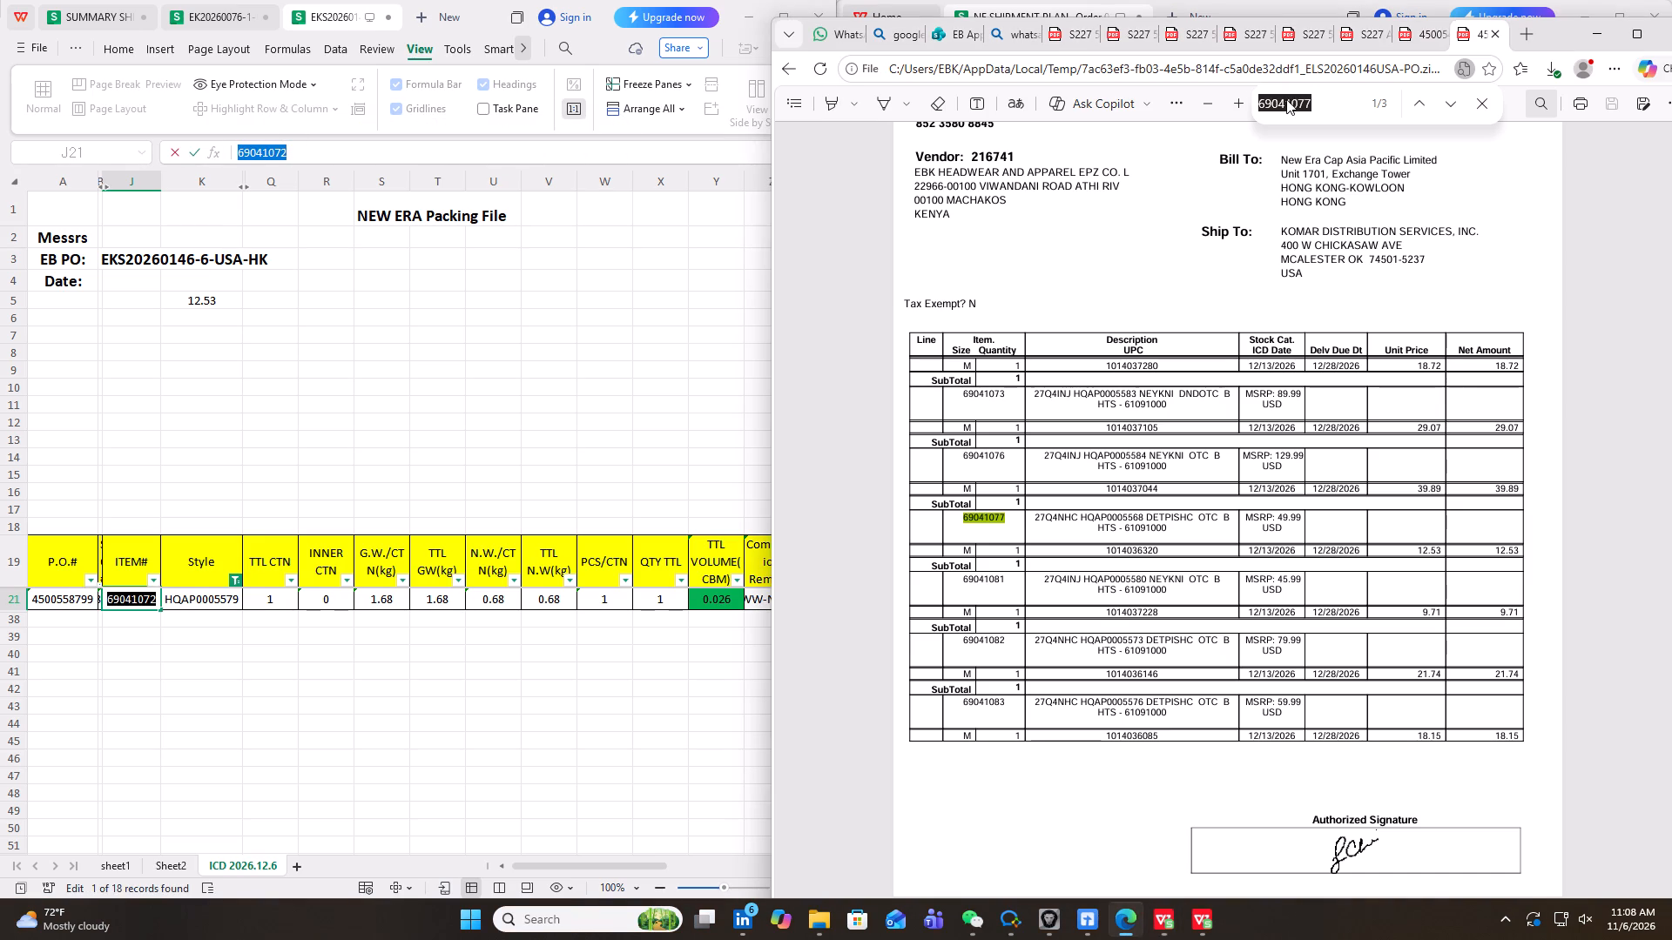
pyautogui.hotkey('ctrl', 'v')
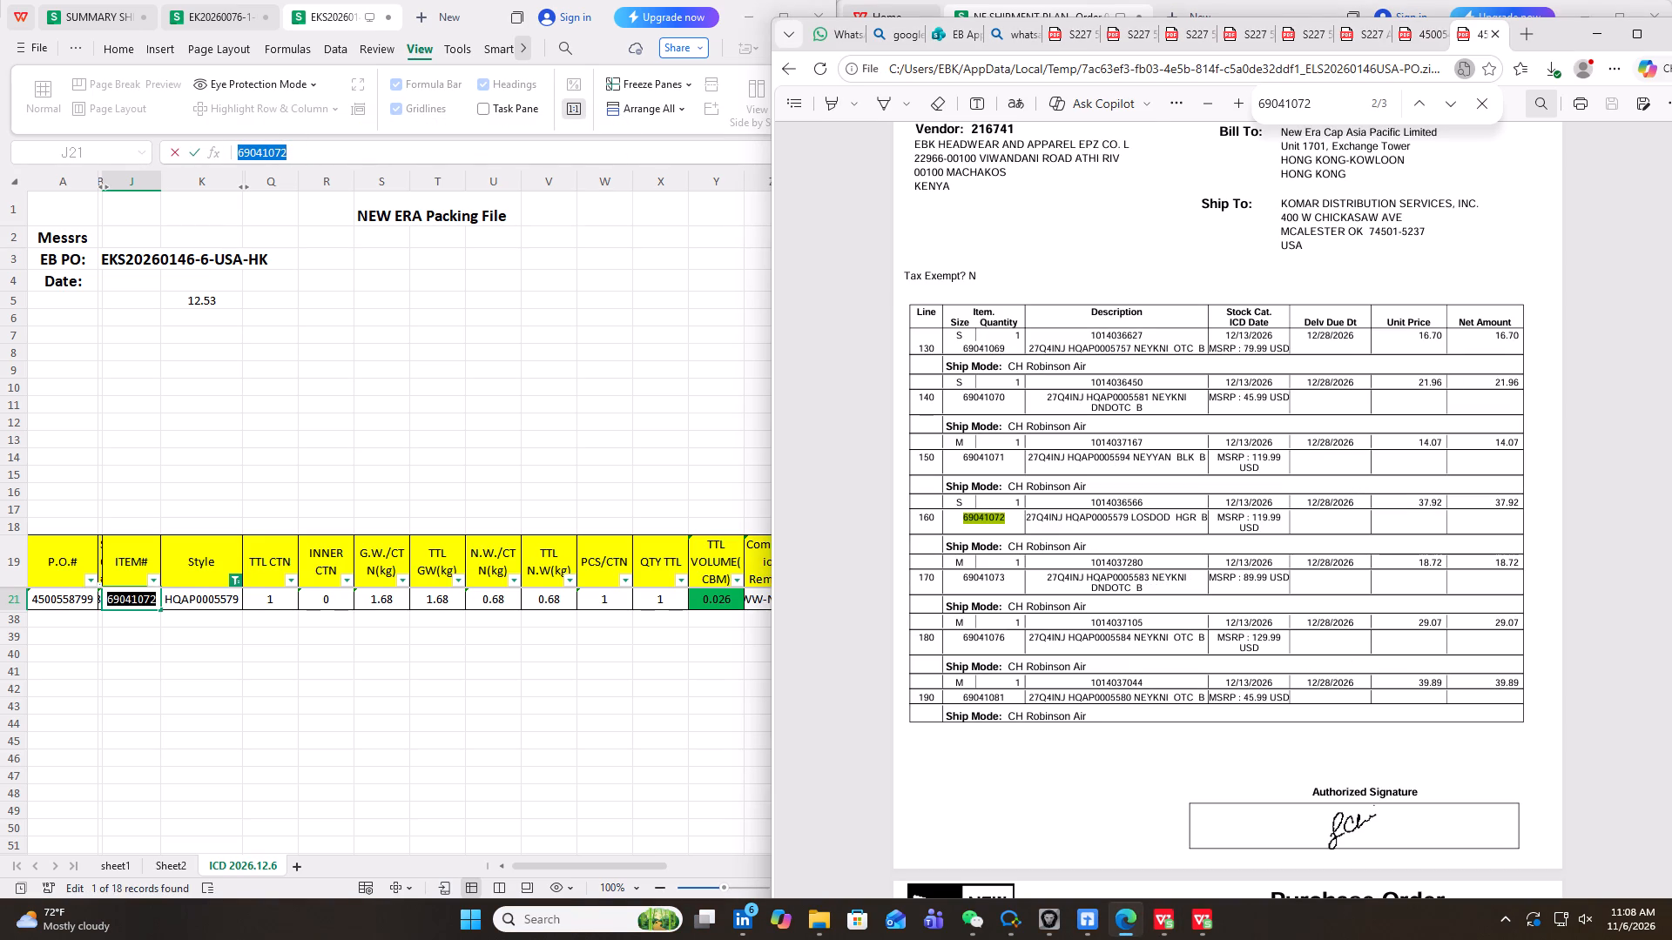
# Copy item 69041072's unit price 18.72 from the purchase order into cell K6, and check the price at the item's previous match.
pyautogui.moveTo(1419, 562); pyautogui.dragTo(1425, 562)
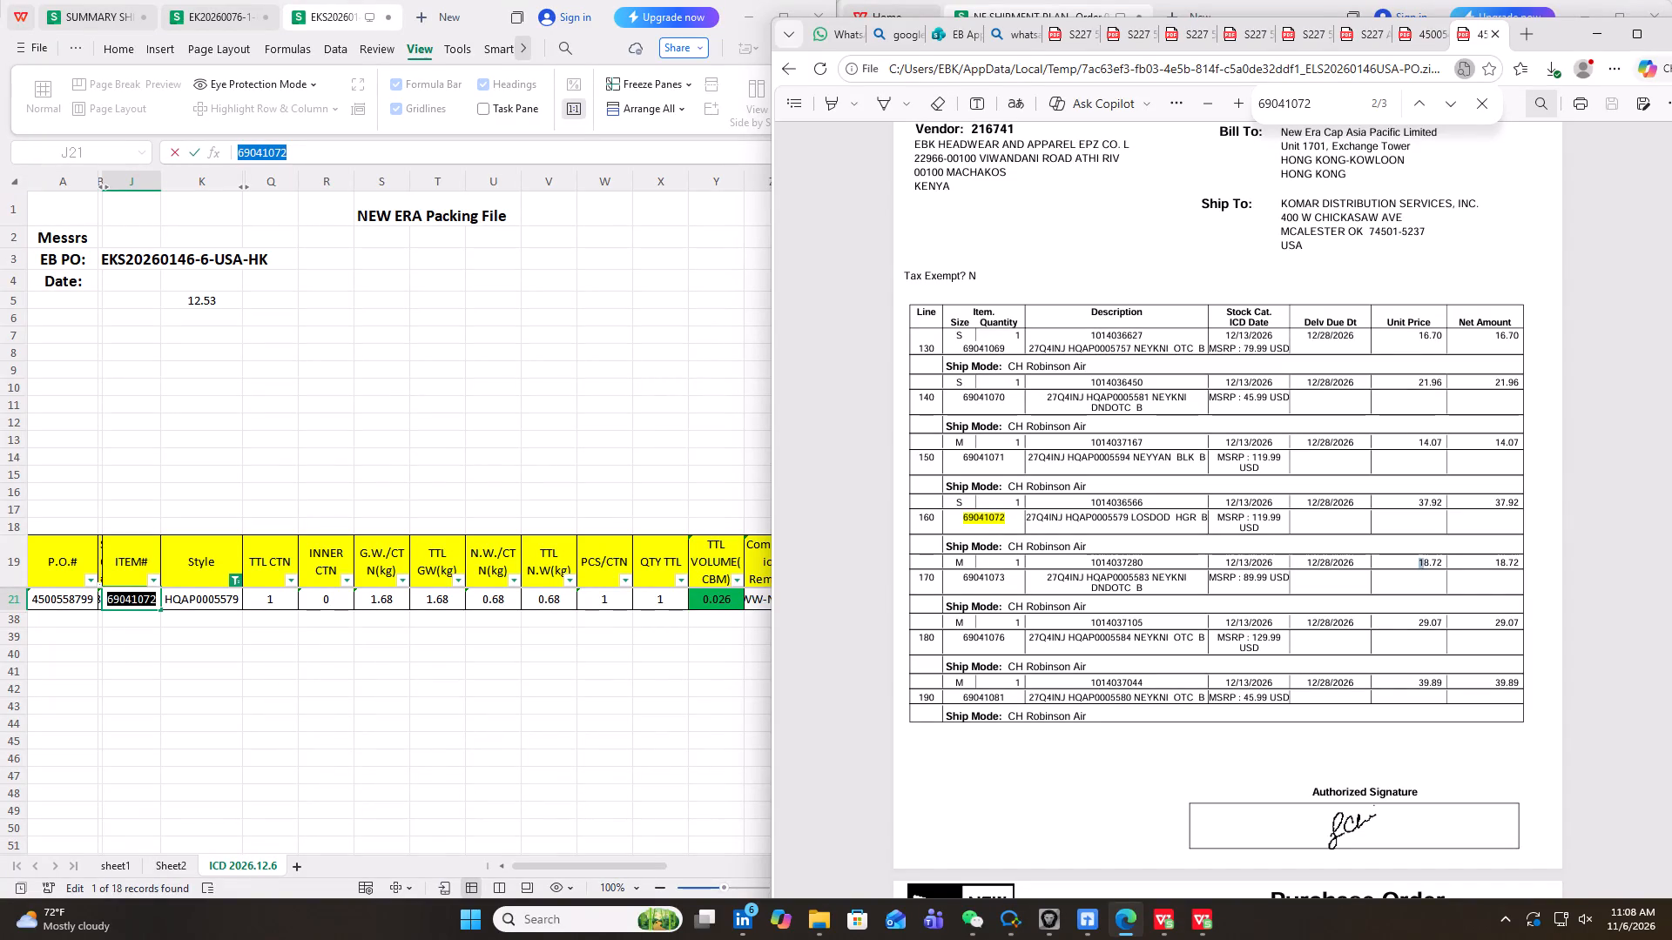
pyautogui.moveTo(1425, 562); pyautogui.dragTo(1439, 563)
pyautogui.click(1471, 422)
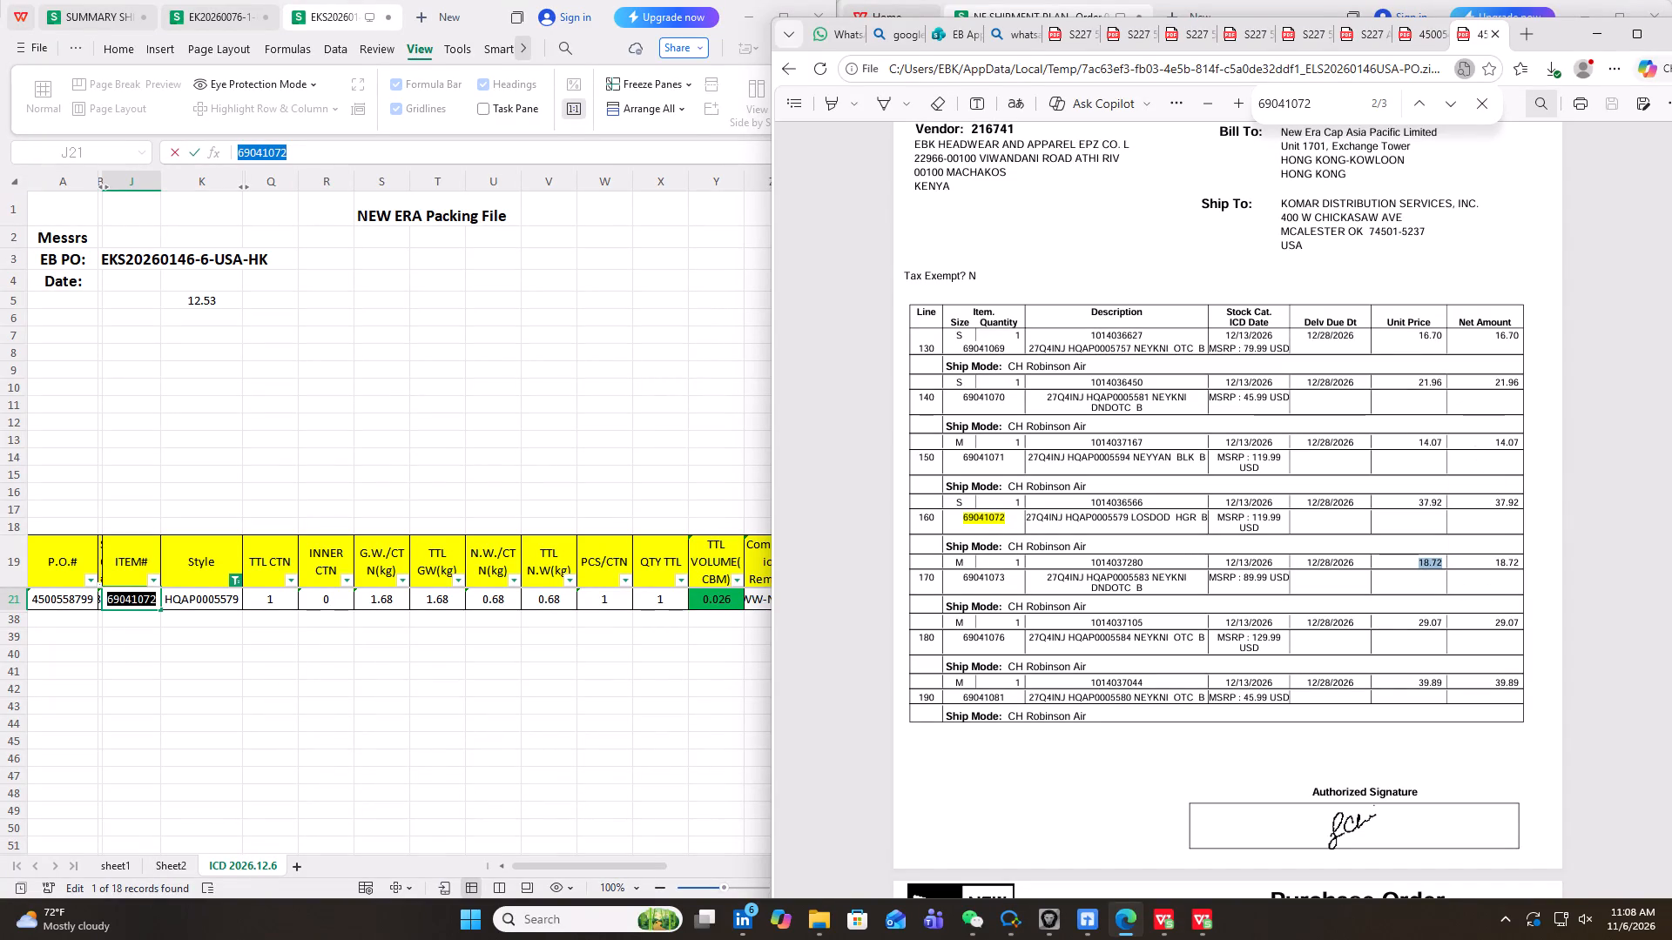
pyautogui.click(198, 316)
pyautogui.hotkey('ctrl', 'v')
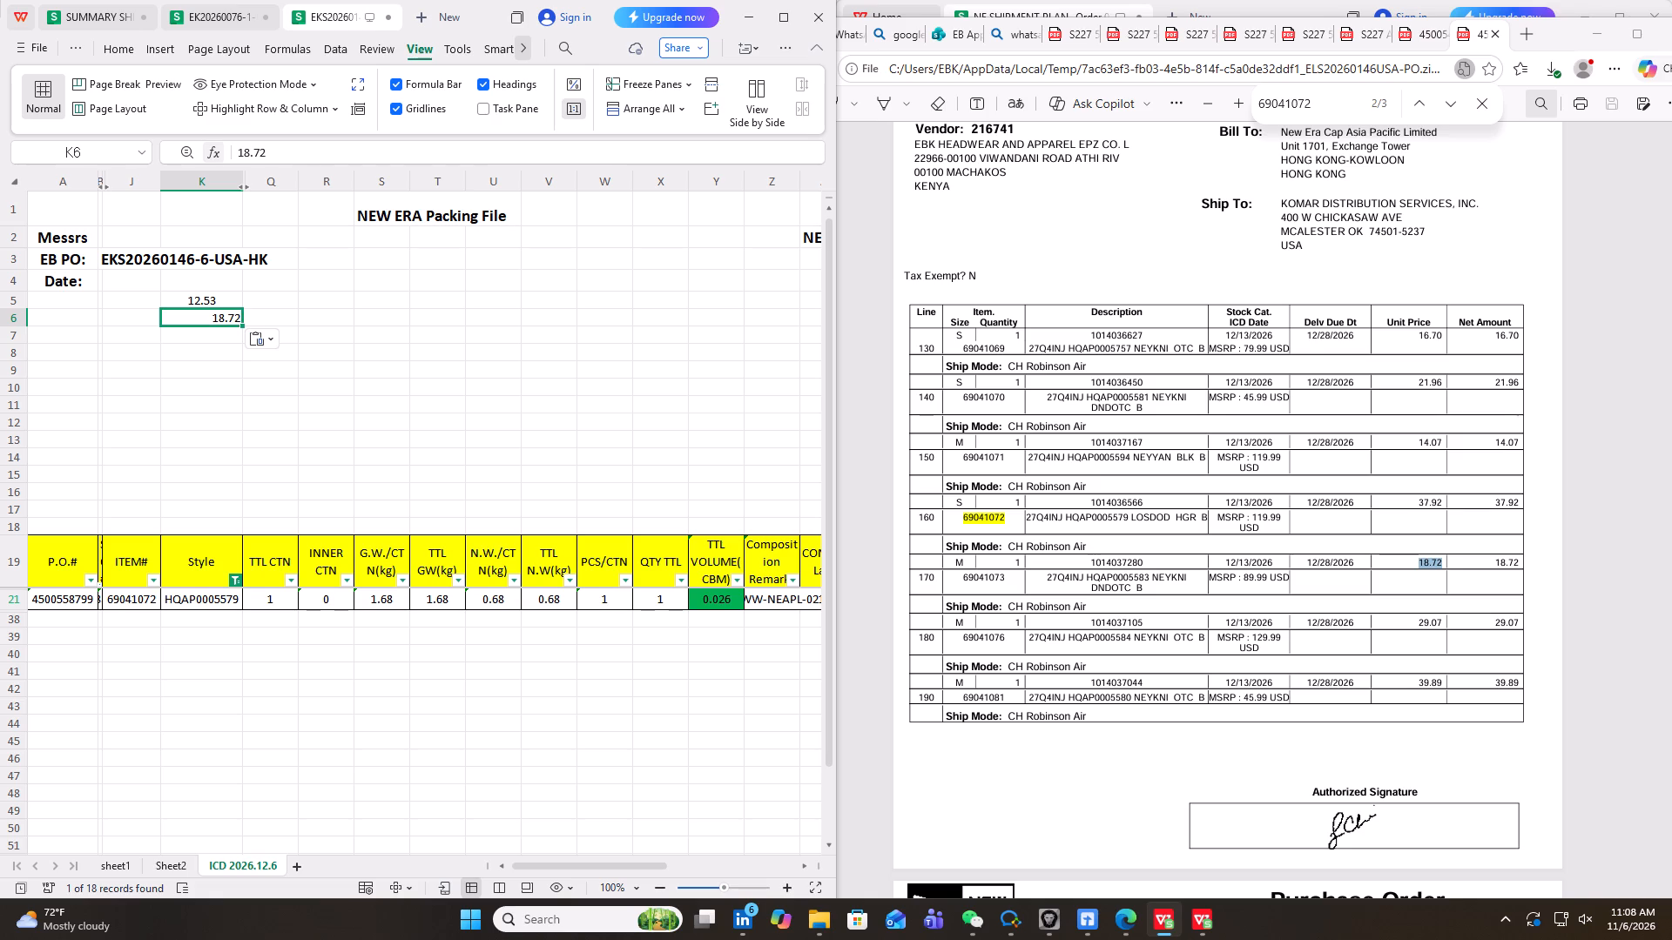
pyautogui.click(1415, 103)
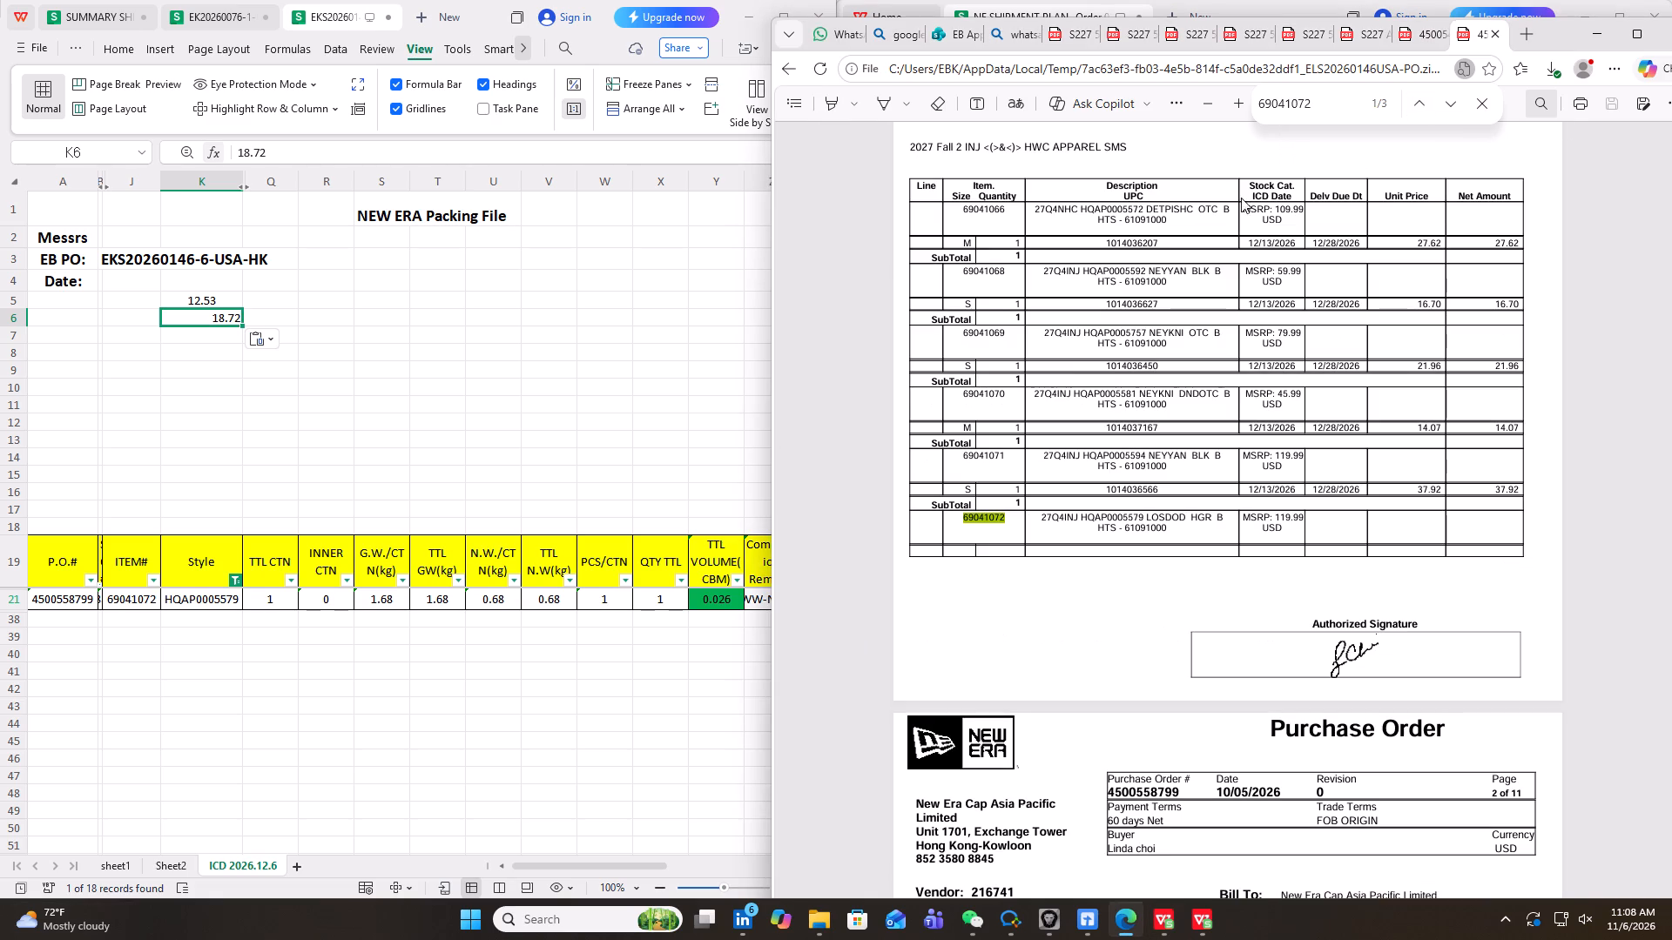
pyautogui.scroll(-5, 1163, 396)
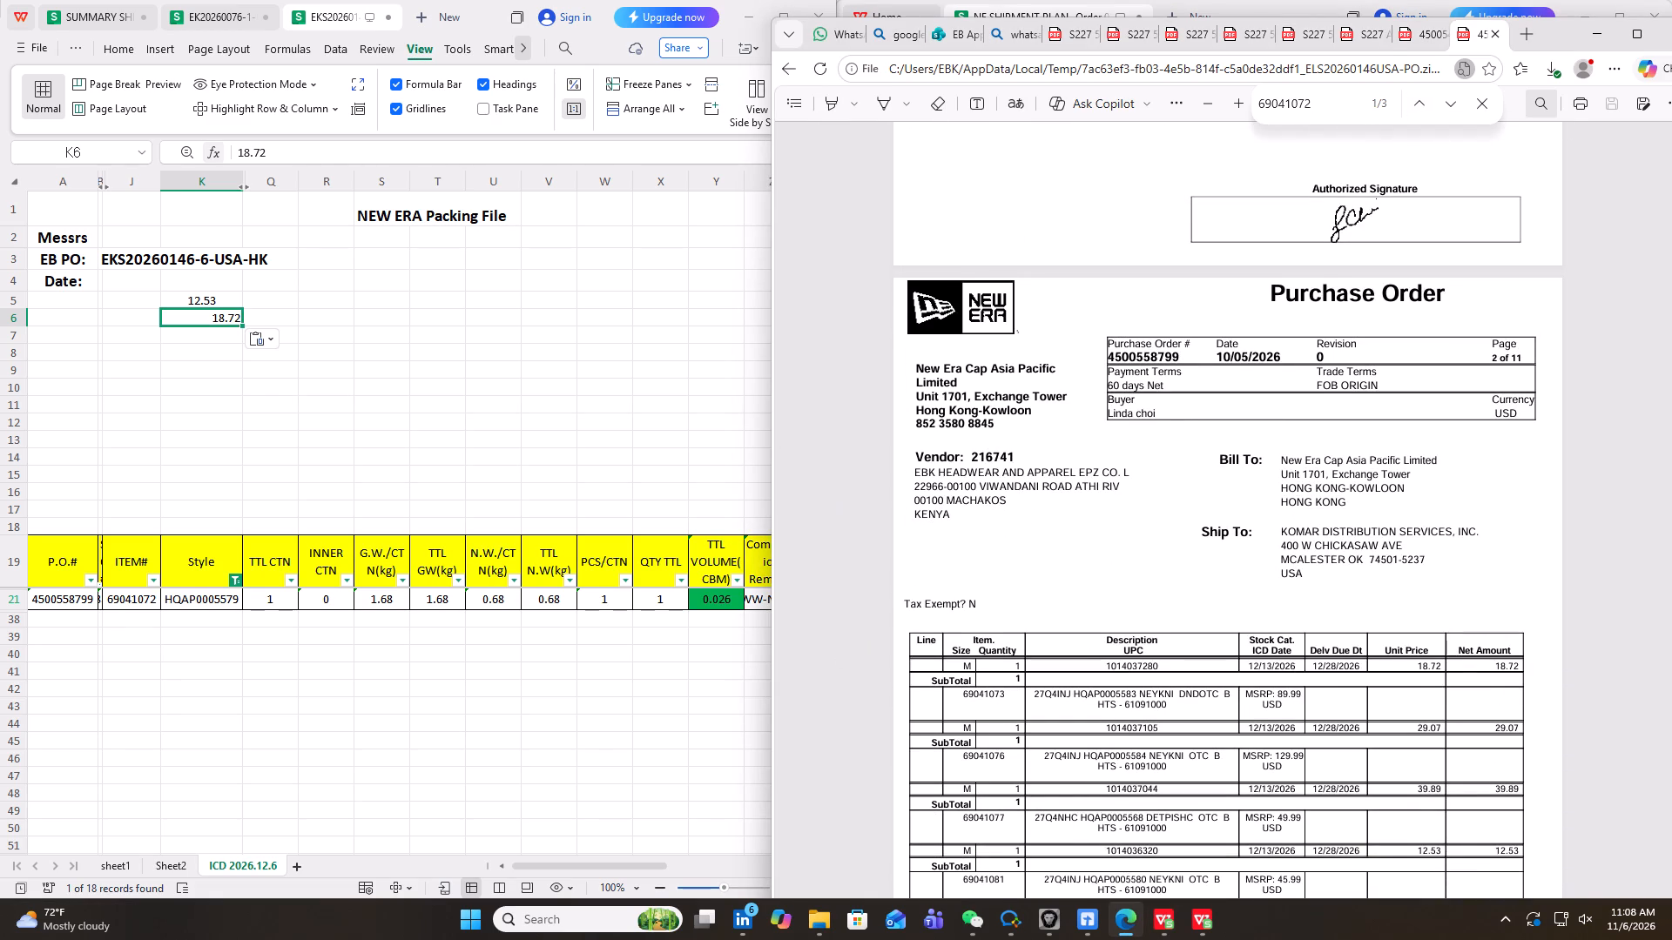
pyautogui.scroll(2, 1139, 414)
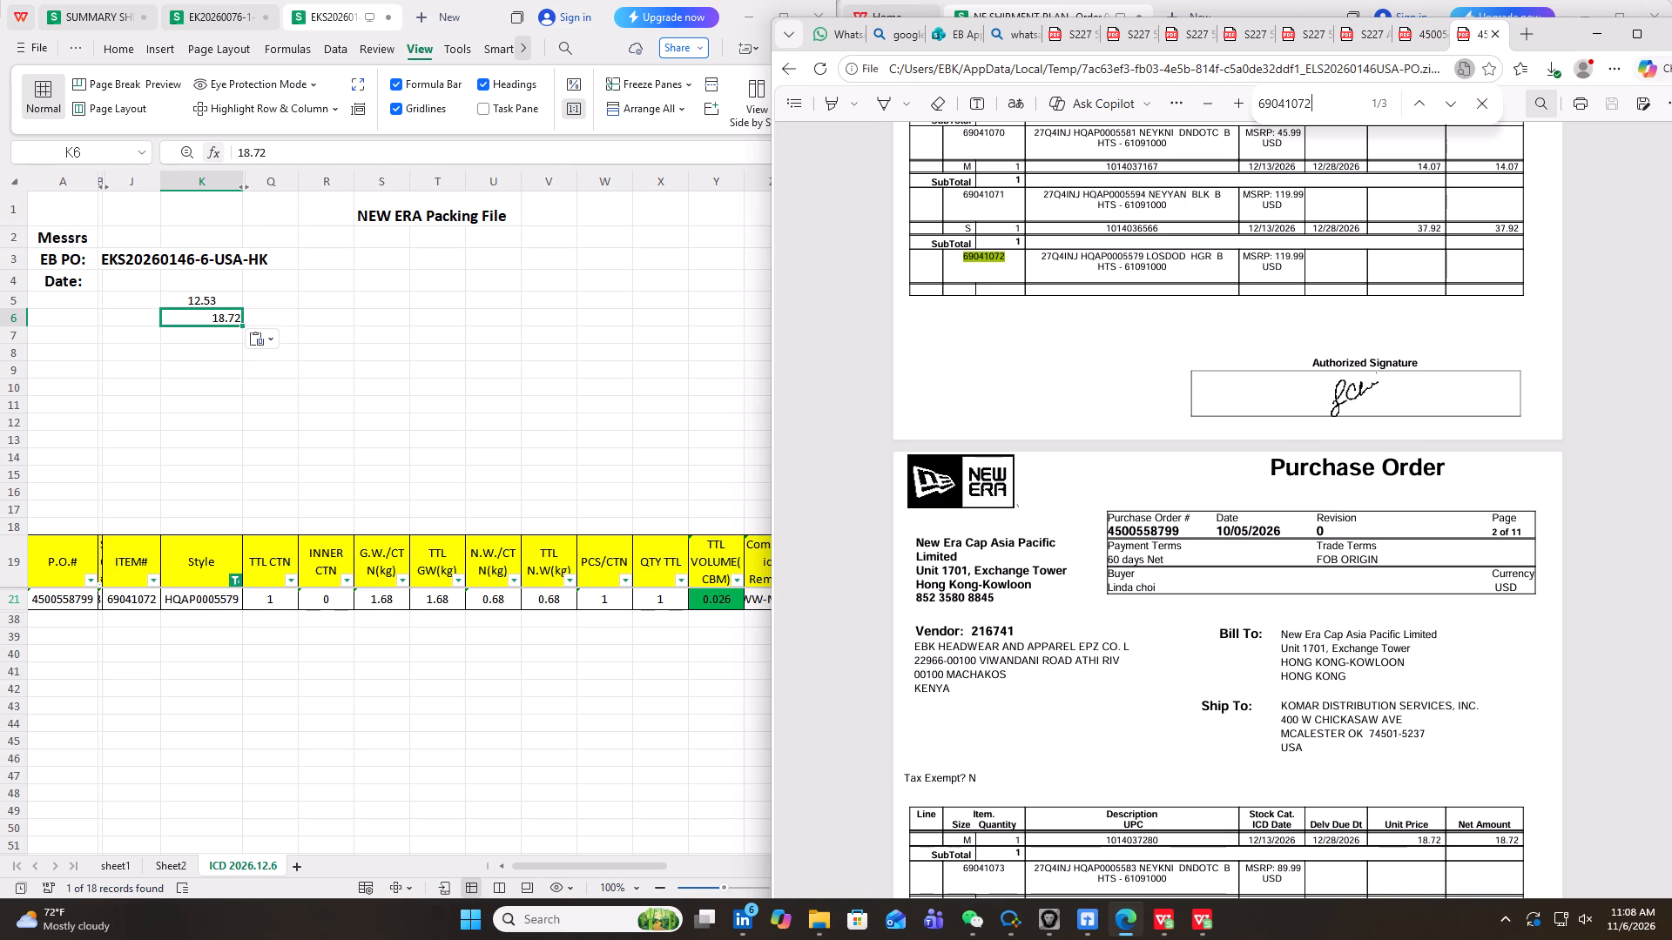
# Filter the Style column to only HQAP0005580 and search the purchase order PDF for its item number 69041081.
pyautogui.click(234, 578)
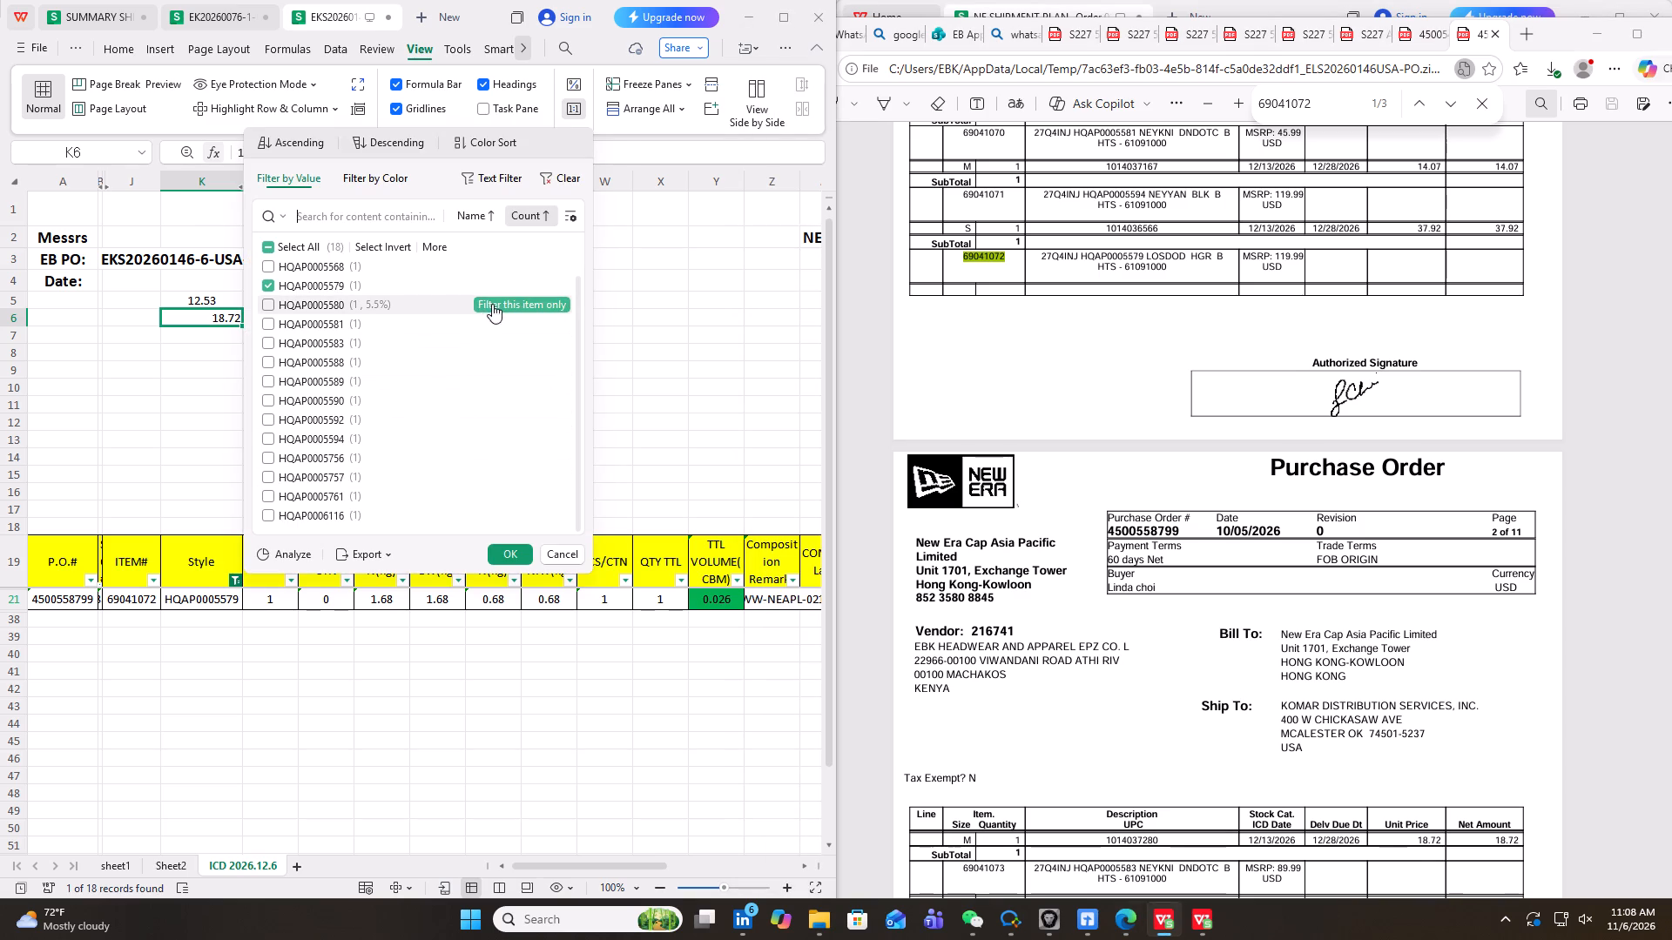
pyautogui.click(492, 304)
pyautogui.scroll(4, 368, 555)
pyautogui.click(148, 603)
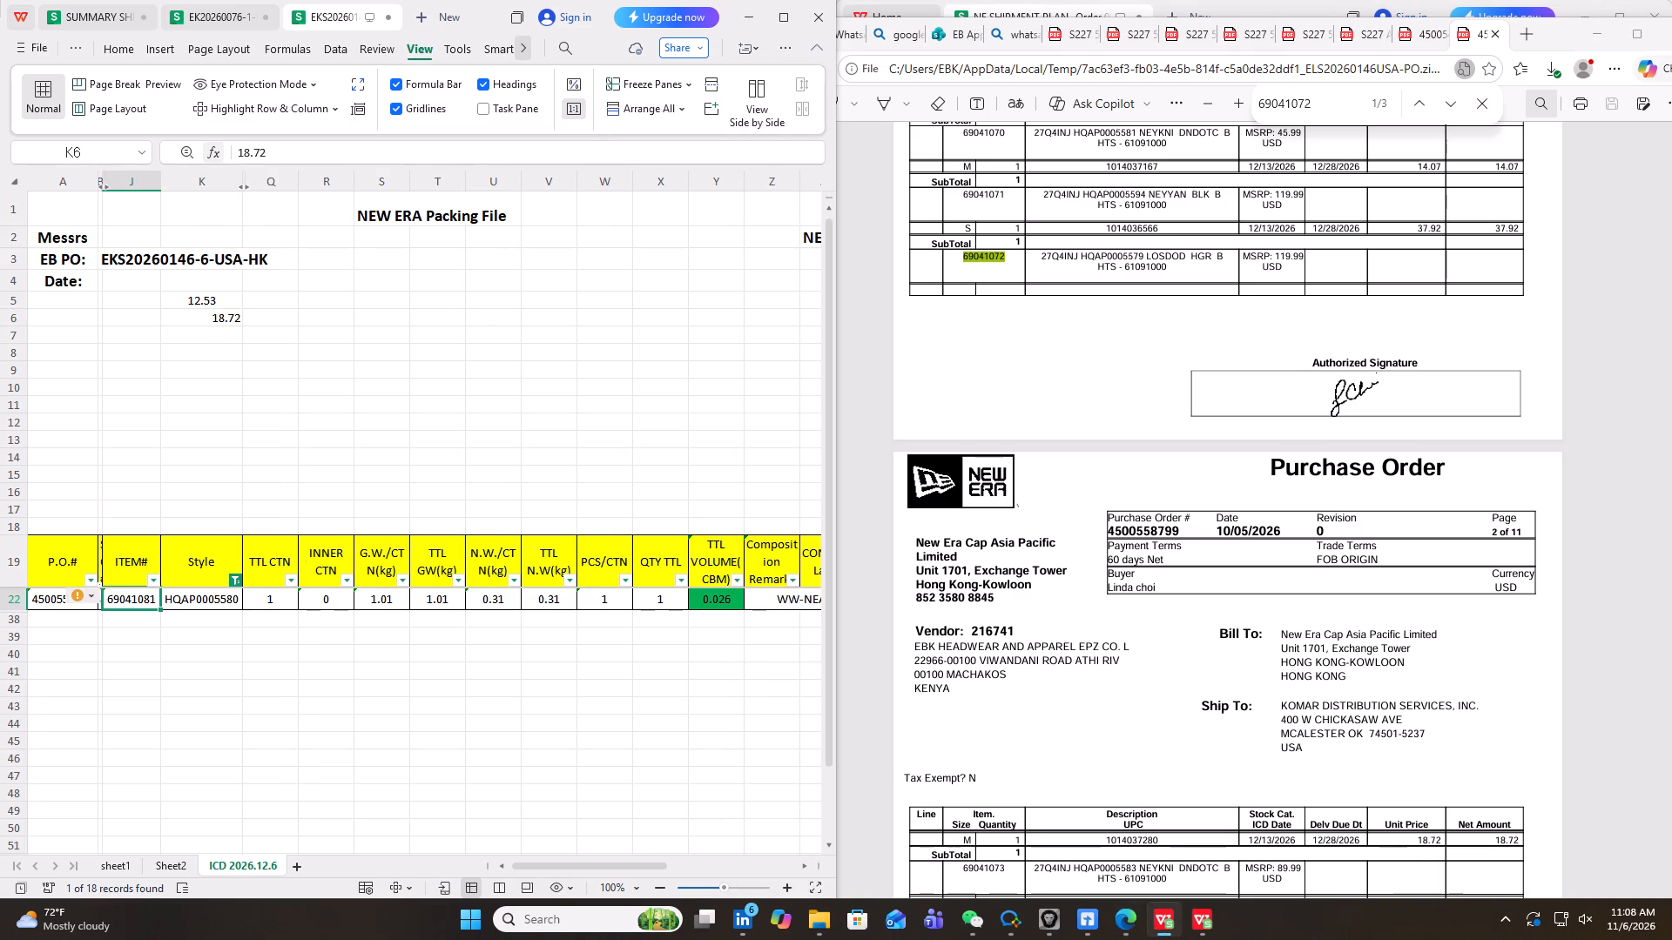
pyautogui.doubleClick(260, 152)
pyautogui.click(271, 125)
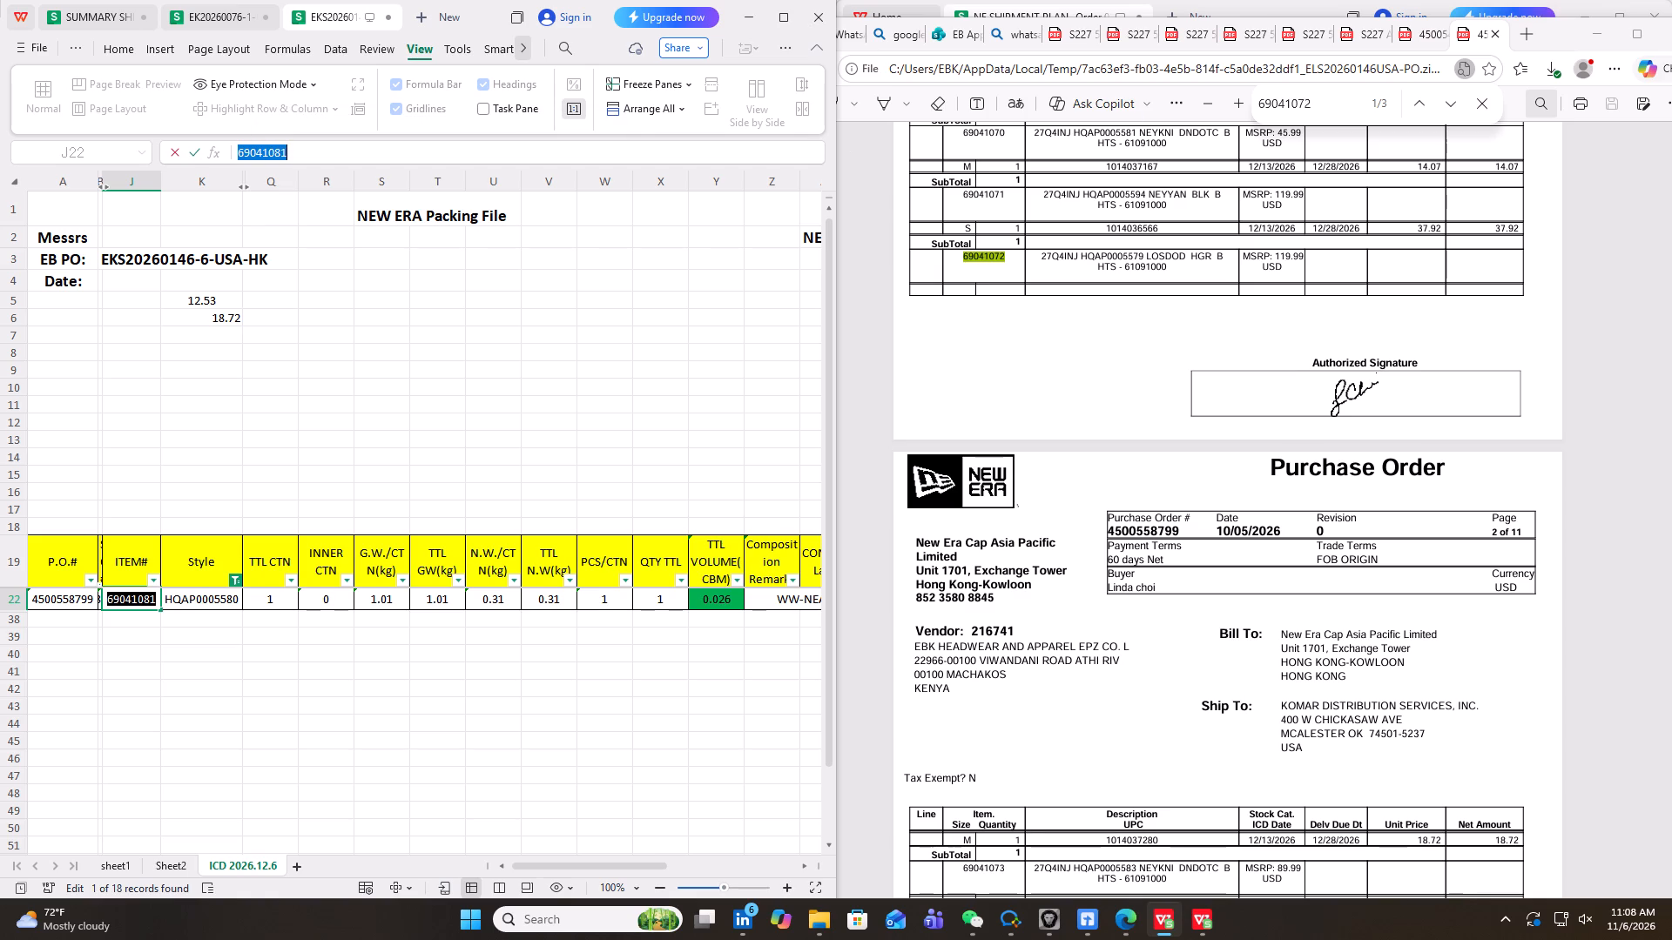
pyautogui.doubleClick(1293, 99)
pyautogui.hotkey('ctrl', 'v')
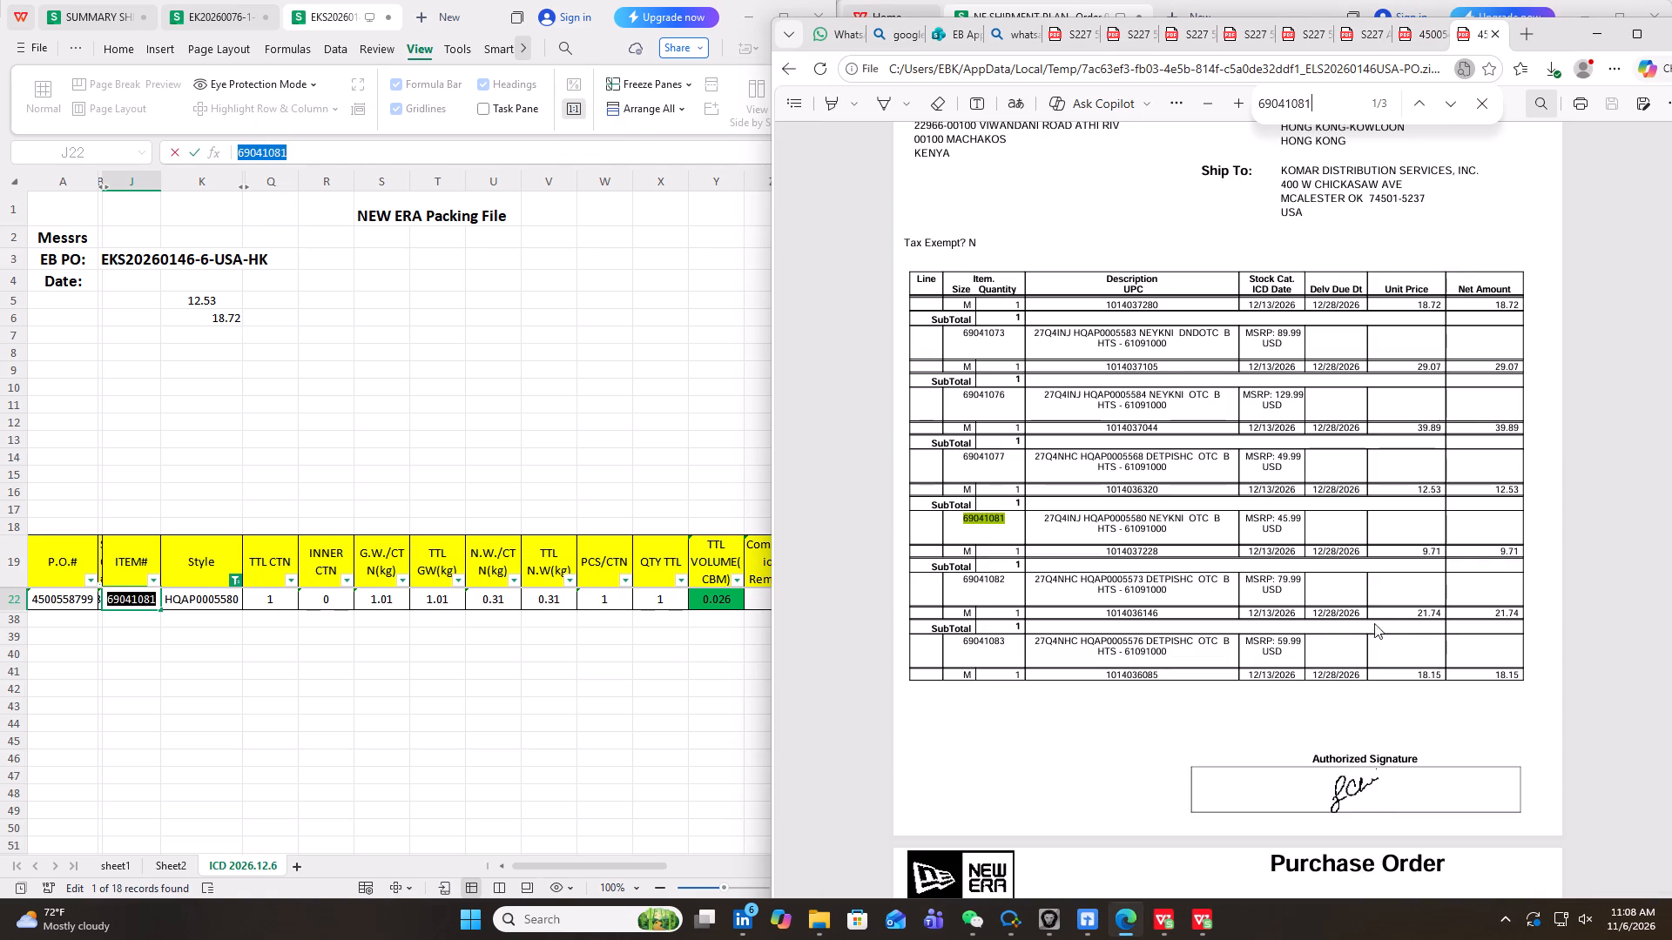
# Copy item 69041081's unit price 9.71 from the purchase order into cell K7, and check the price at the item's next match.
pyautogui.moveTo(1425, 548); pyautogui.dragTo(1440, 553)
pyautogui.click(1475, 410)
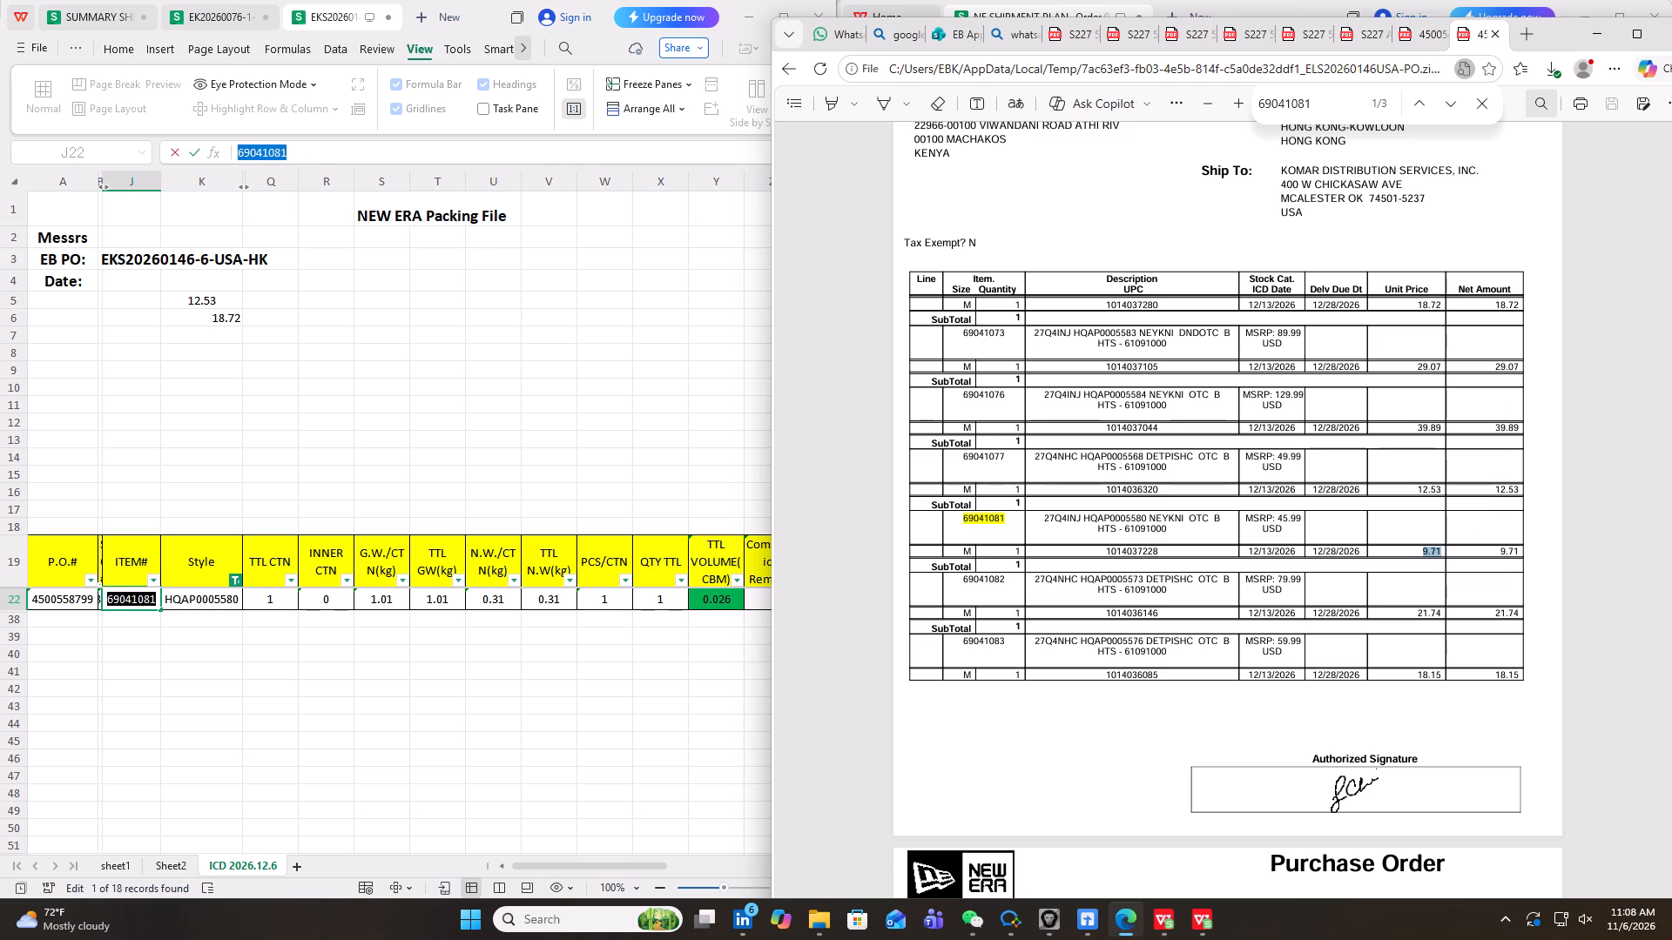
pyautogui.click(201, 336)
pyautogui.hotkey('ctrl', 'v')
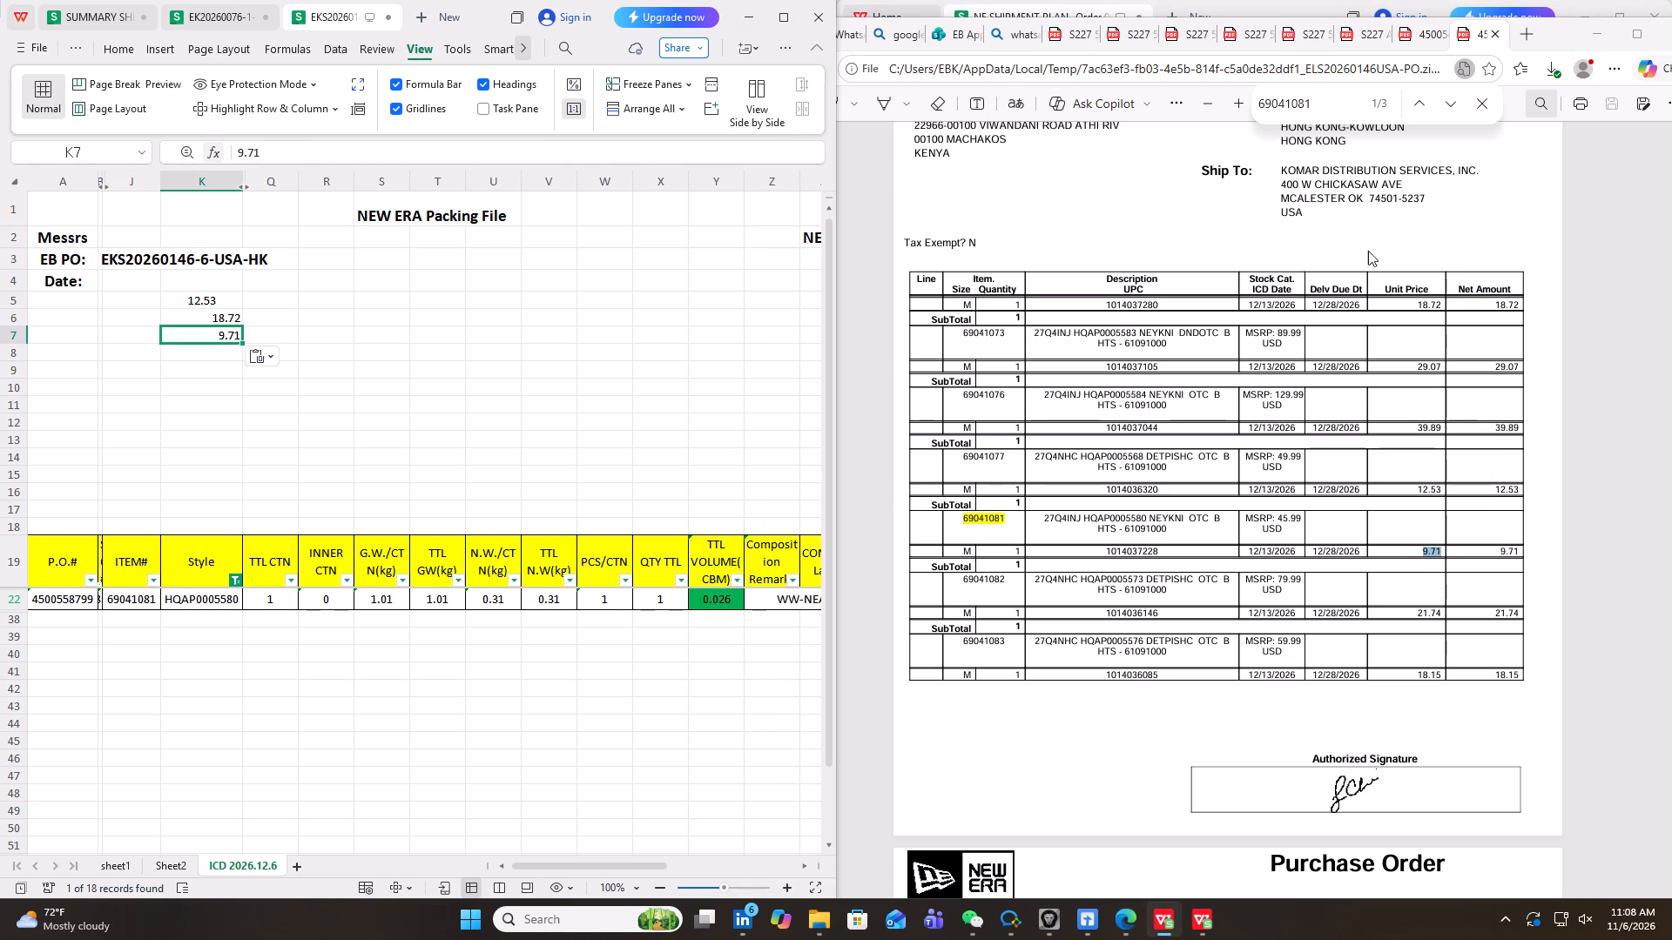
pyautogui.click(1445, 104)
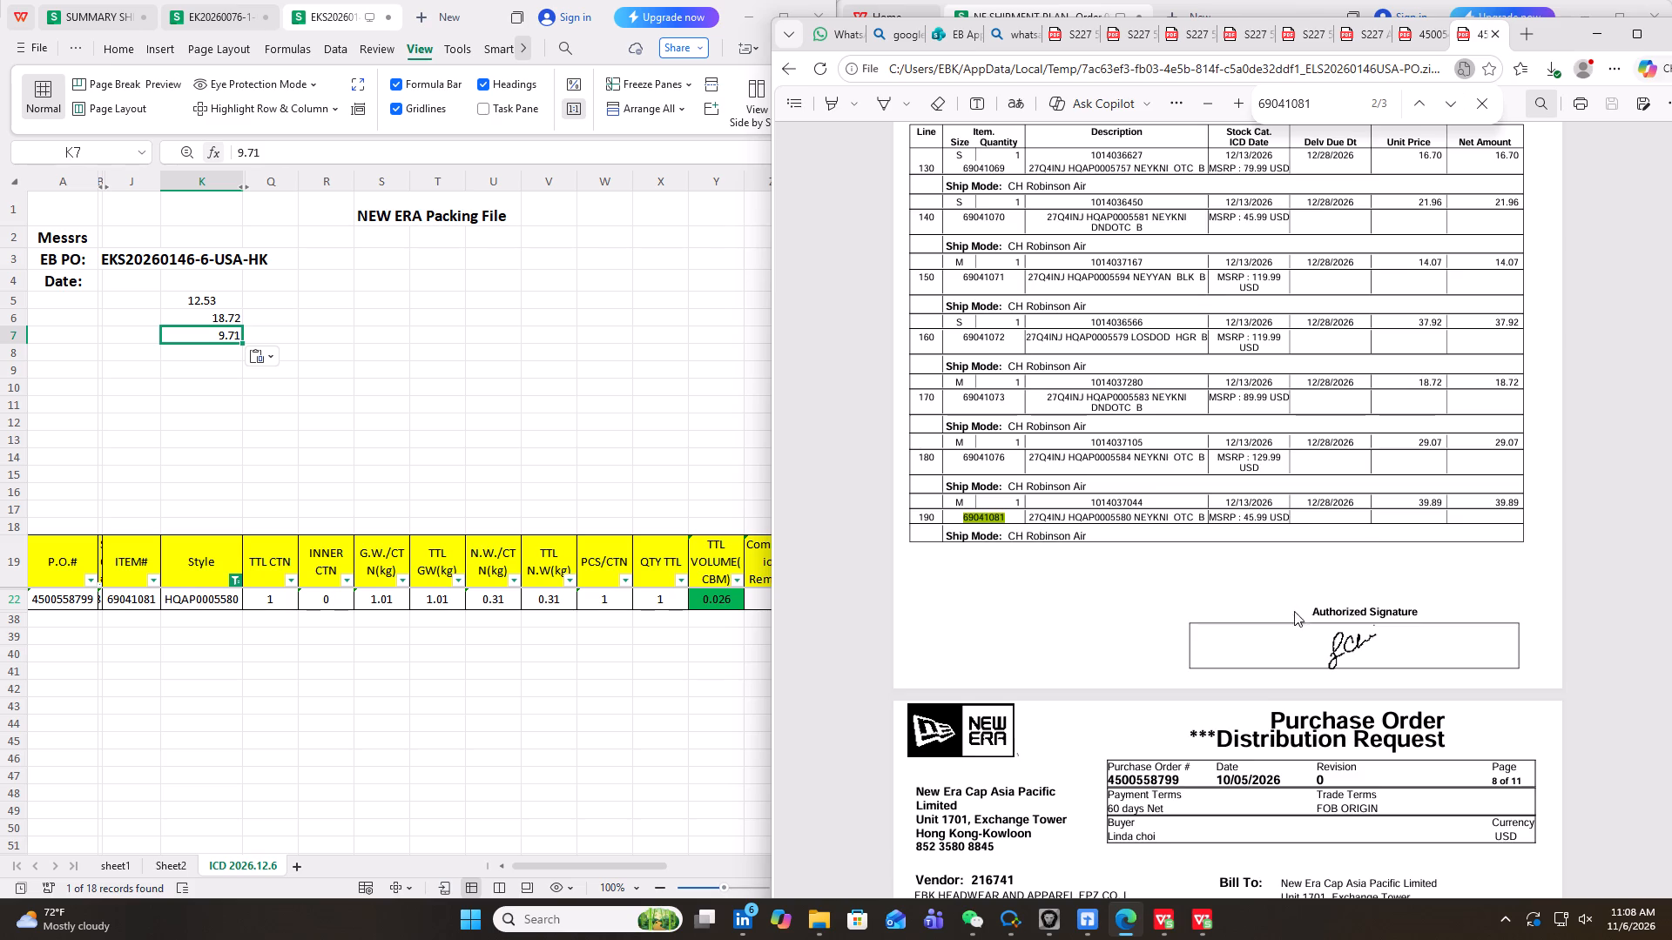
pyautogui.scroll(-4, 1293, 607)
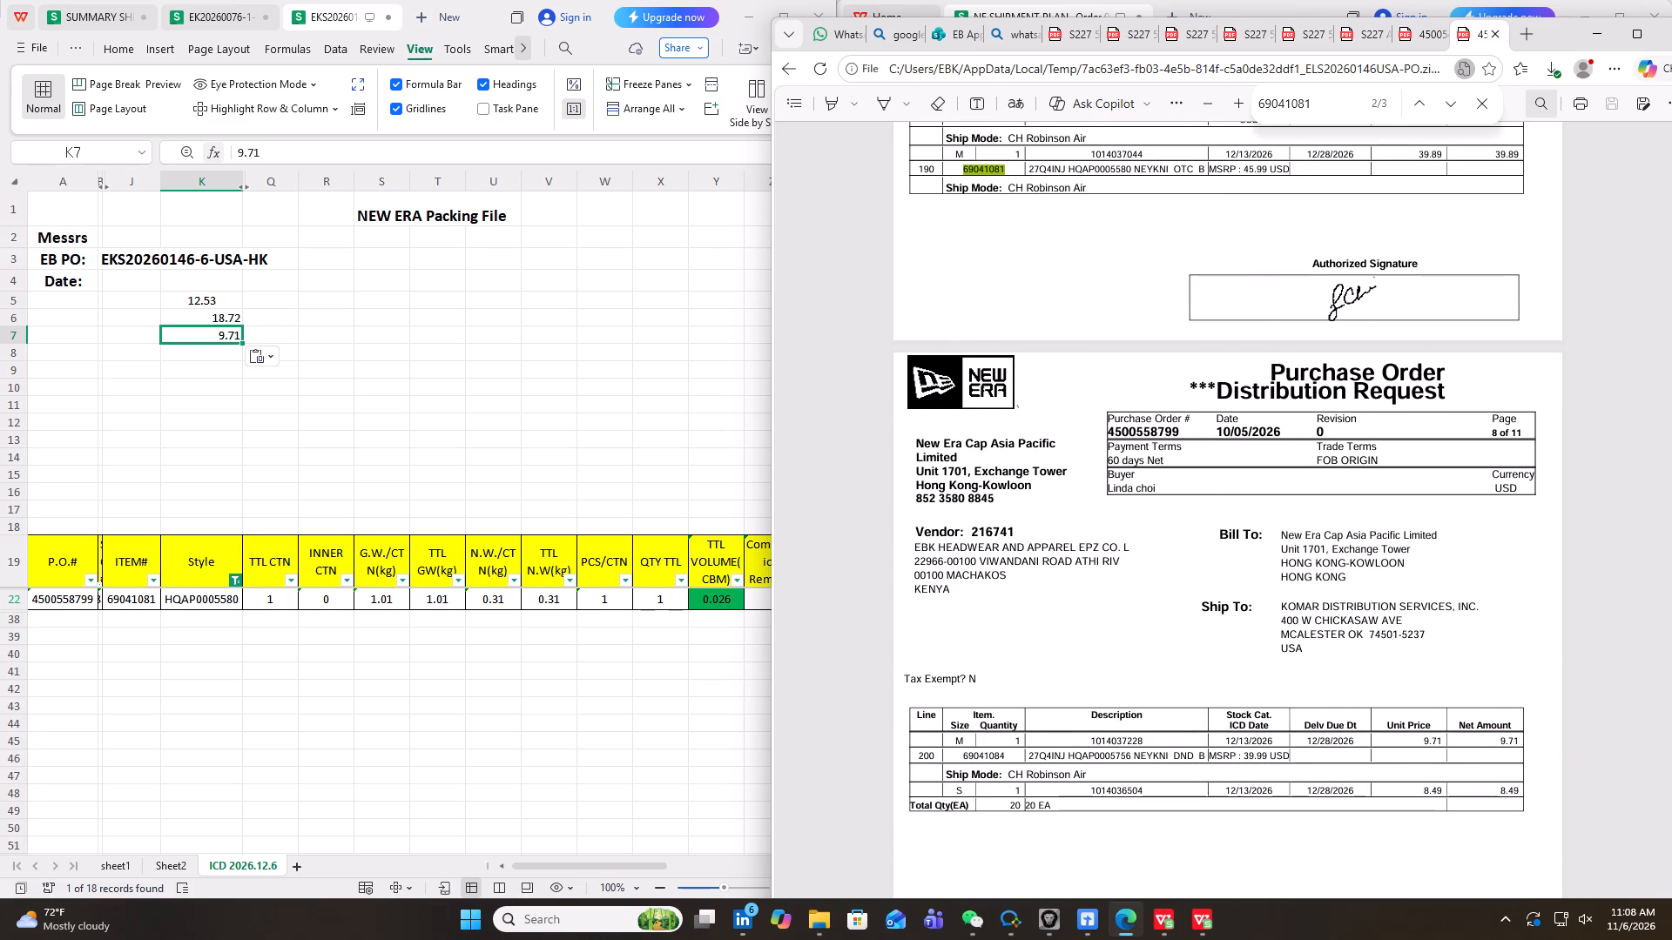
pyautogui.click(1417, 106)
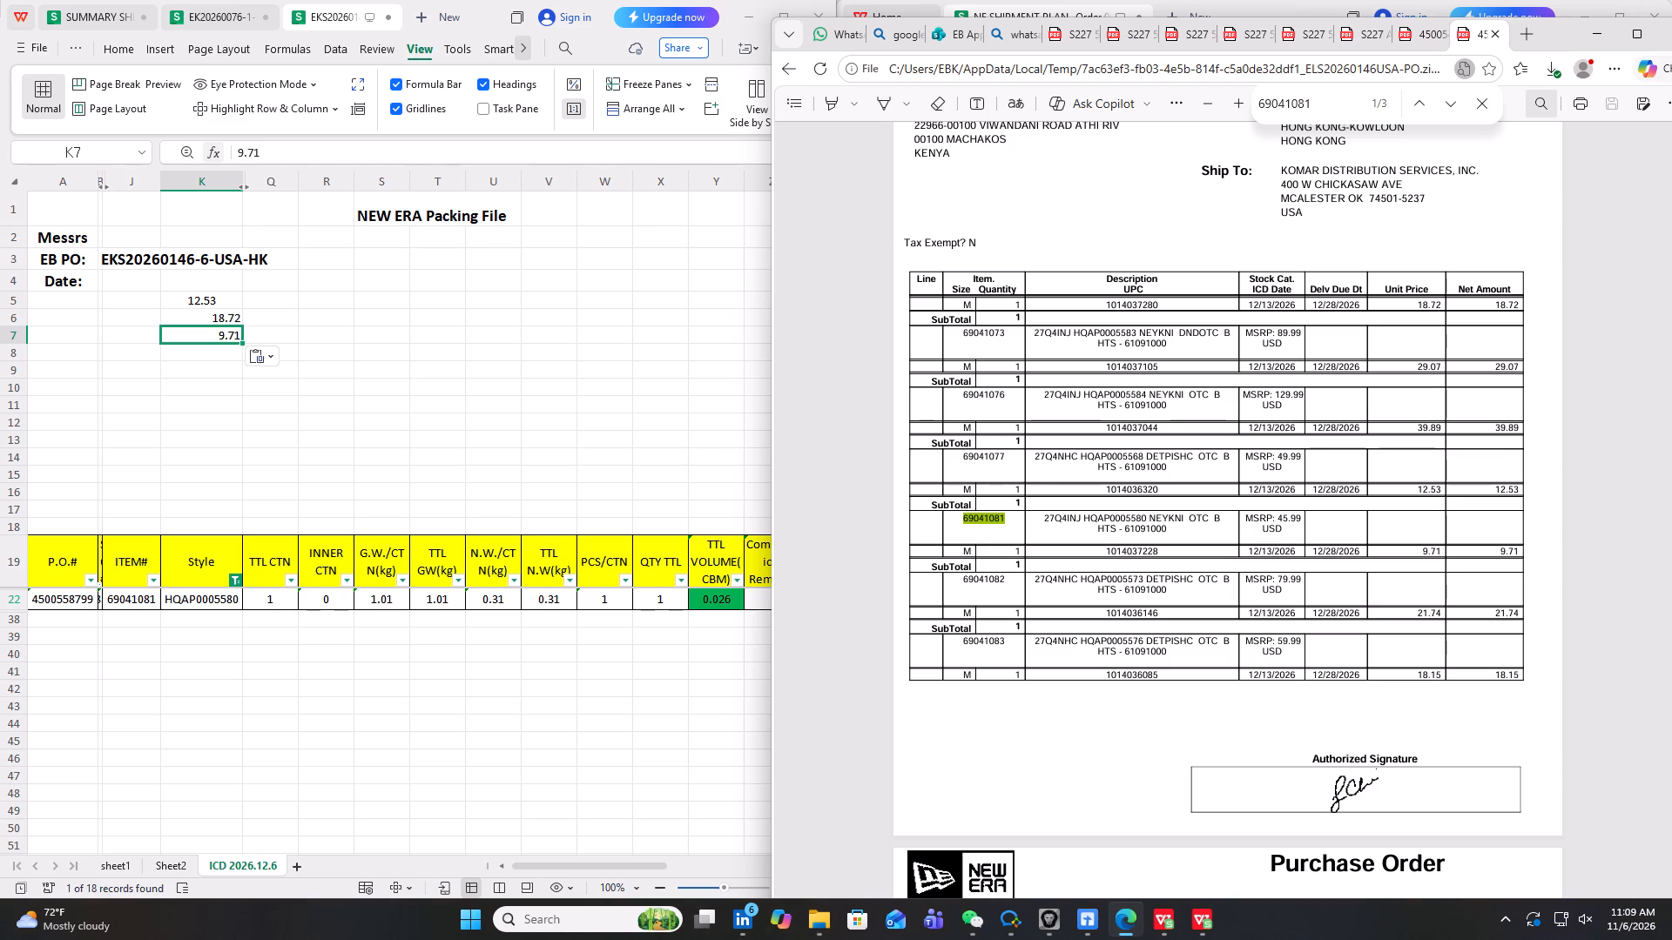
pyautogui.scroll(3, 145, 675)
# Filter the Style column to only HQAP0005581 and search the purchase order PDF for its item number 69041070.
pyautogui.click(231, 577)
pyautogui.click(529, 326)
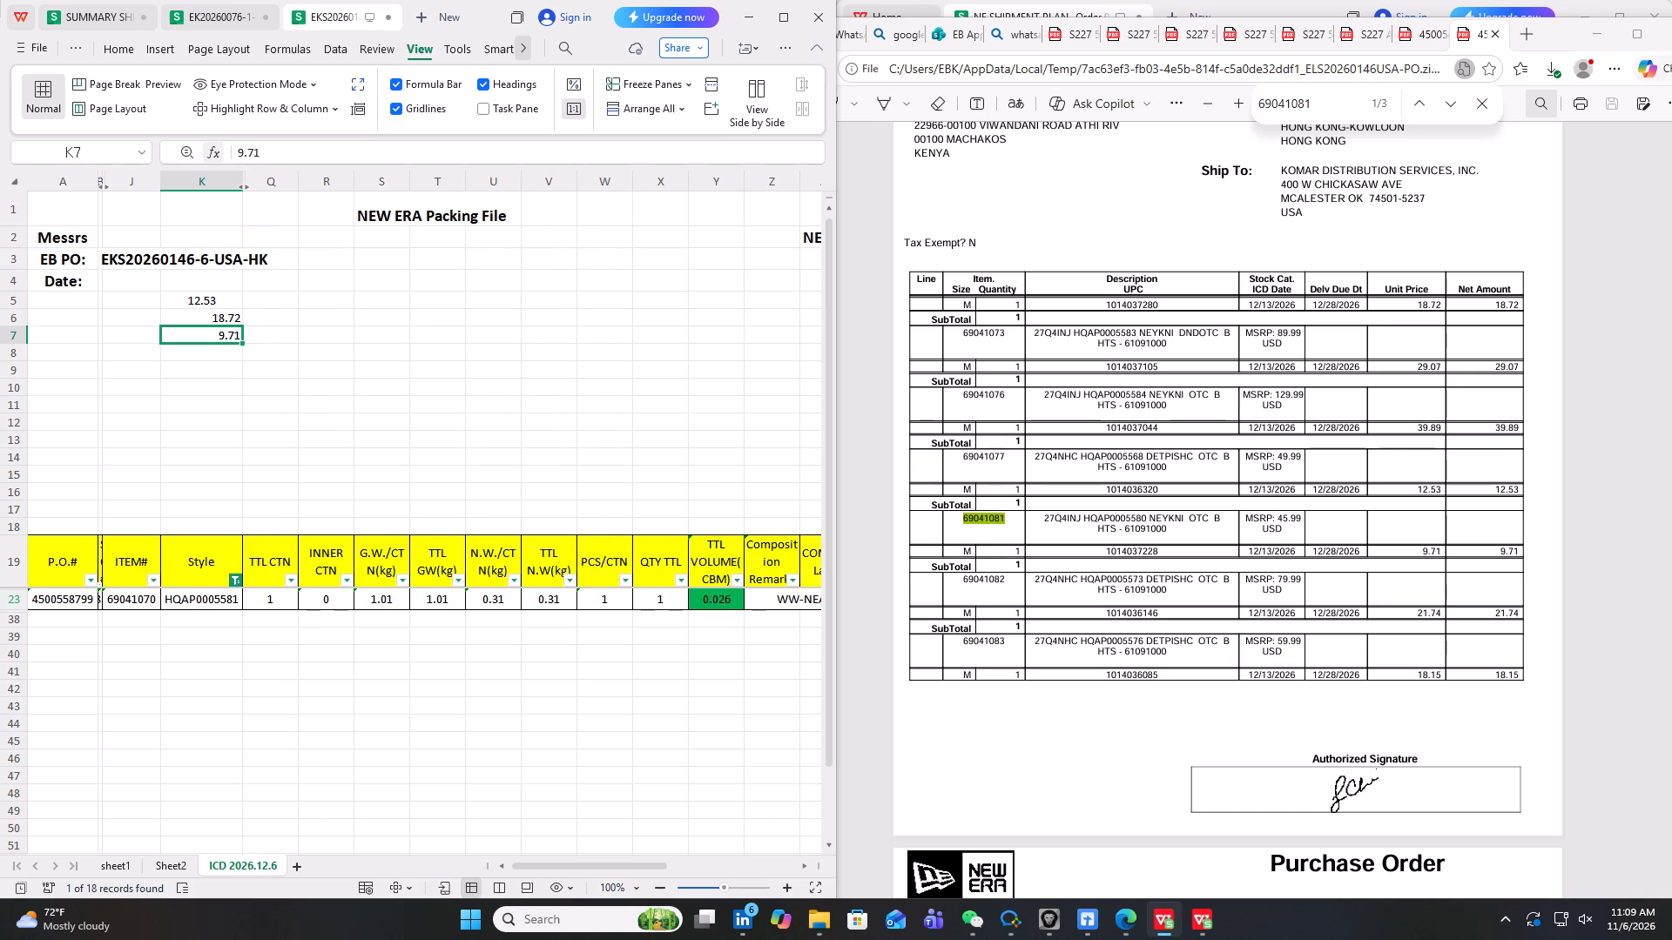
pyautogui.scroll(4, 364, 634)
pyautogui.click(144, 602)
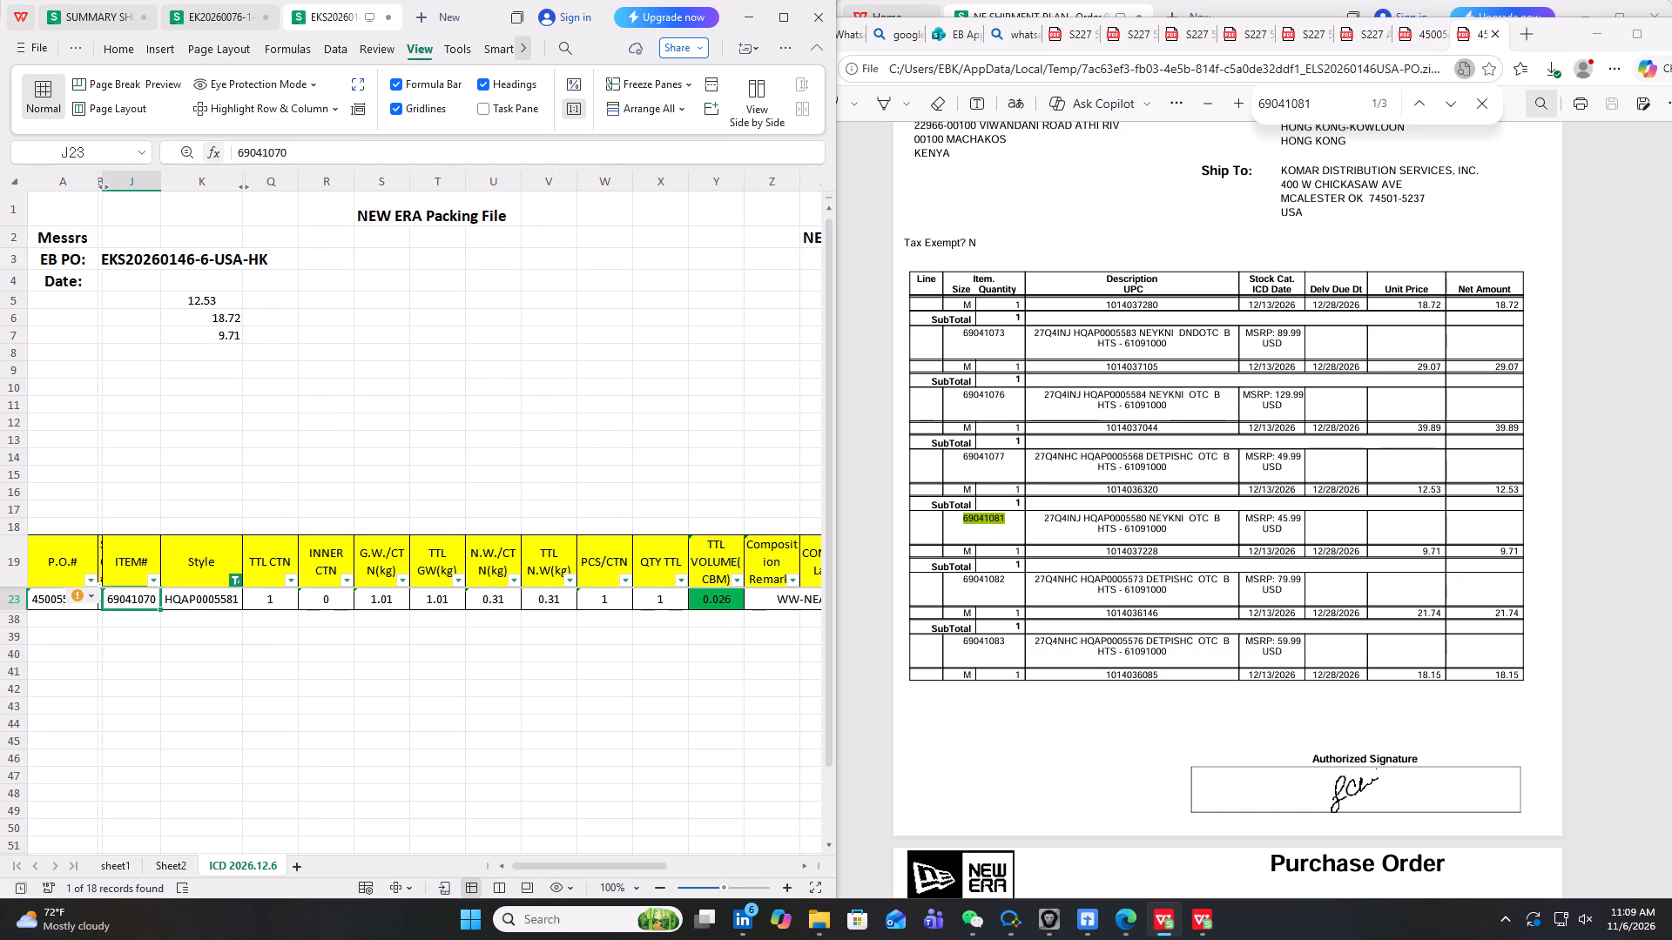
pyautogui.doubleClick(264, 145)
pyautogui.click(276, 113)
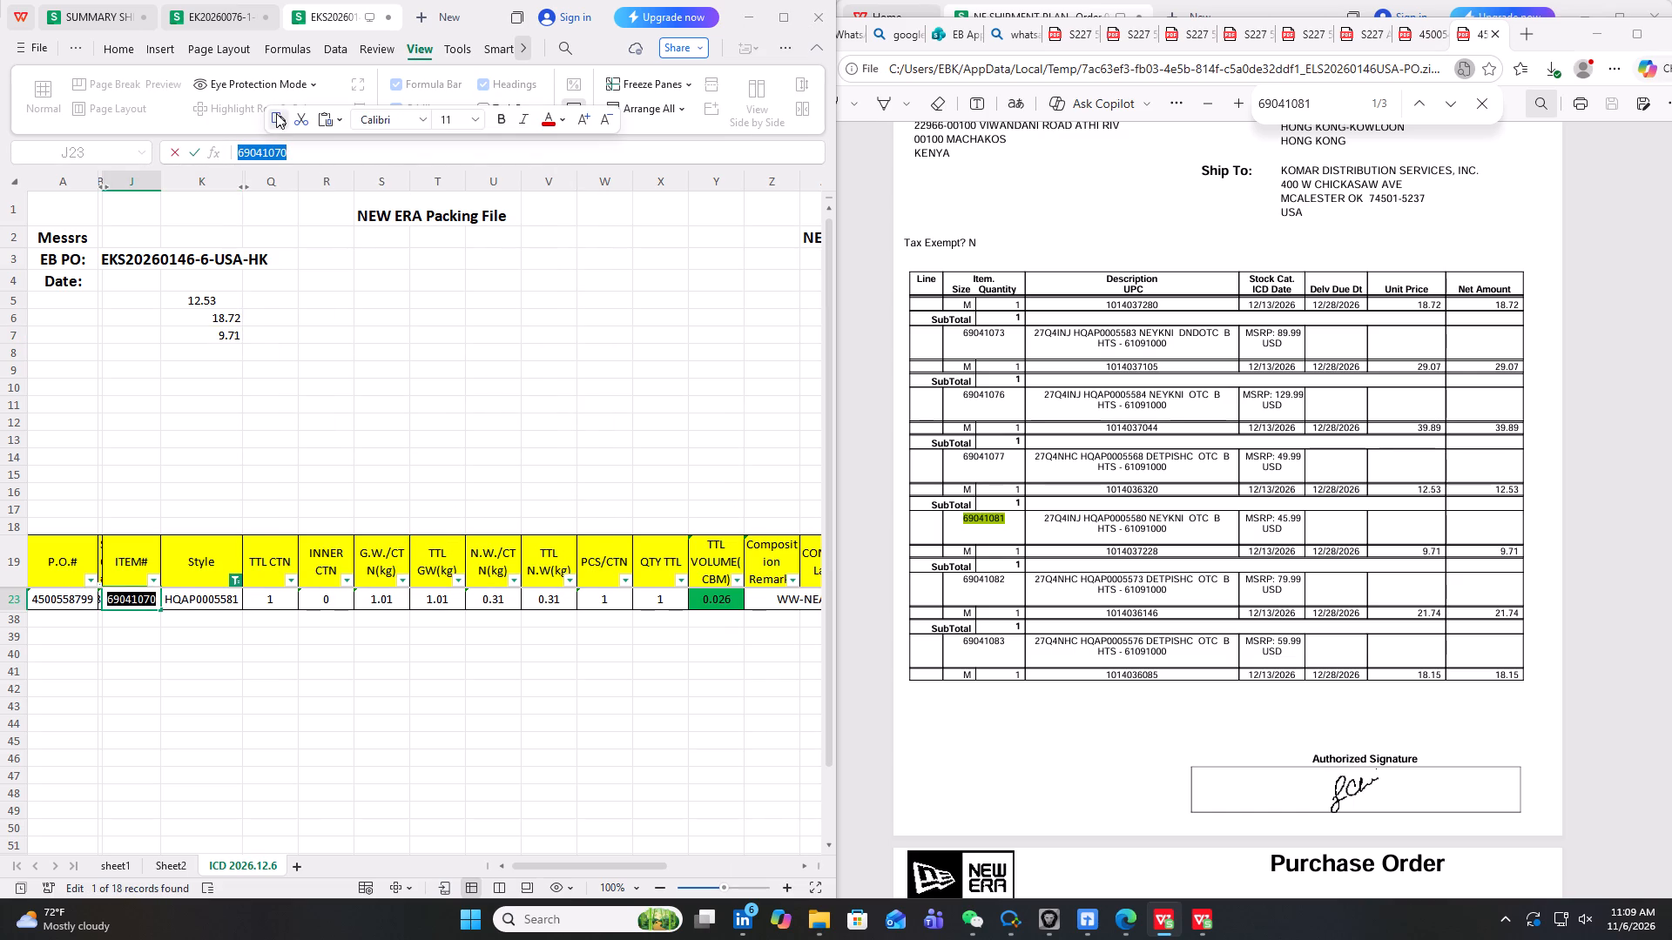
pyautogui.doubleClick(1293, 97)
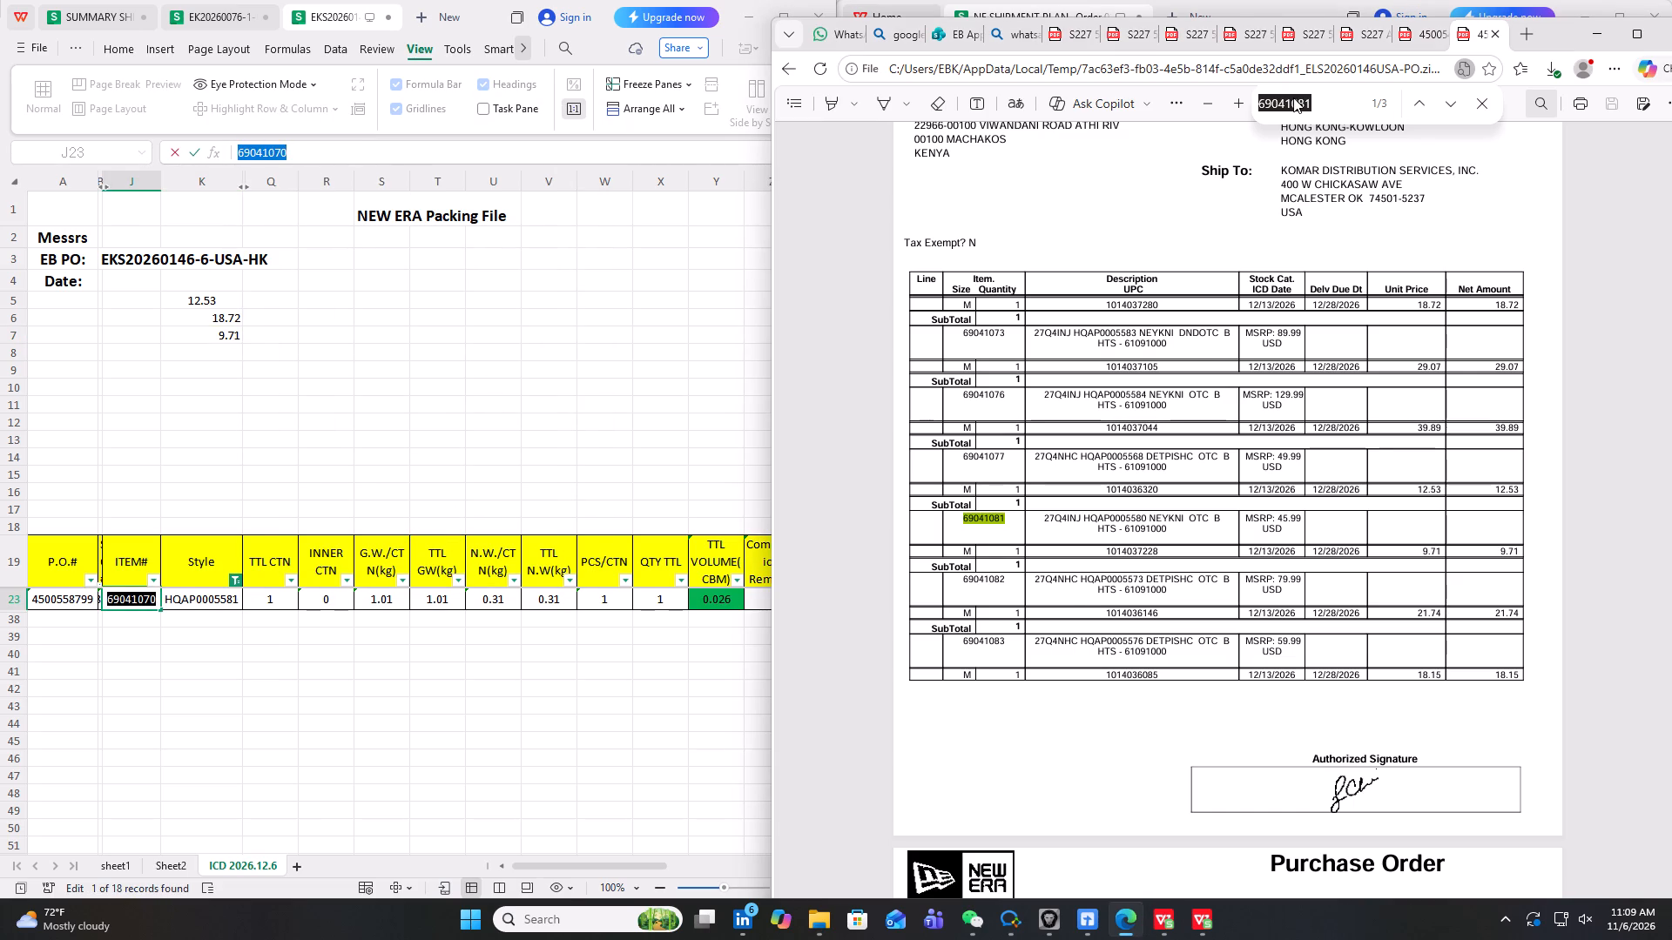
pyautogui.hotkey('ctrl', 'v')
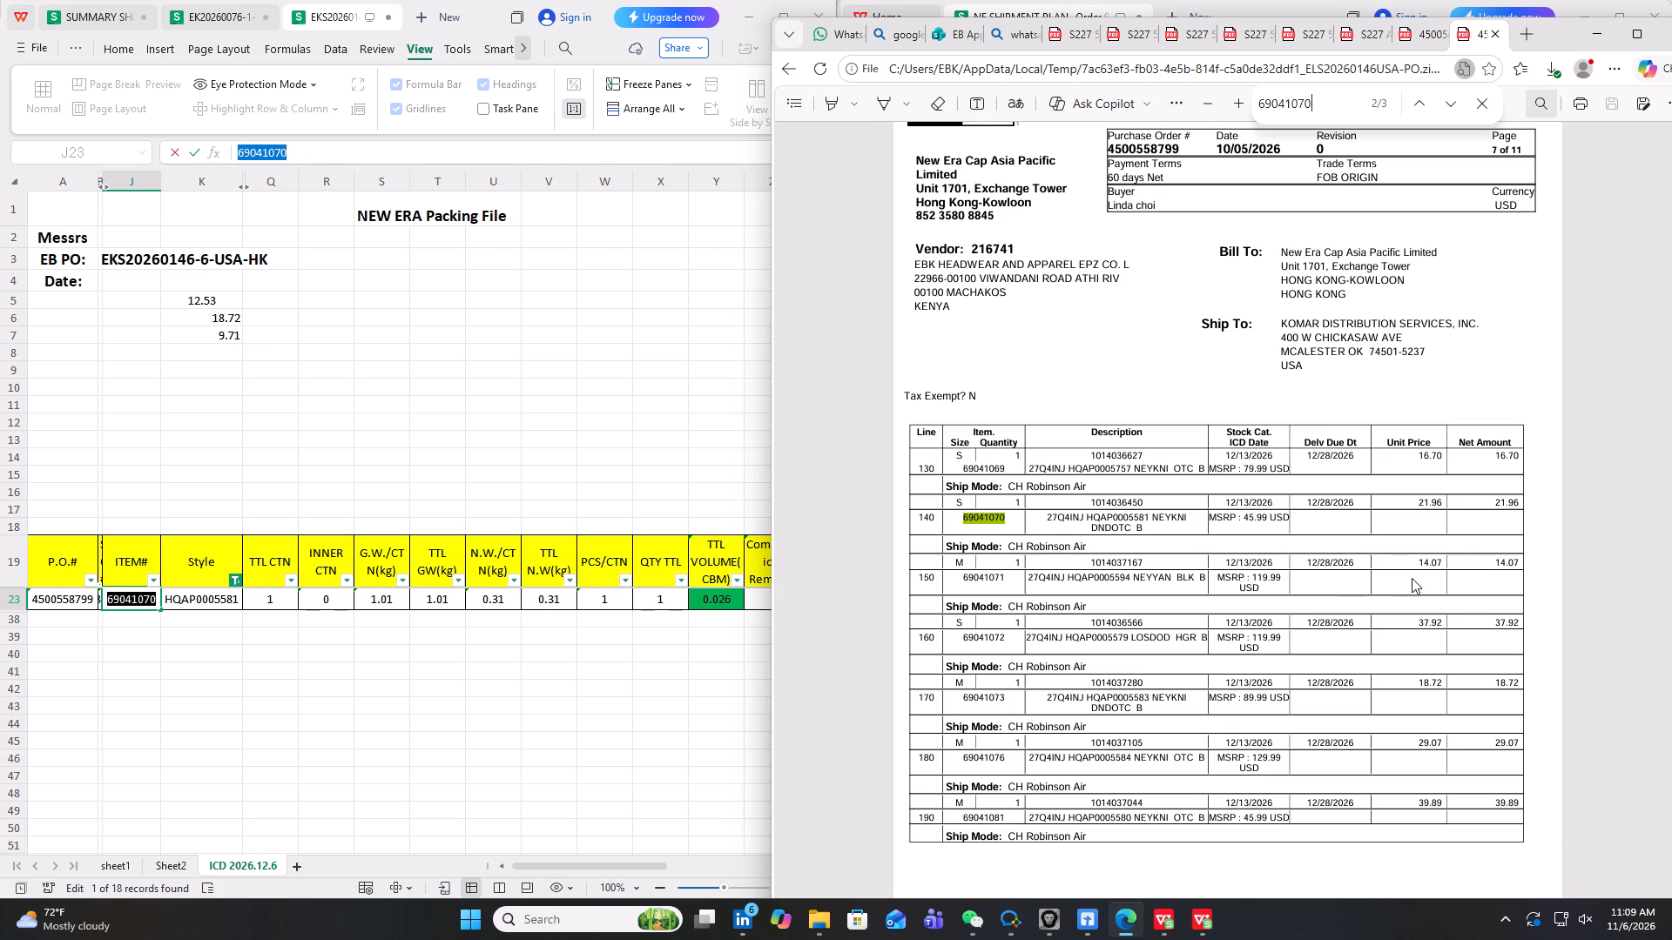
# Copy item 69041070's unit price 14.07 from the purchase order into cell K8, and check the price at the item's previous match.
pyautogui.moveTo(1419, 561); pyautogui.dragTo(1445, 561)
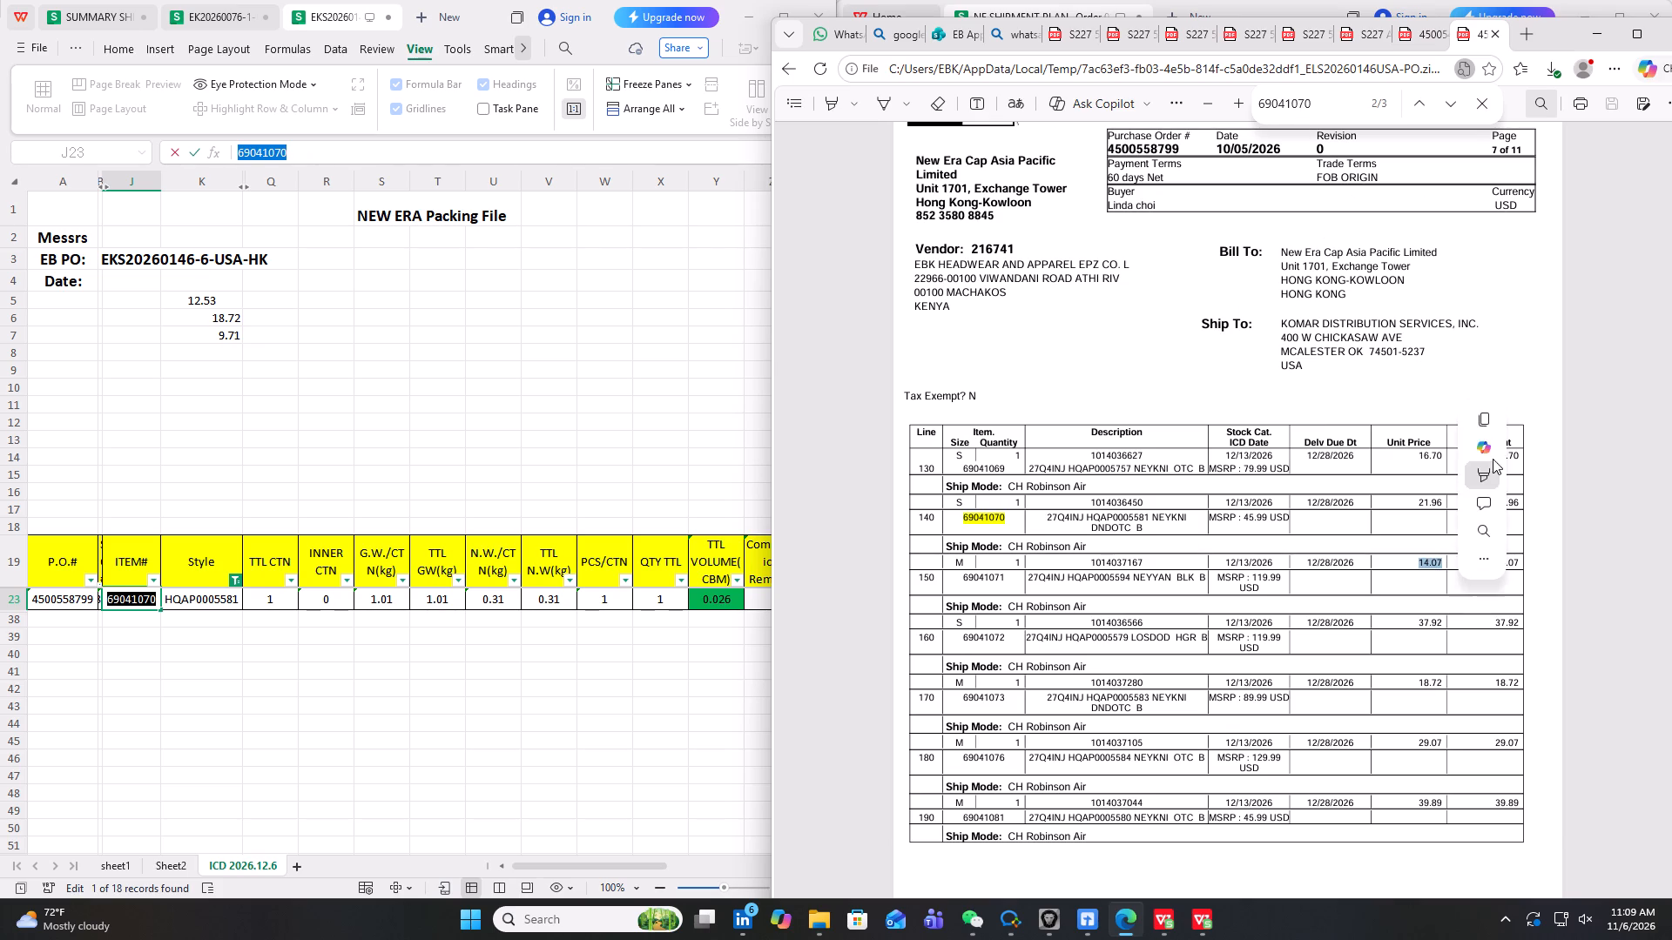
pyautogui.click(1488, 421)
pyautogui.click(205, 352)
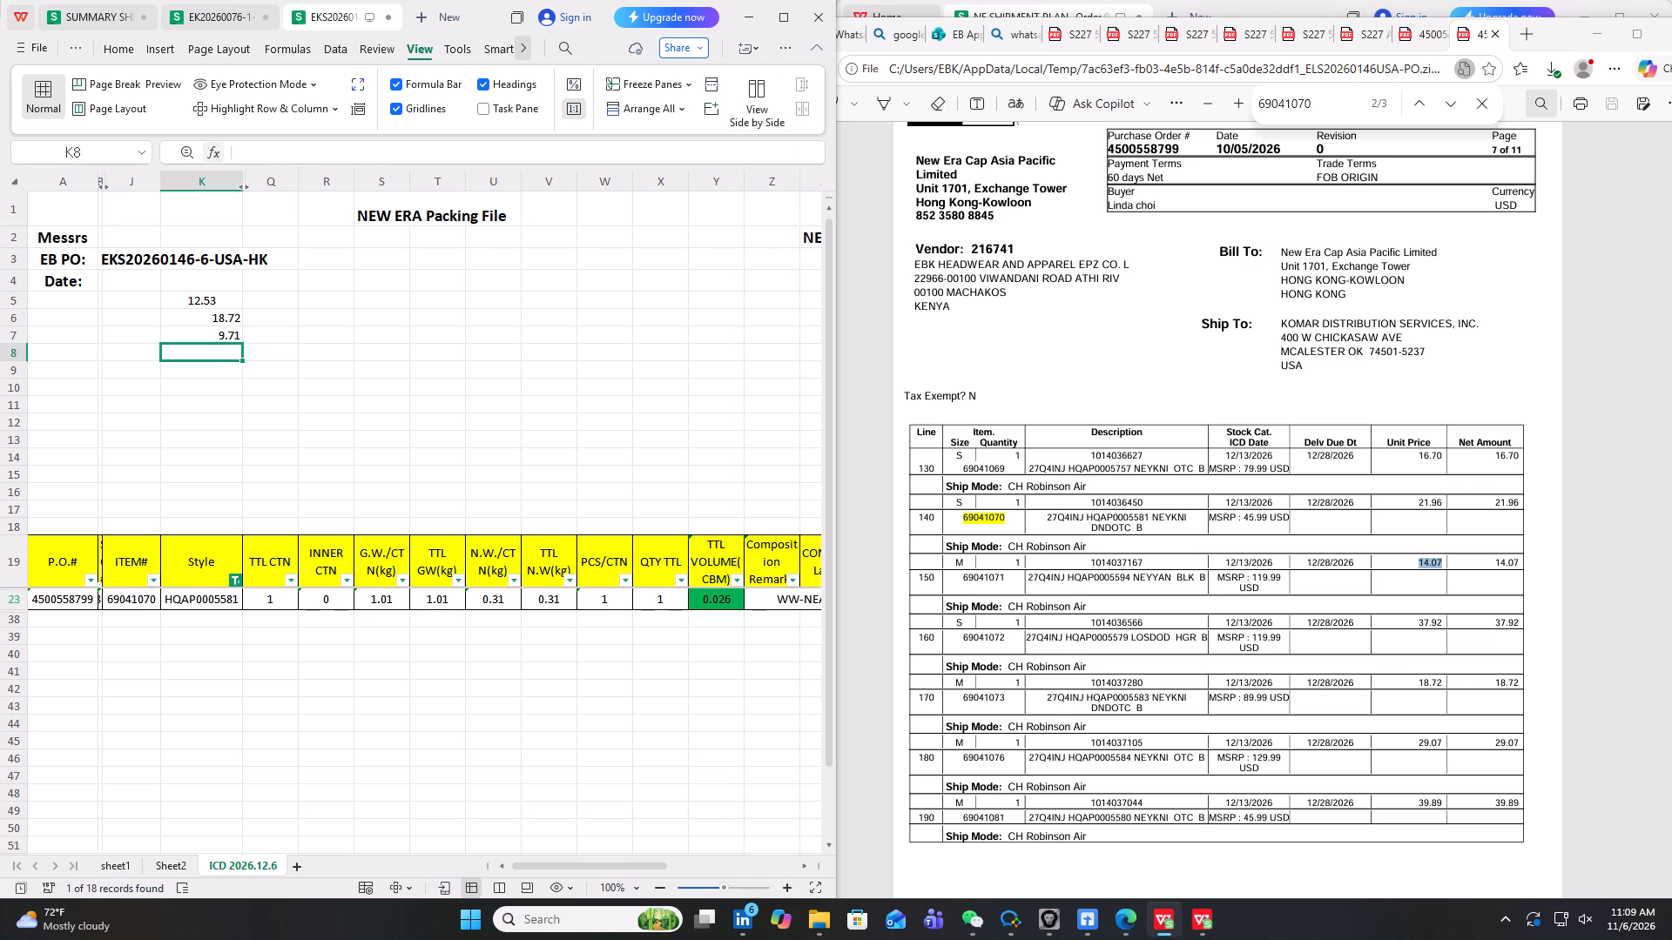
pyautogui.hotkey('ctrl', 'v')
pyautogui.click(1416, 100)
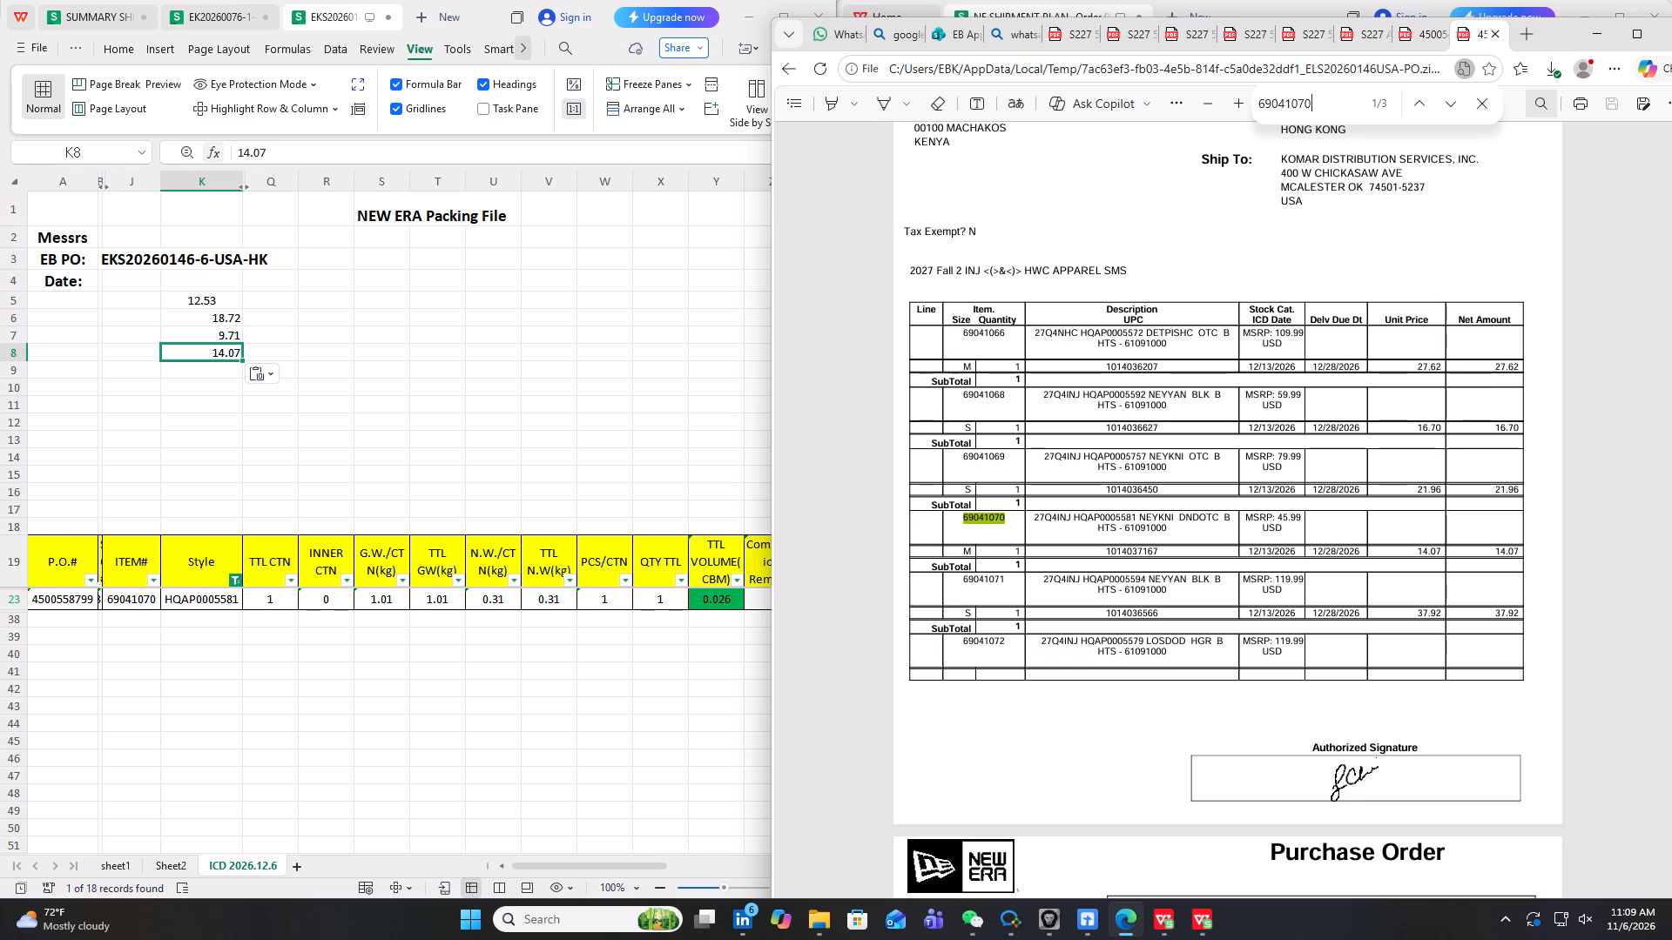
# Filter the Style column to only HQAP0005583 and search the purchase order PDF for its item number 69041073.
pyautogui.click(233, 580)
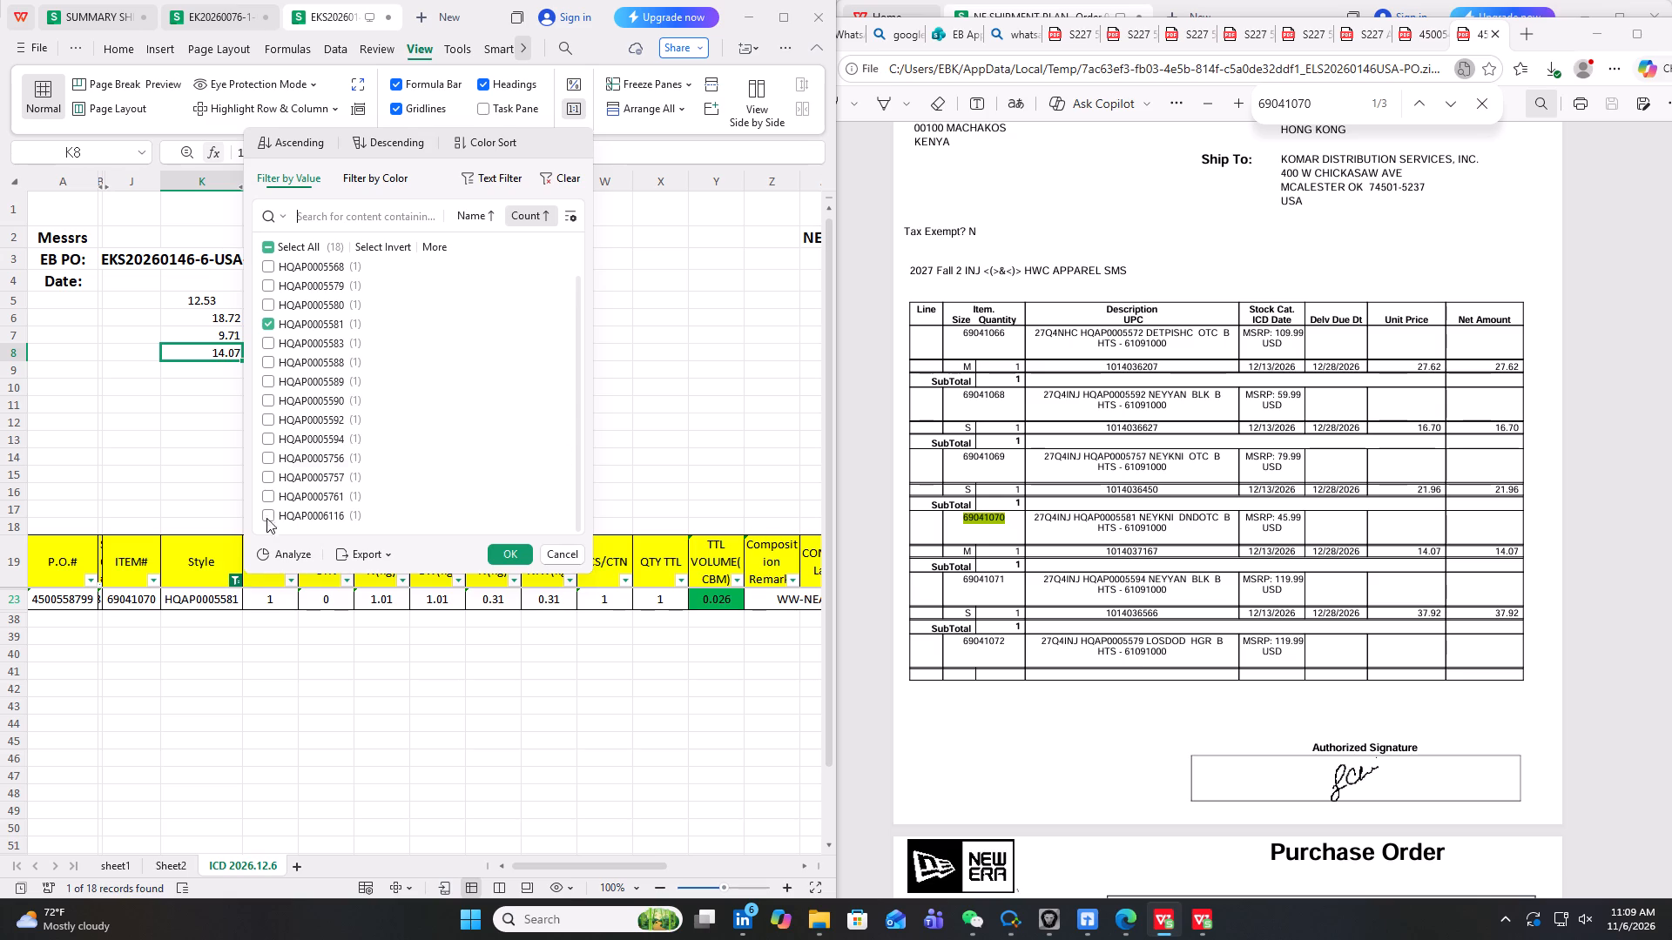
pyautogui.click(498, 346)
pyautogui.scroll(4, 303, 675)
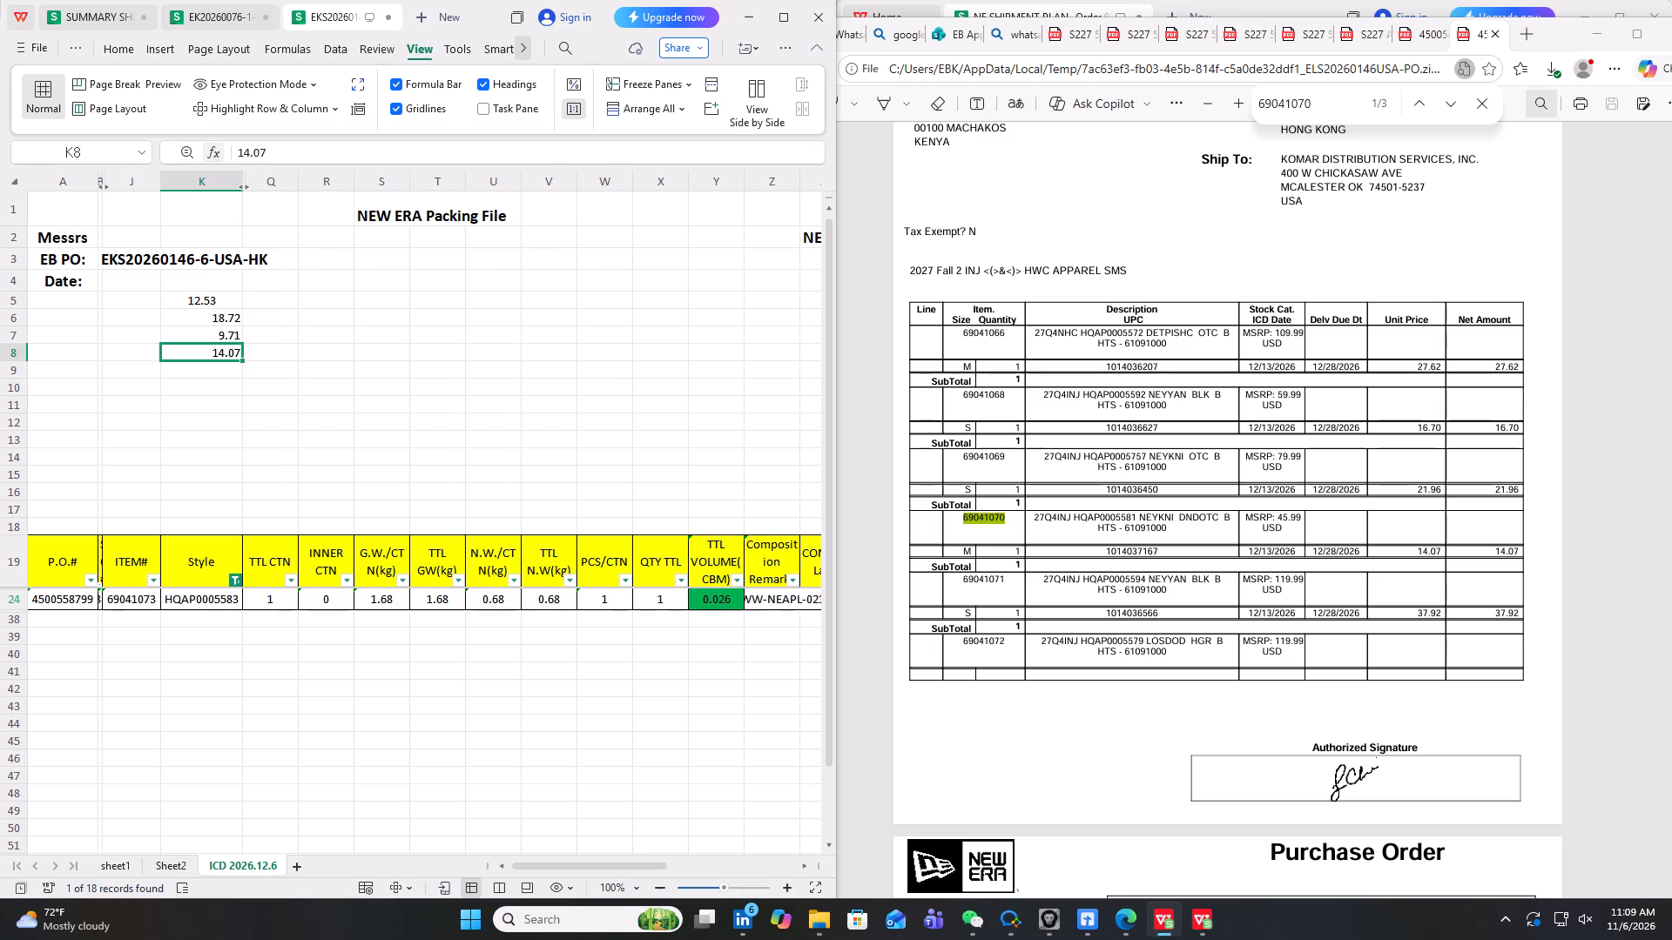
pyautogui.click(136, 601)
pyautogui.doubleClick(265, 144)
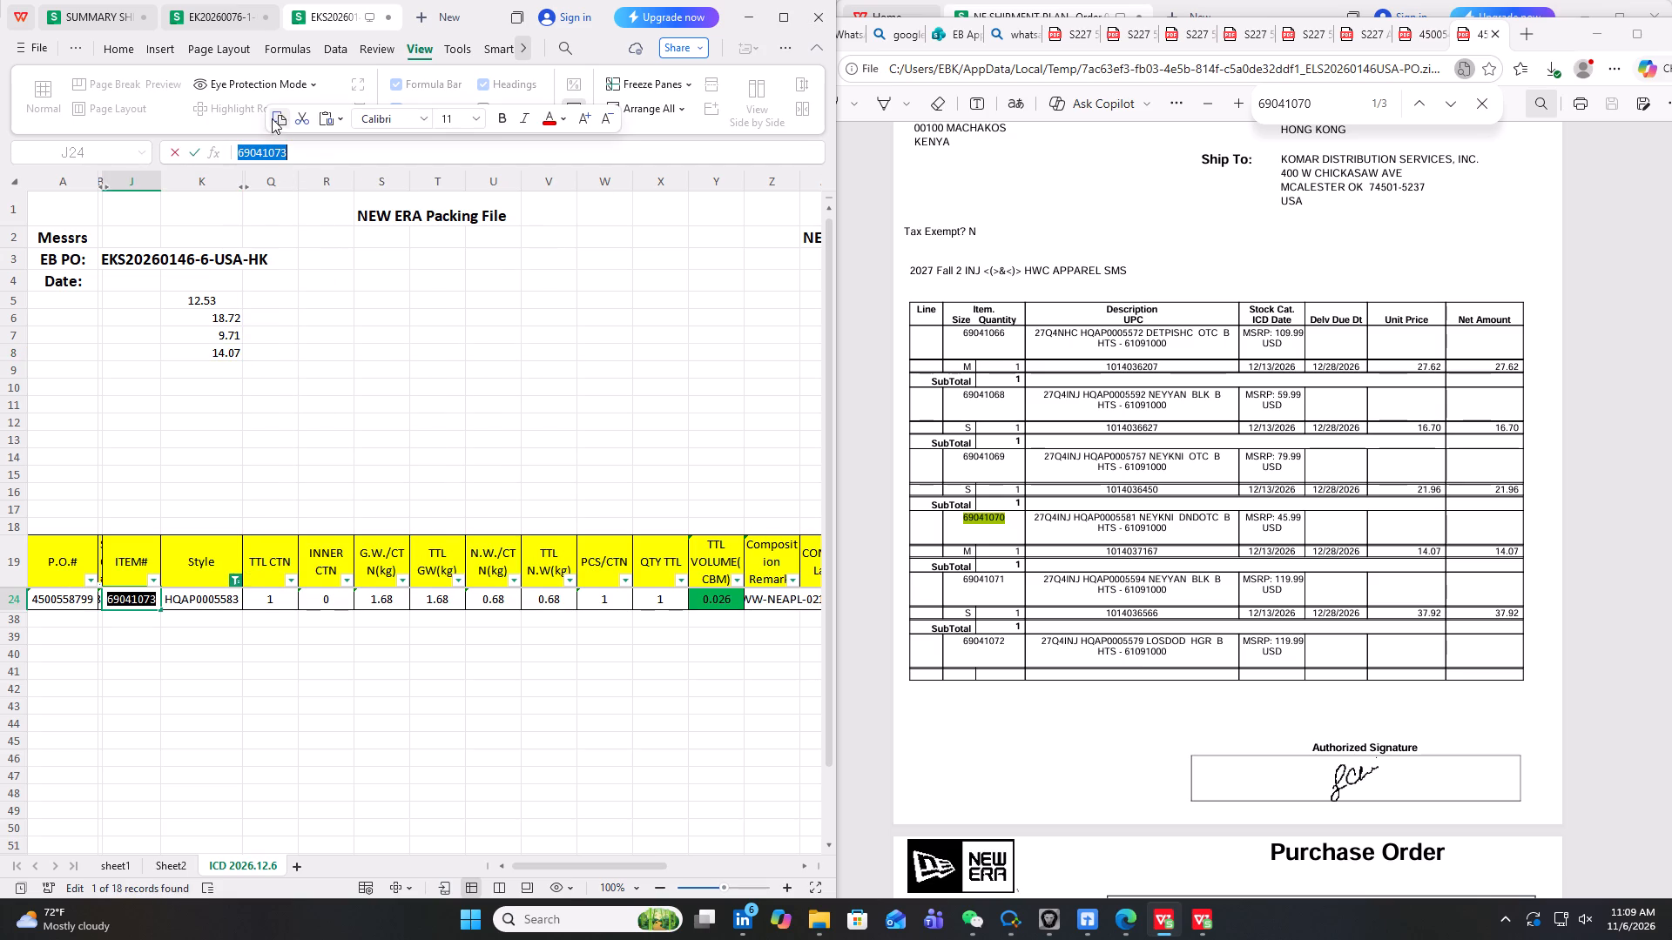
pyautogui.click(279, 109)
pyautogui.doubleClick(1284, 99)
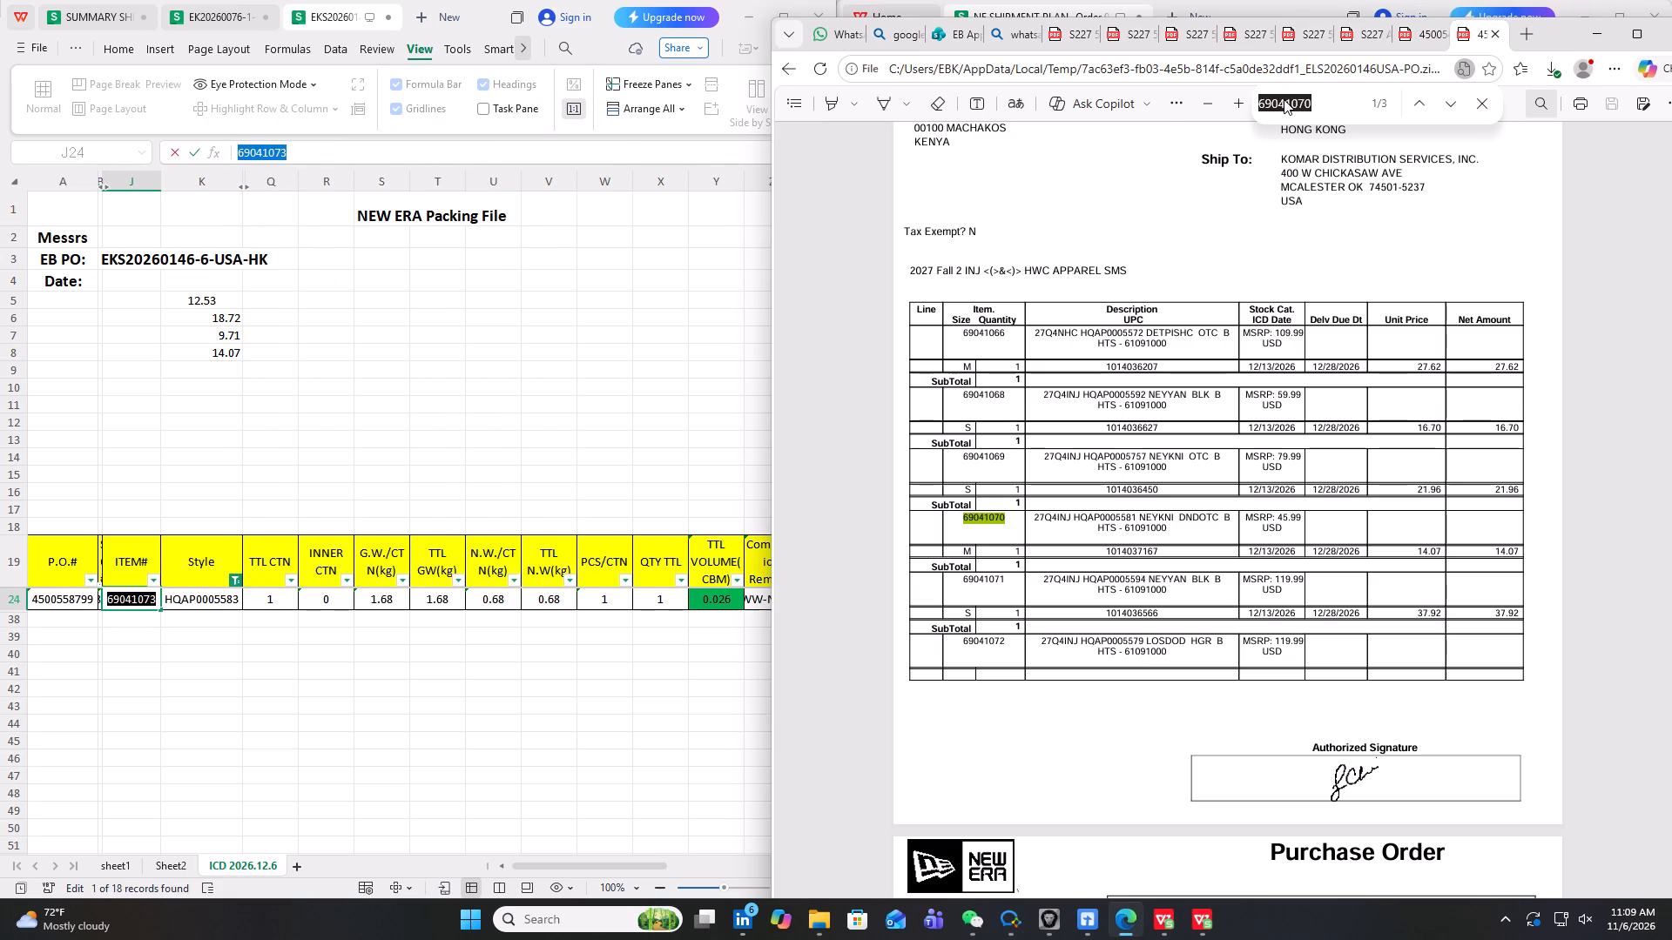
pyautogui.hotkey('ctrl', 'v')
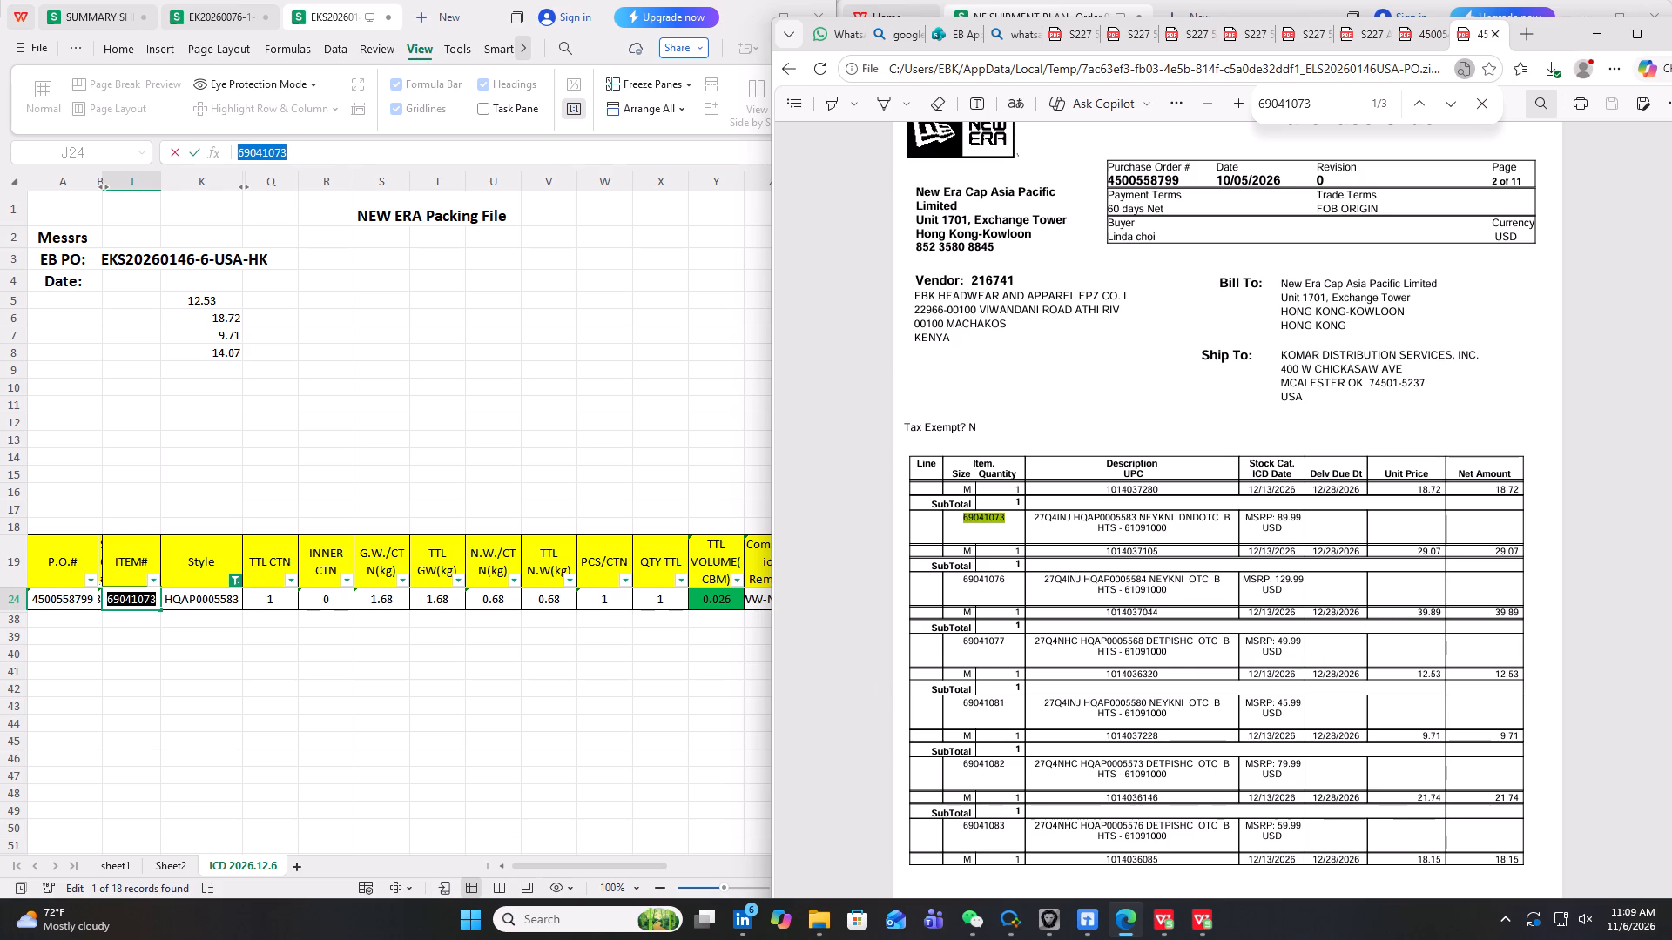
# Copy item 69041073's unit price 29.07 from the purchase order into cell K9, and check the price at the item's next match.
pyautogui.moveTo(1420, 550); pyautogui.dragTo(1446, 554)
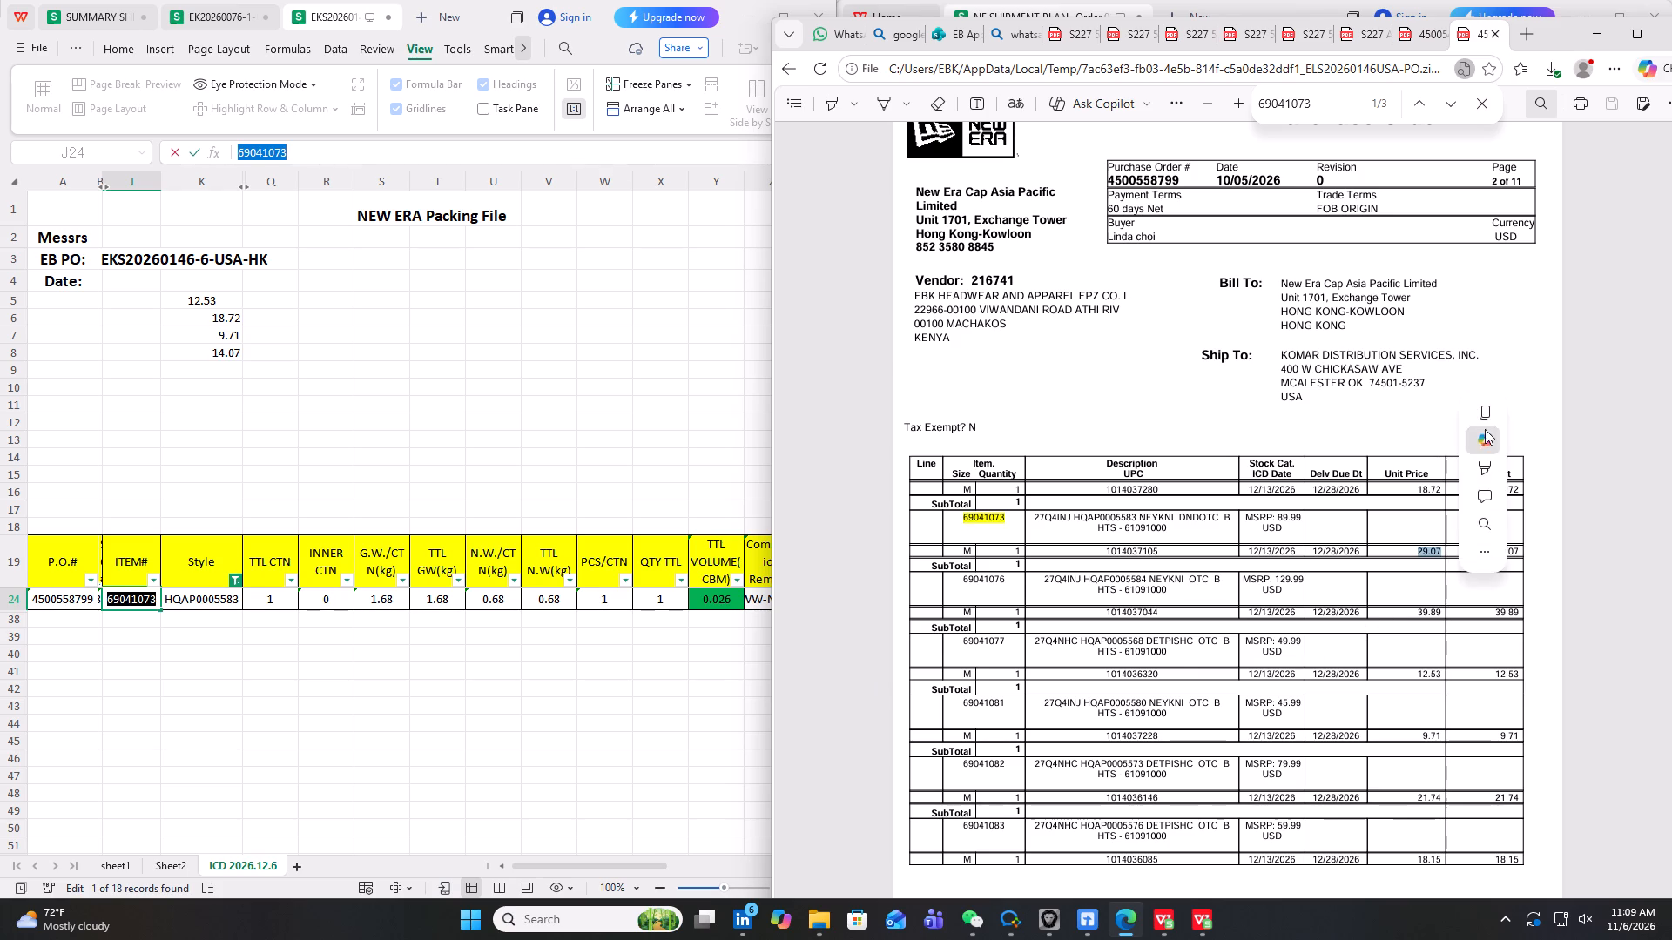
pyautogui.click(1486, 413)
pyautogui.click(222, 376)
pyautogui.hotkey('ctrl', 'v')
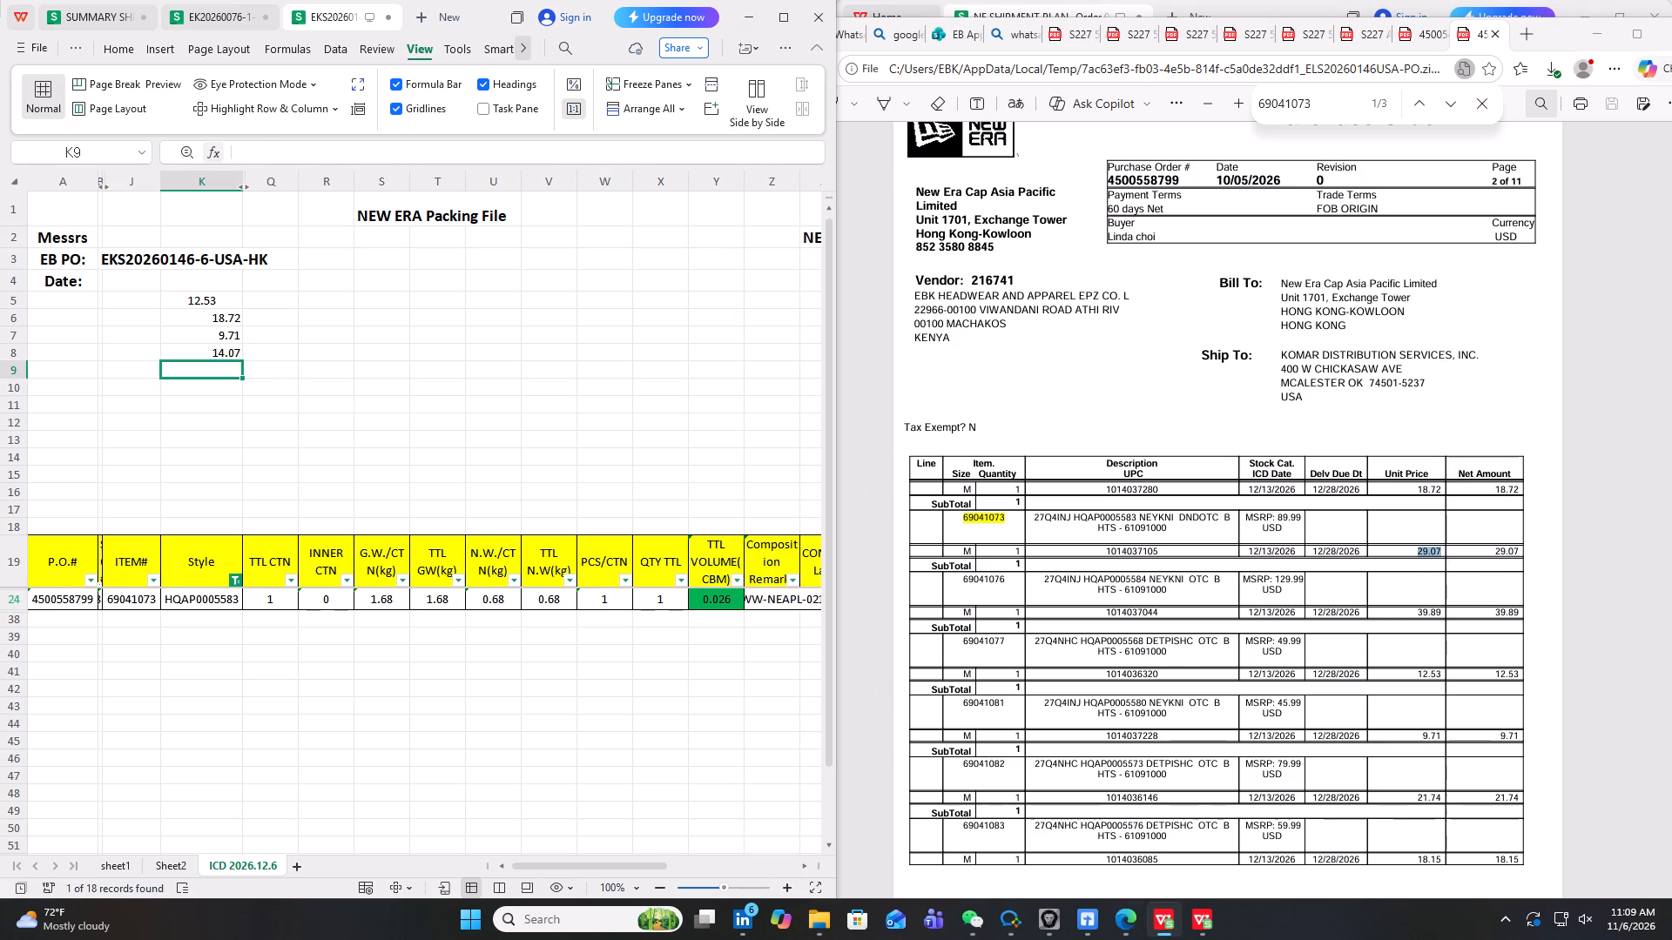
pyautogui.click(1447, 99)
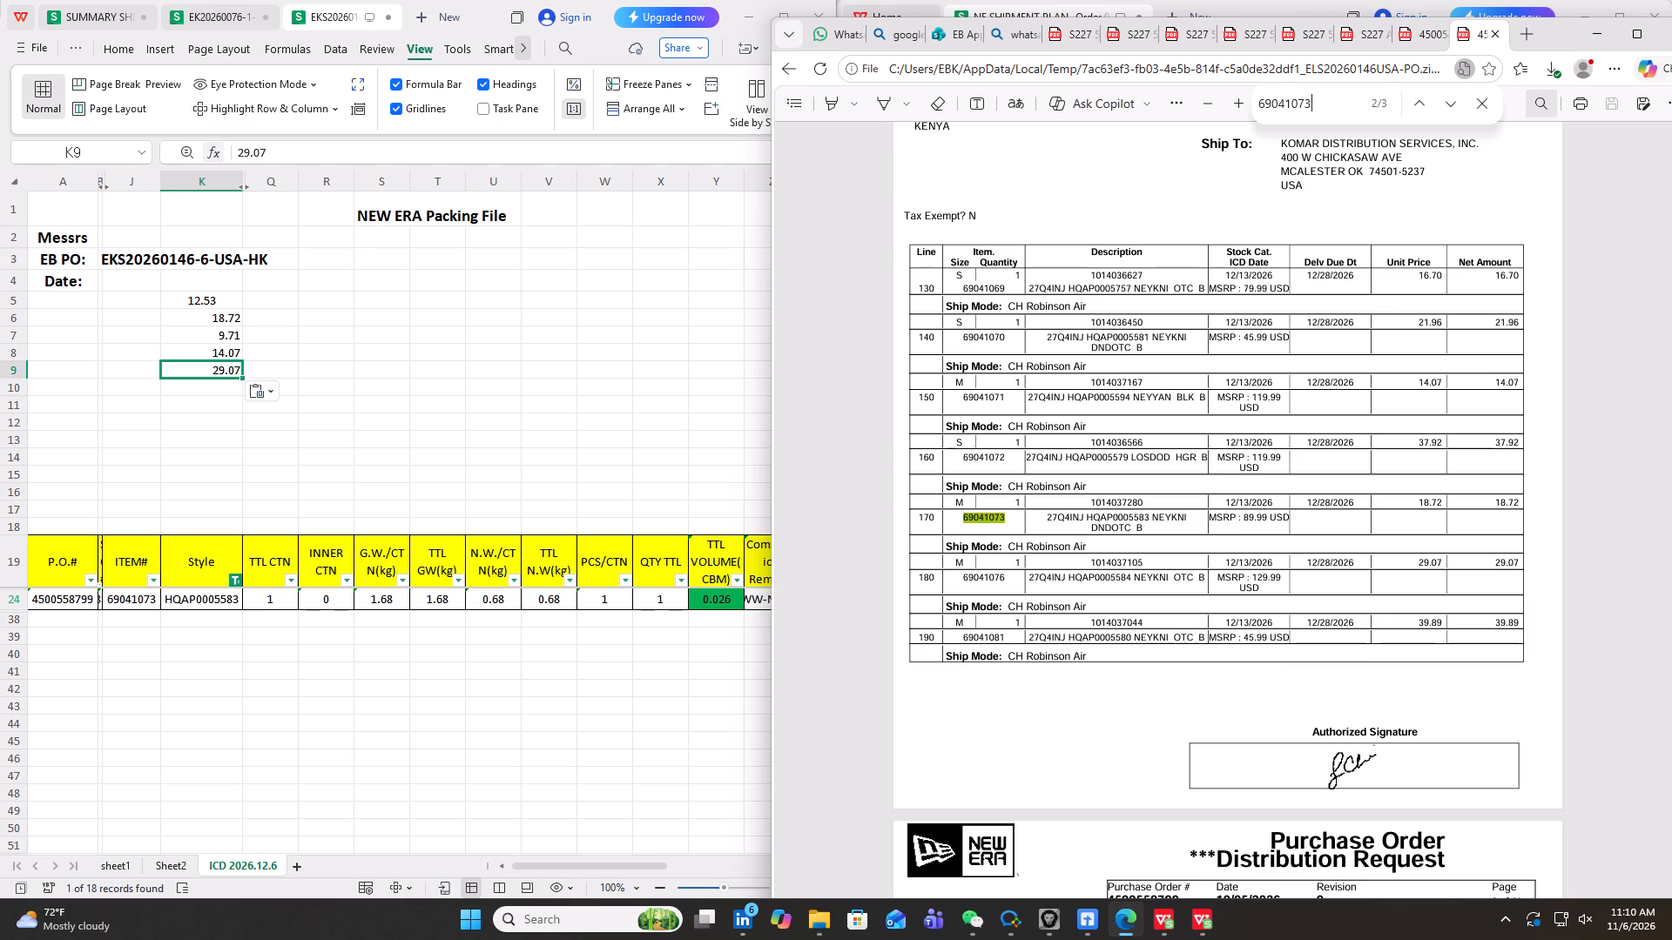
pyautogui.scroll(7, 186, 641)
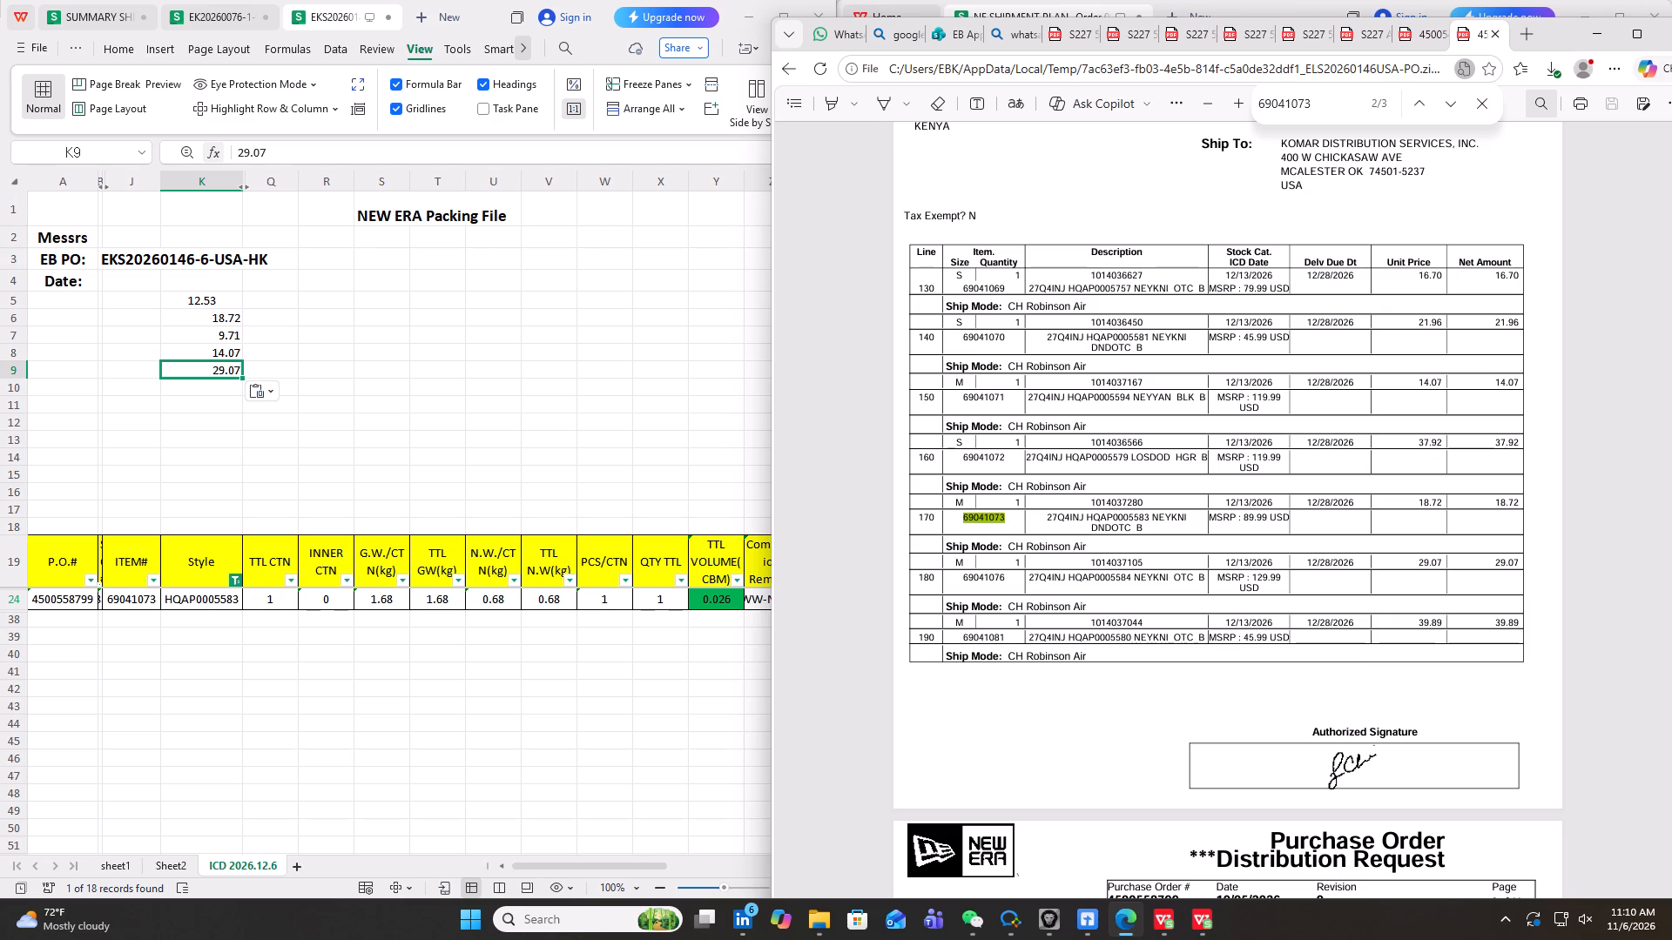
# Filter the Style column to only HQAP0005588 and find its item number 69041089 in the purchase order PDF's priced item table.
pyautogui.click(235, 586)
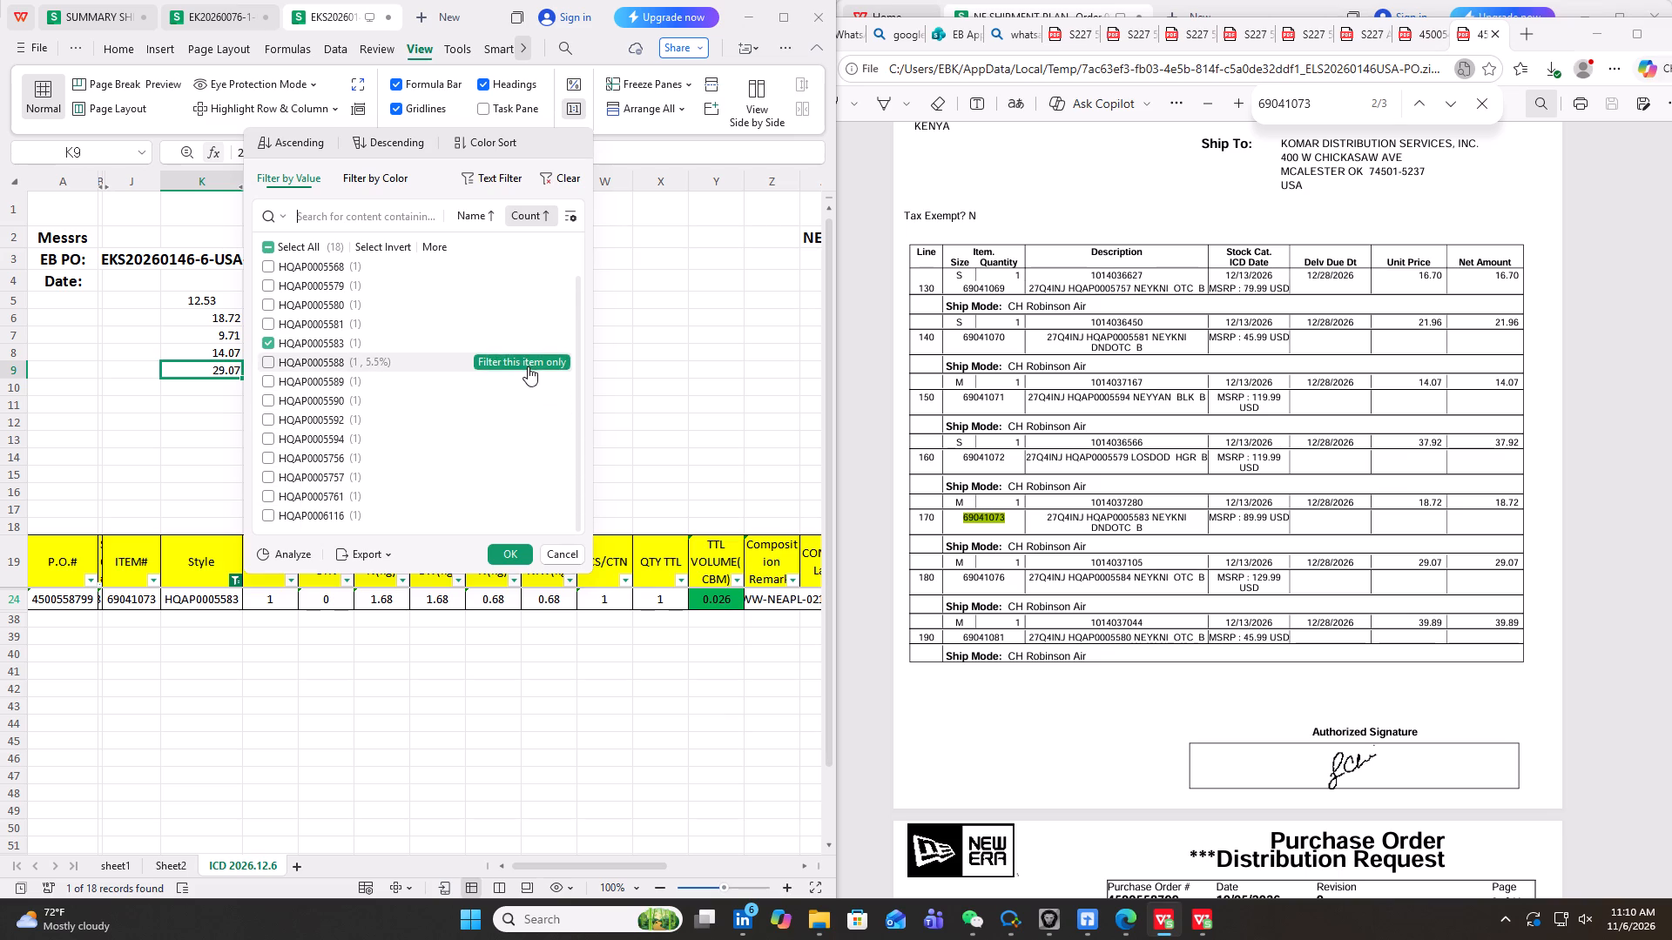
pyautogui.click(530, 363)
pyautogui.scroll(4, 326, 668)
pyautogui.click(150, 603)
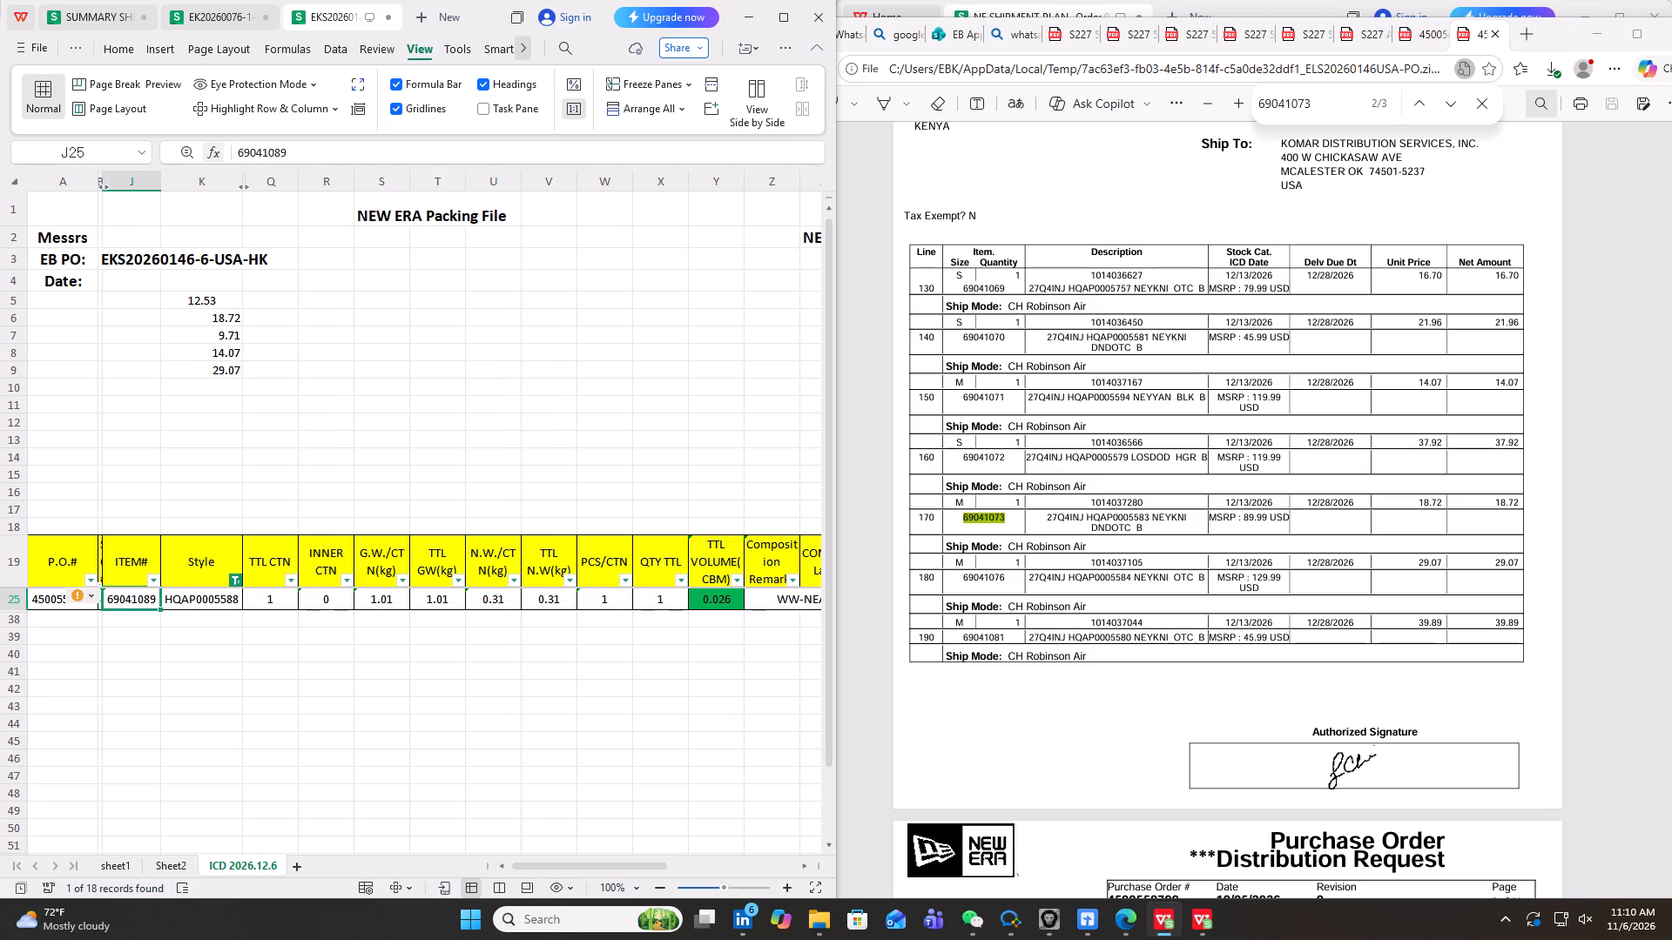
pyautogui.doubleClick(261, 146)
pyautogui.click(277, 117)
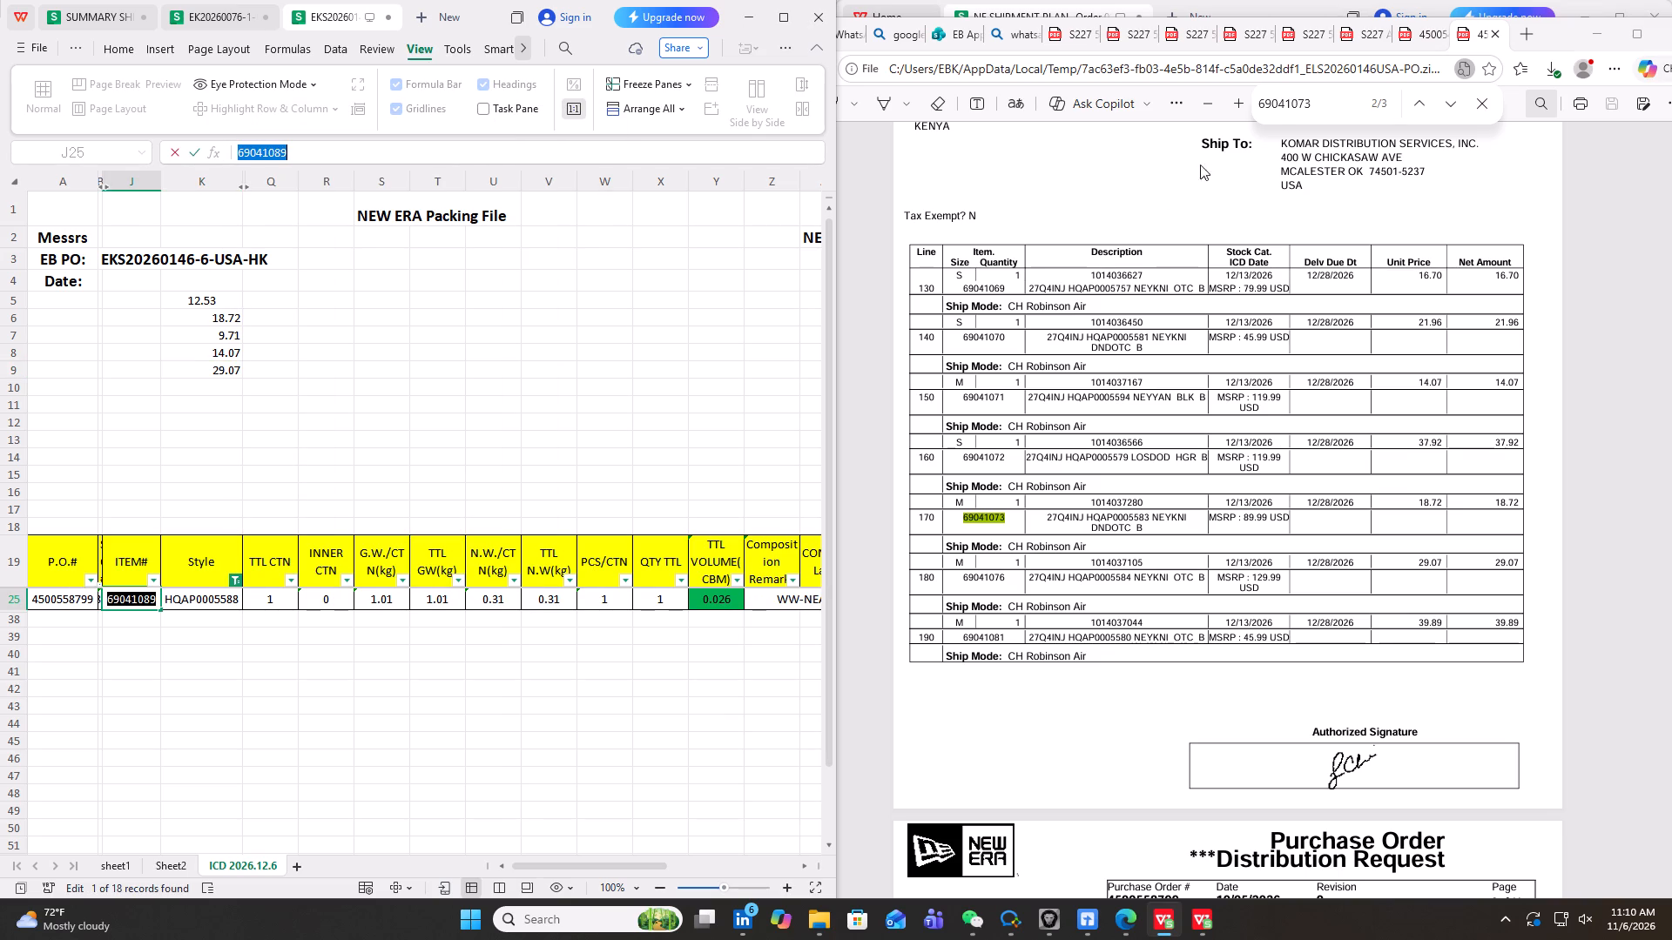
pyautogui.doubleClick(1284, 102)
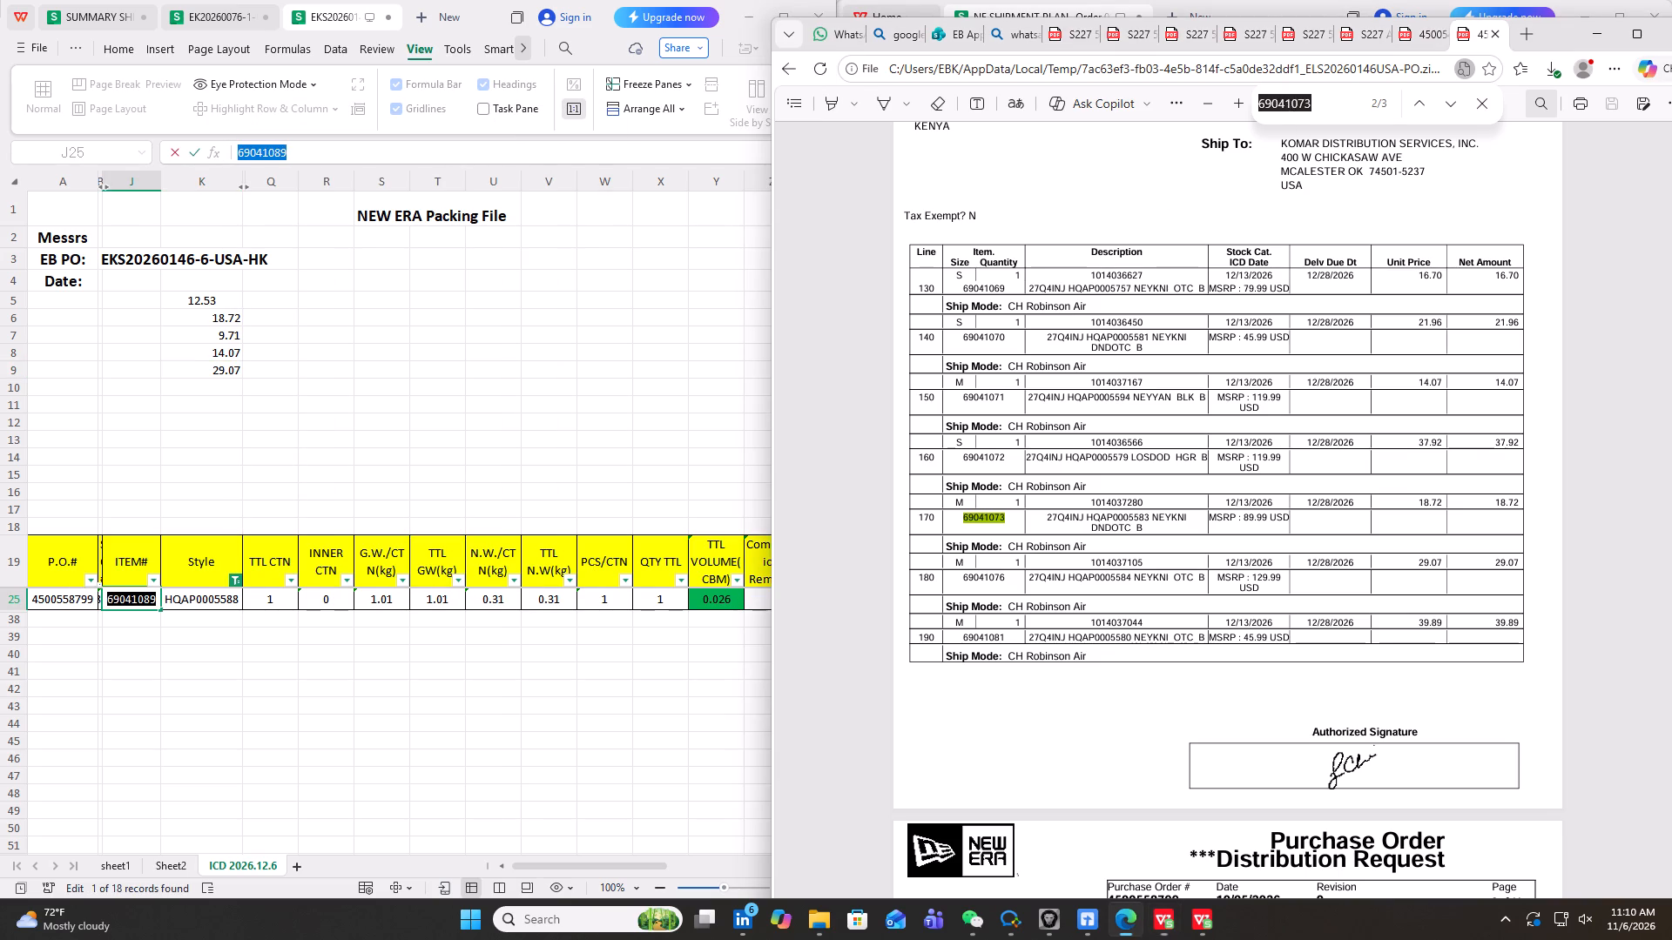
pyautogui.hotkey('ctrl', 'v')
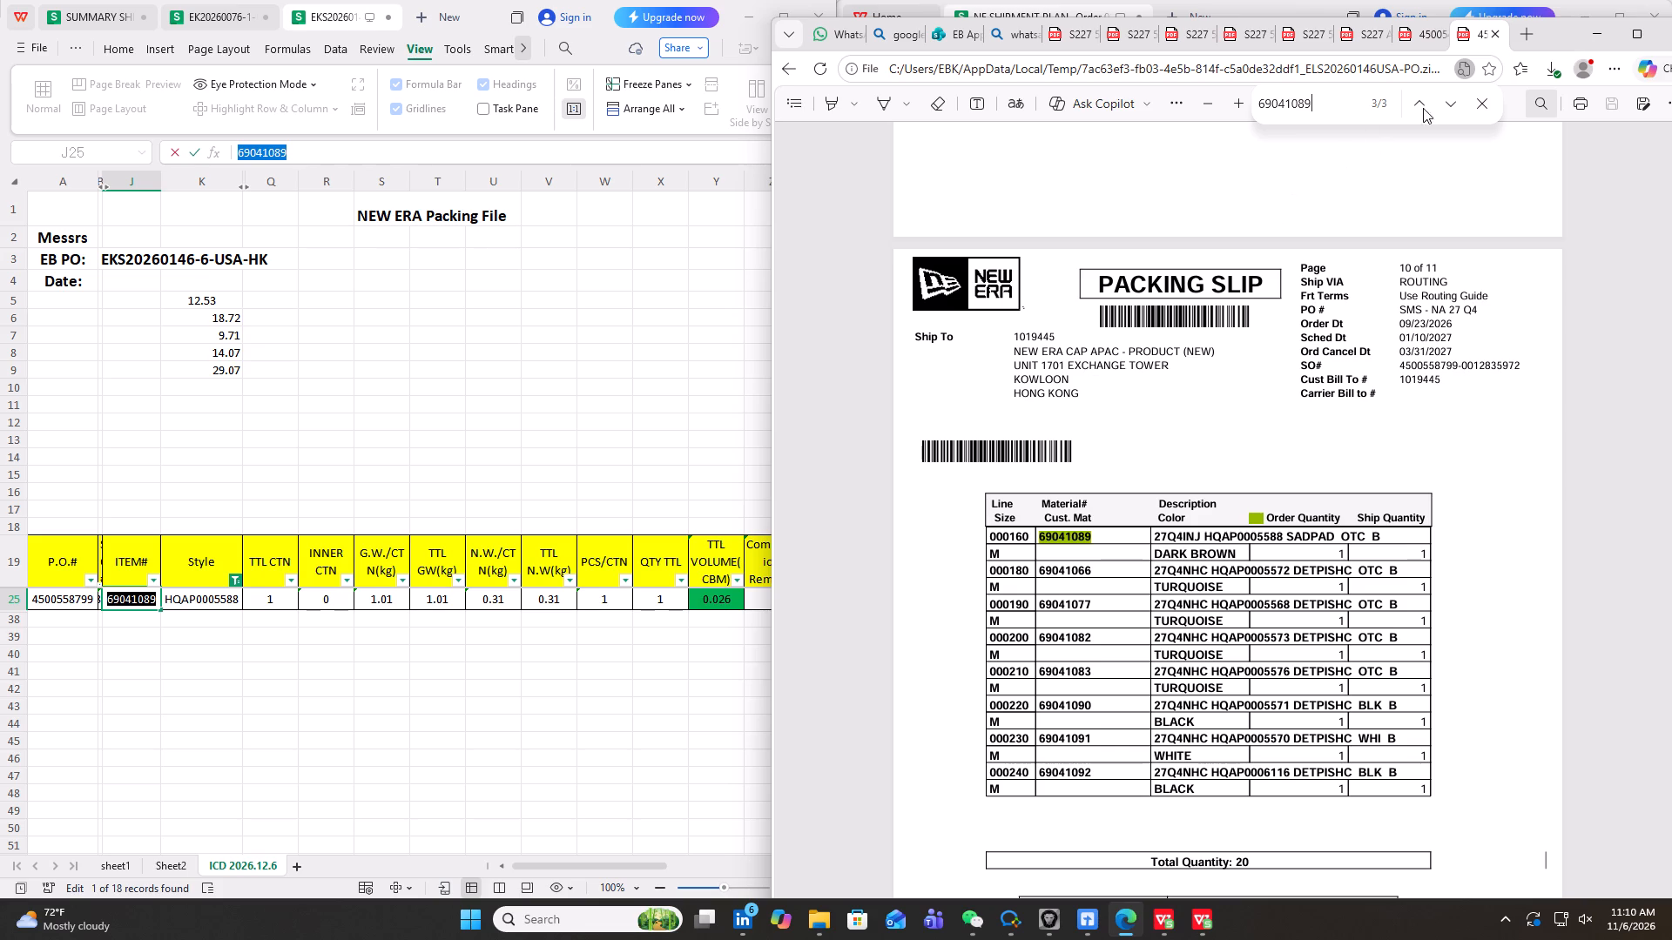
pyautogui.click(1445, 106)
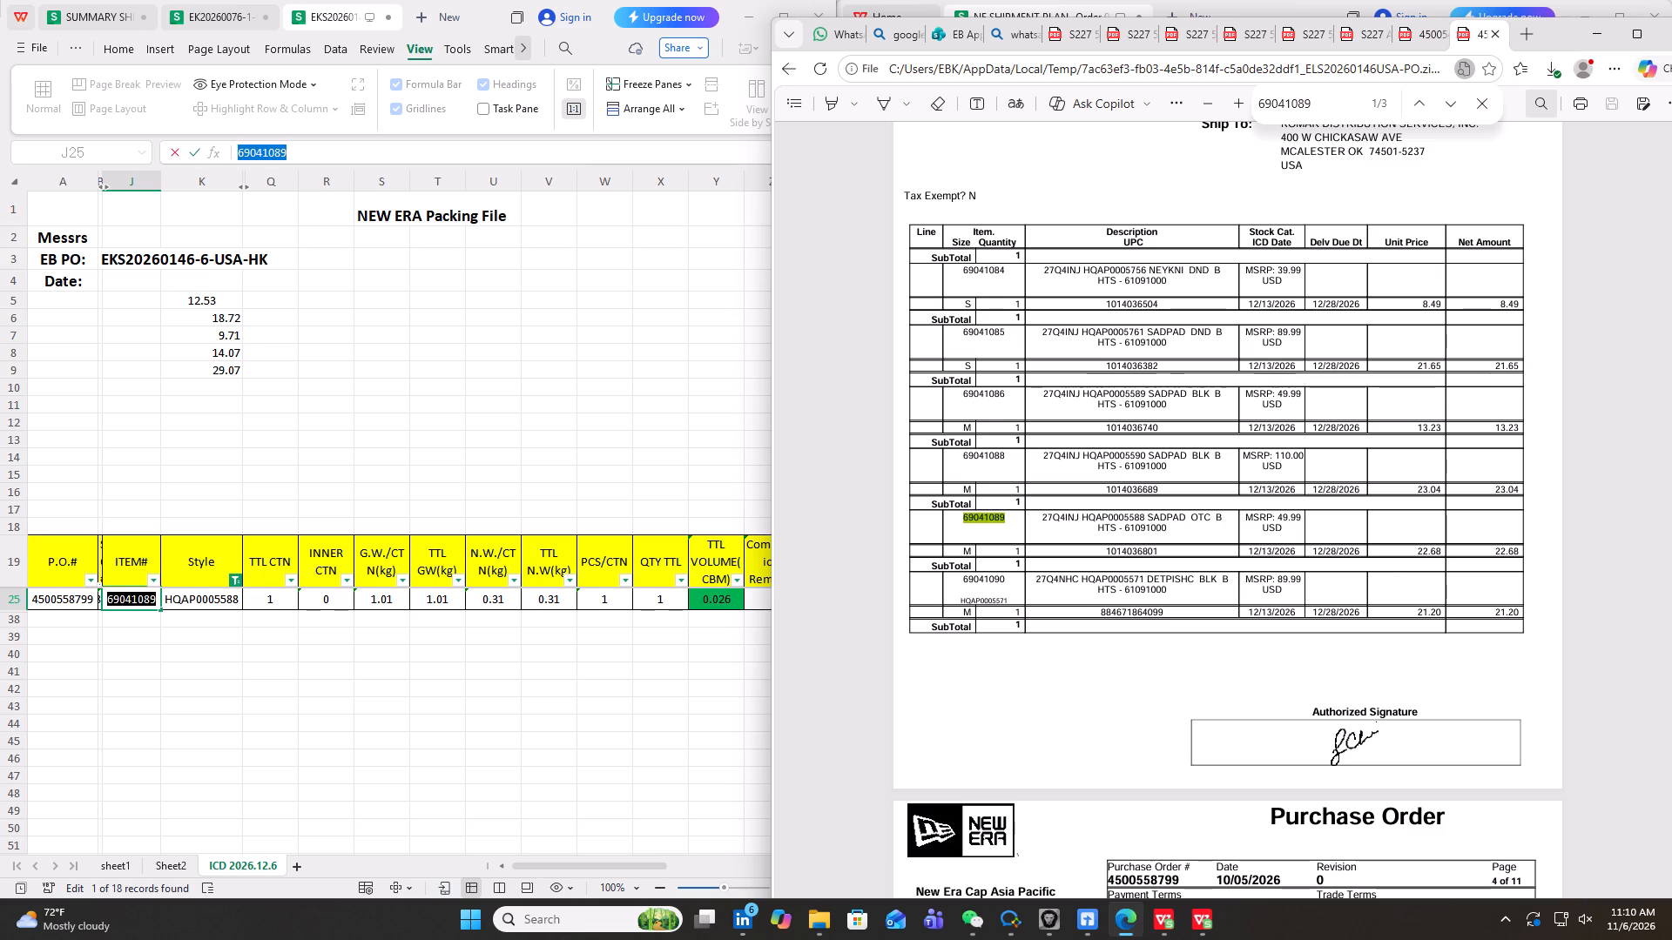
# Copy item 69041089's unit price 22.68 from the purchase order into cell K10.
pyautogui.moveTo(1417, 552); pyautogui.dragTo(1453, 552)
pyautogui.moveTo(1419, 550); pyautogui.dragTo(1438, 553)
pyautogui.click(1473, 413)
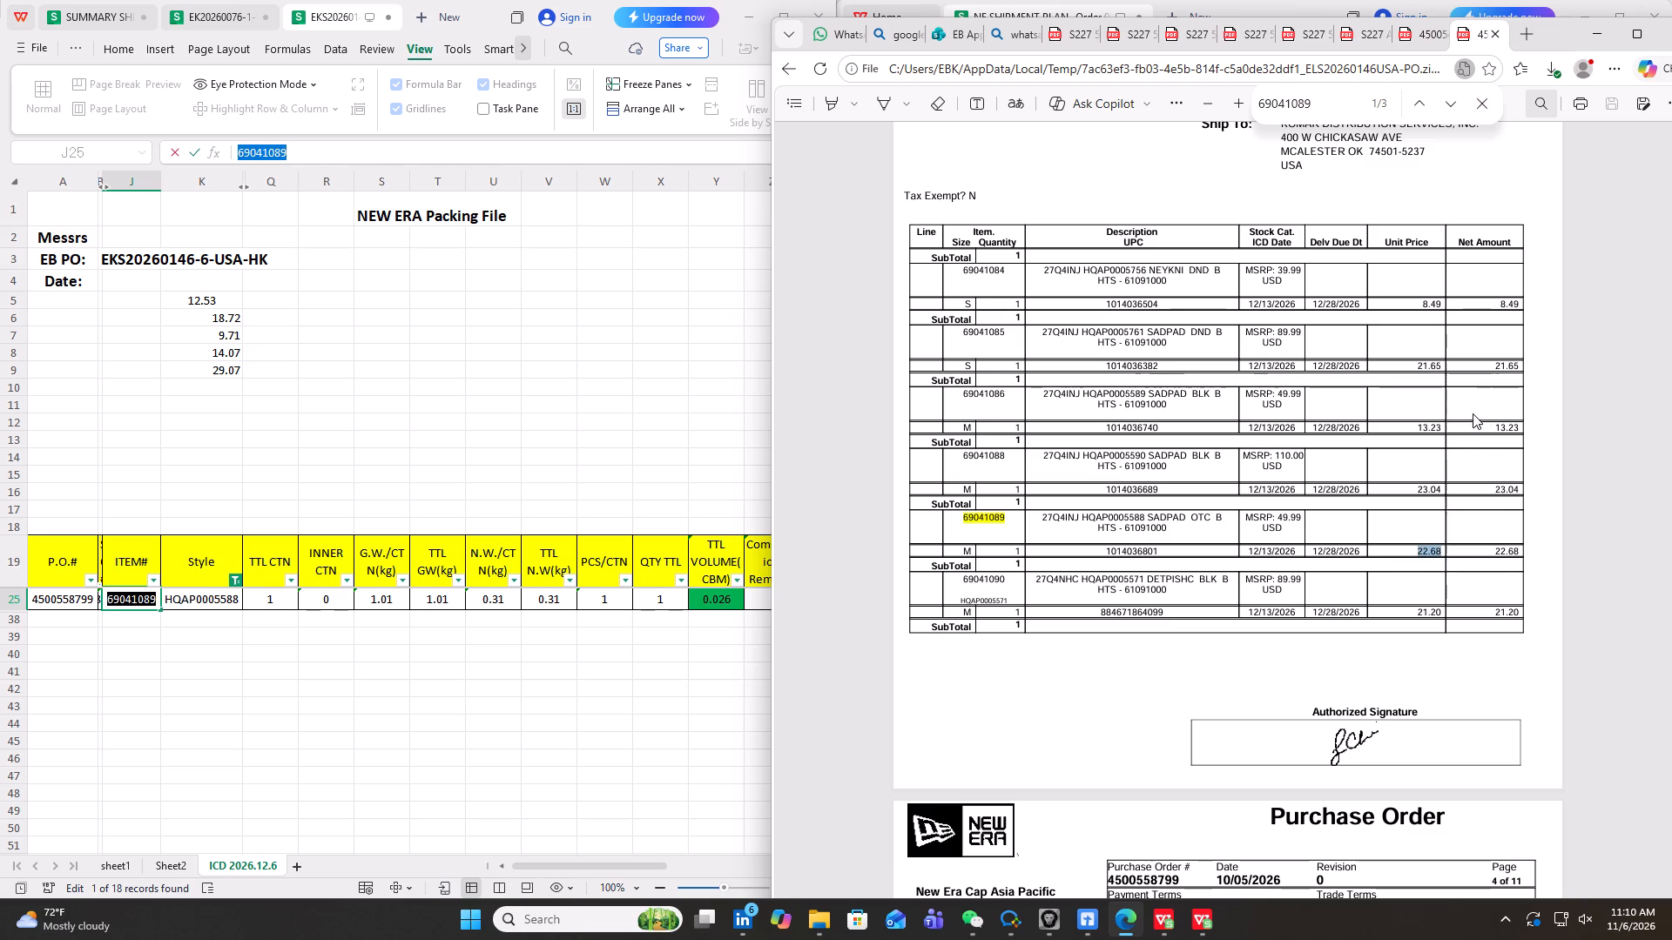
pyautogui.click(214, 388)
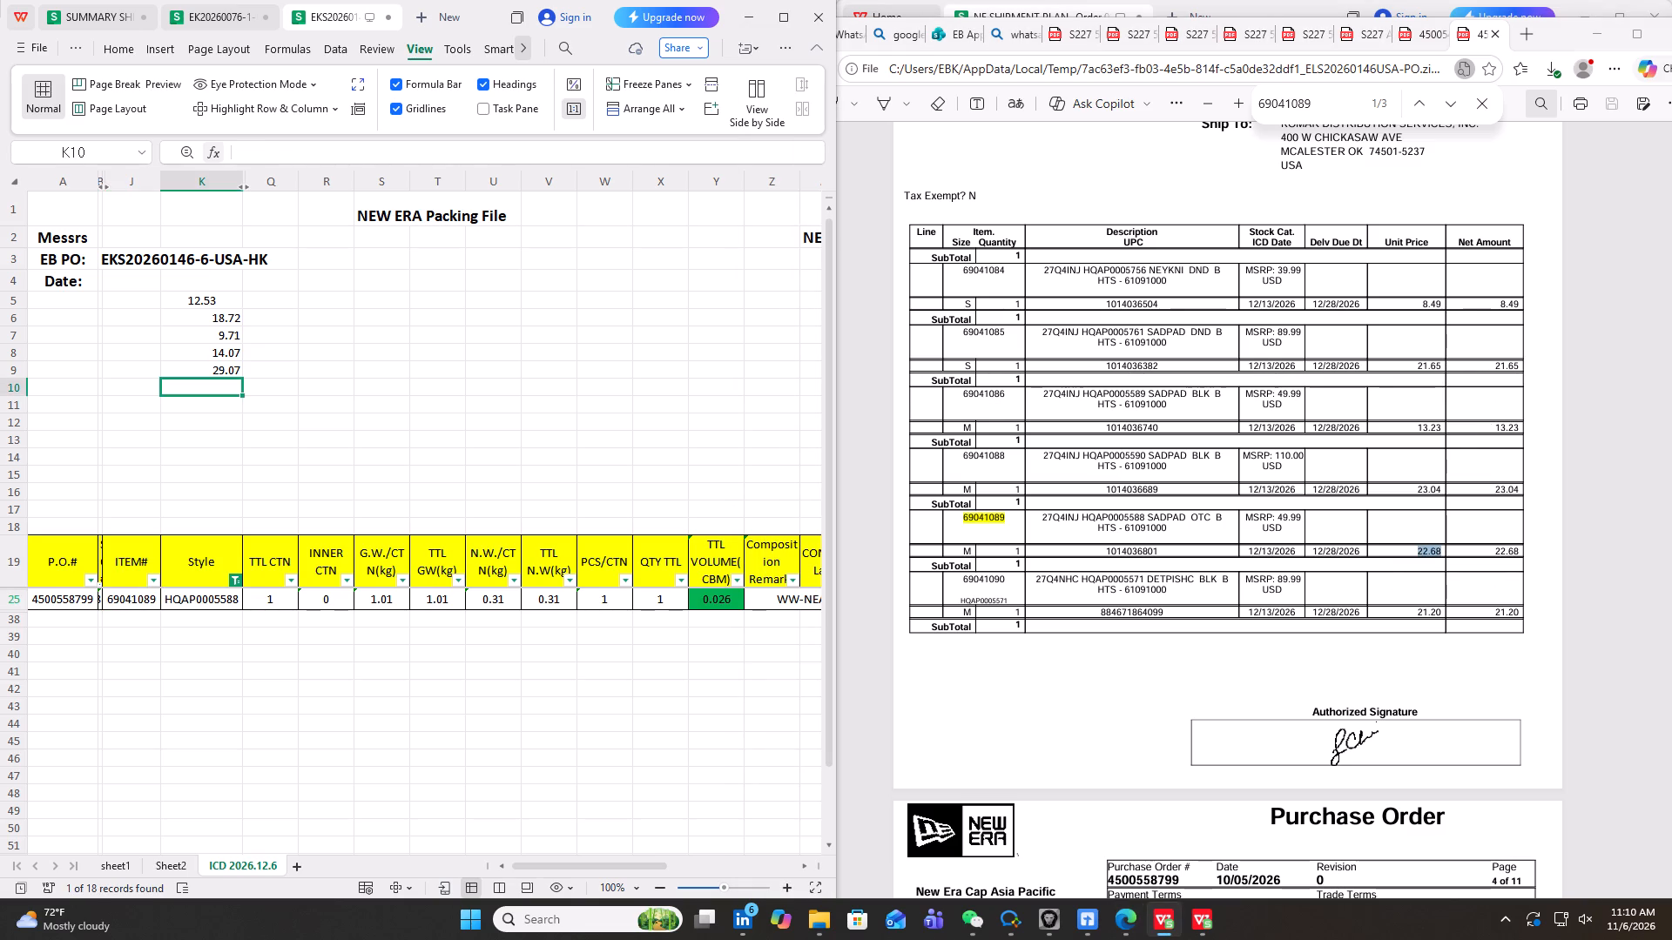
pyautogui.hotkey('ctrl', 'v')
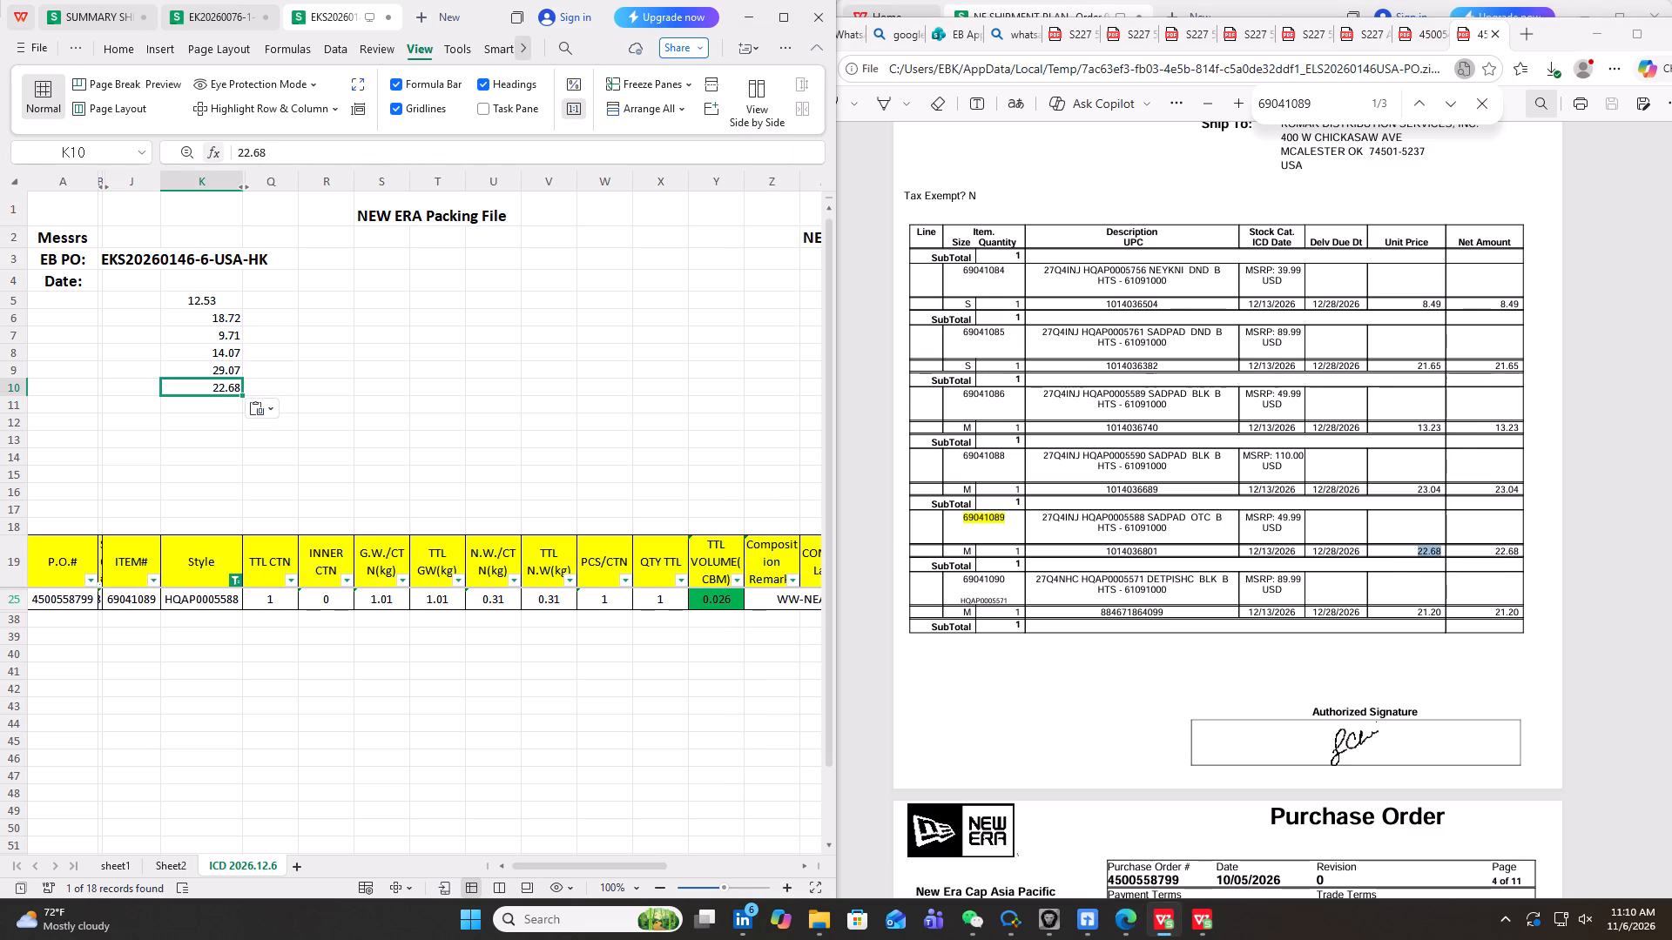
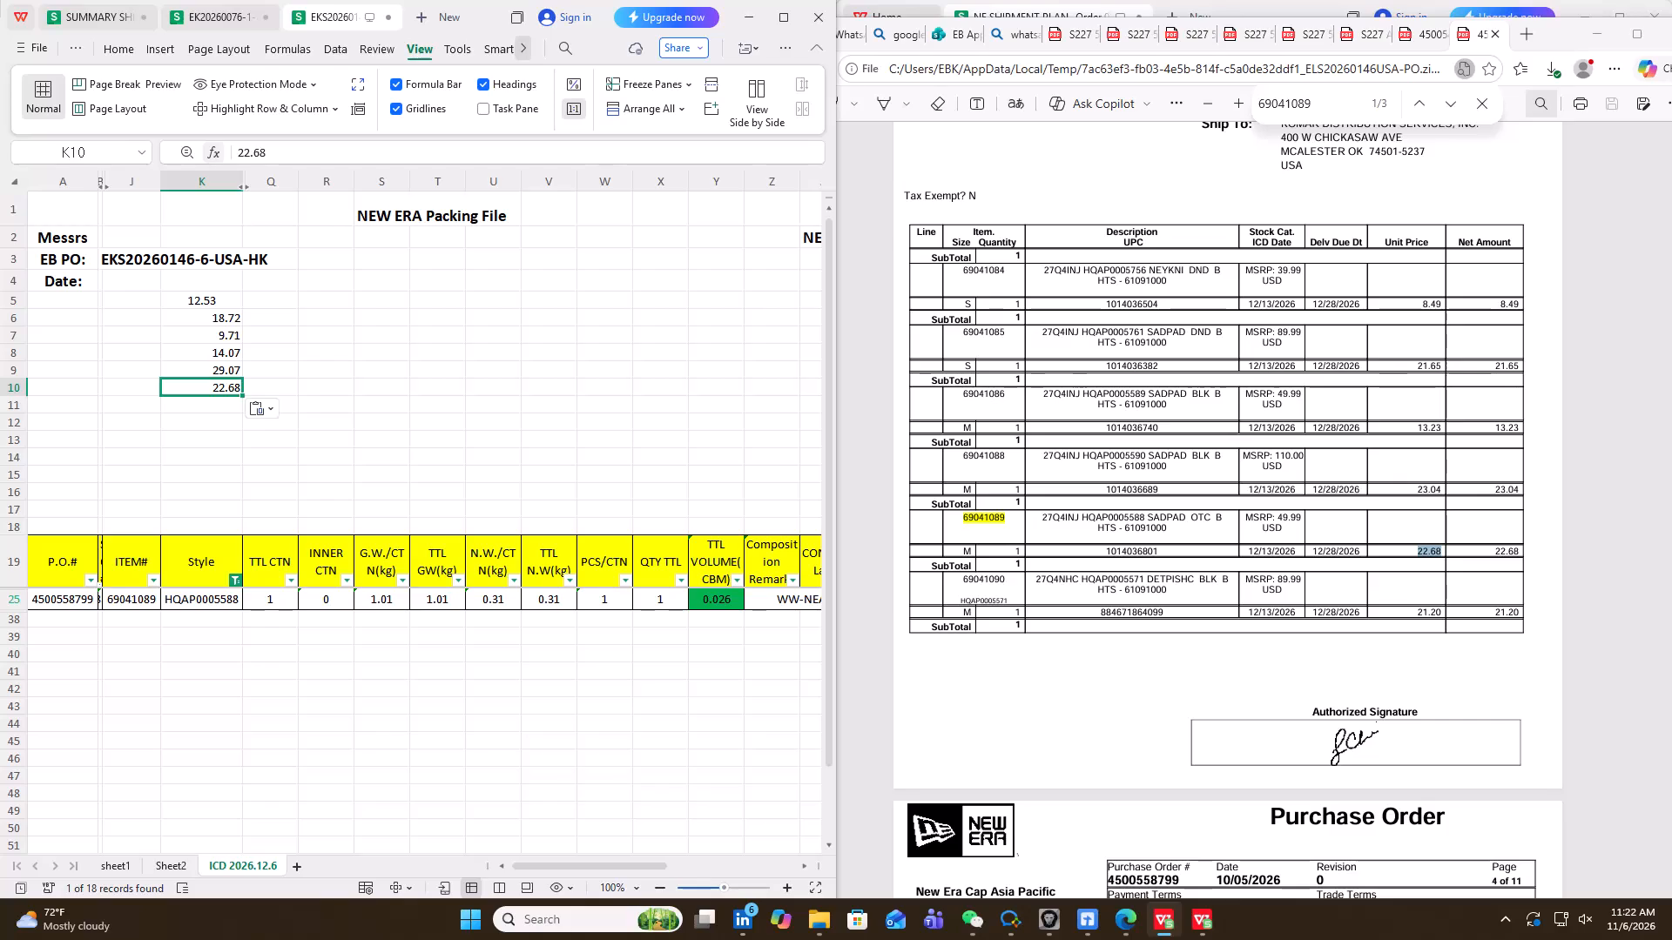
# Search the purchase order PDF again for item number 69041089 from the filtered row to recheck its entry.
pyautogui.scroll(3, 250, 699)
pyautogui.click(131, 603)
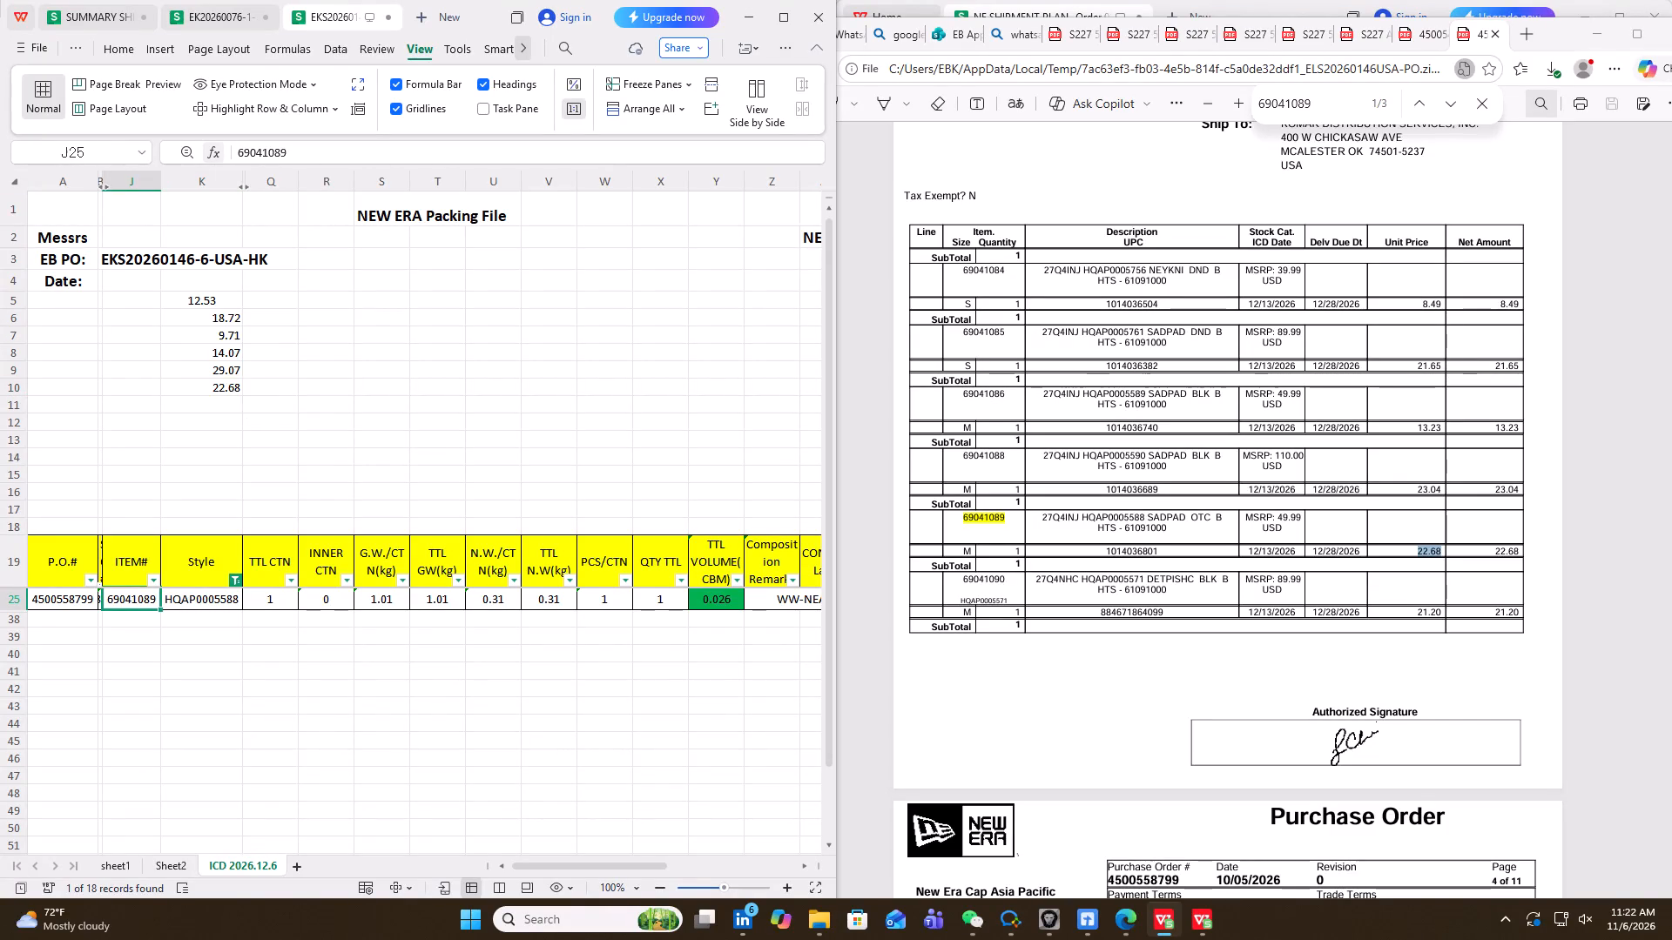
pyautogui.doubleClick(268, 157)
pyautogui.click(281, 134)
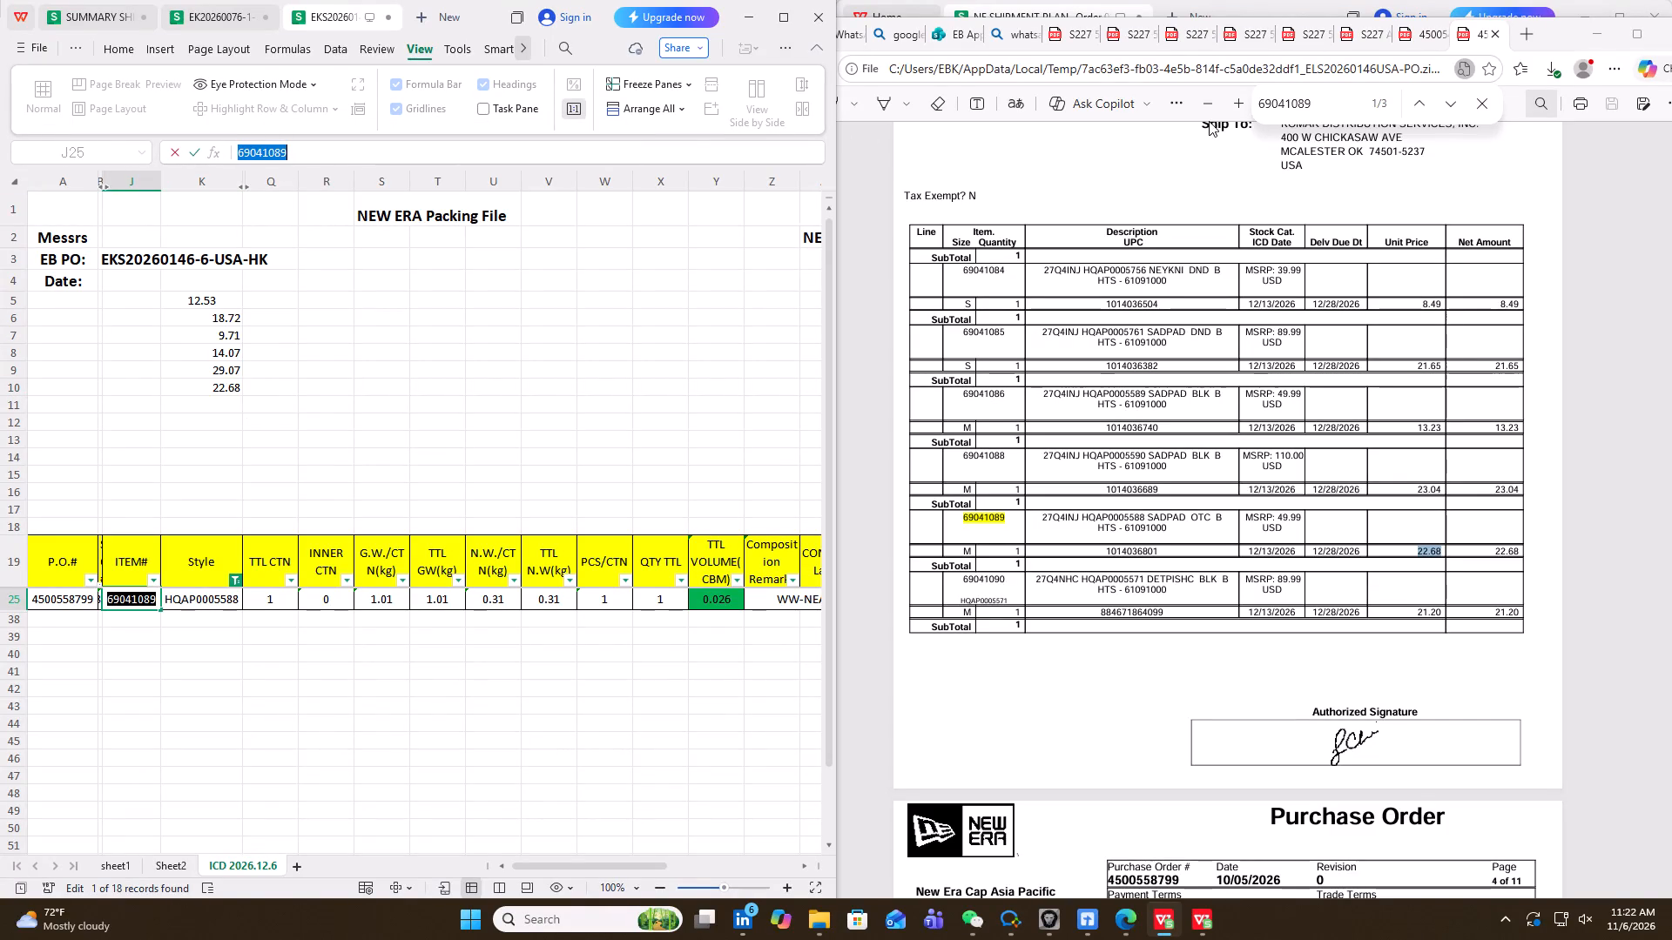
pyautogui.doubleClick(1300, 101)
pyautogui.hotkey('ctrl', 'v')
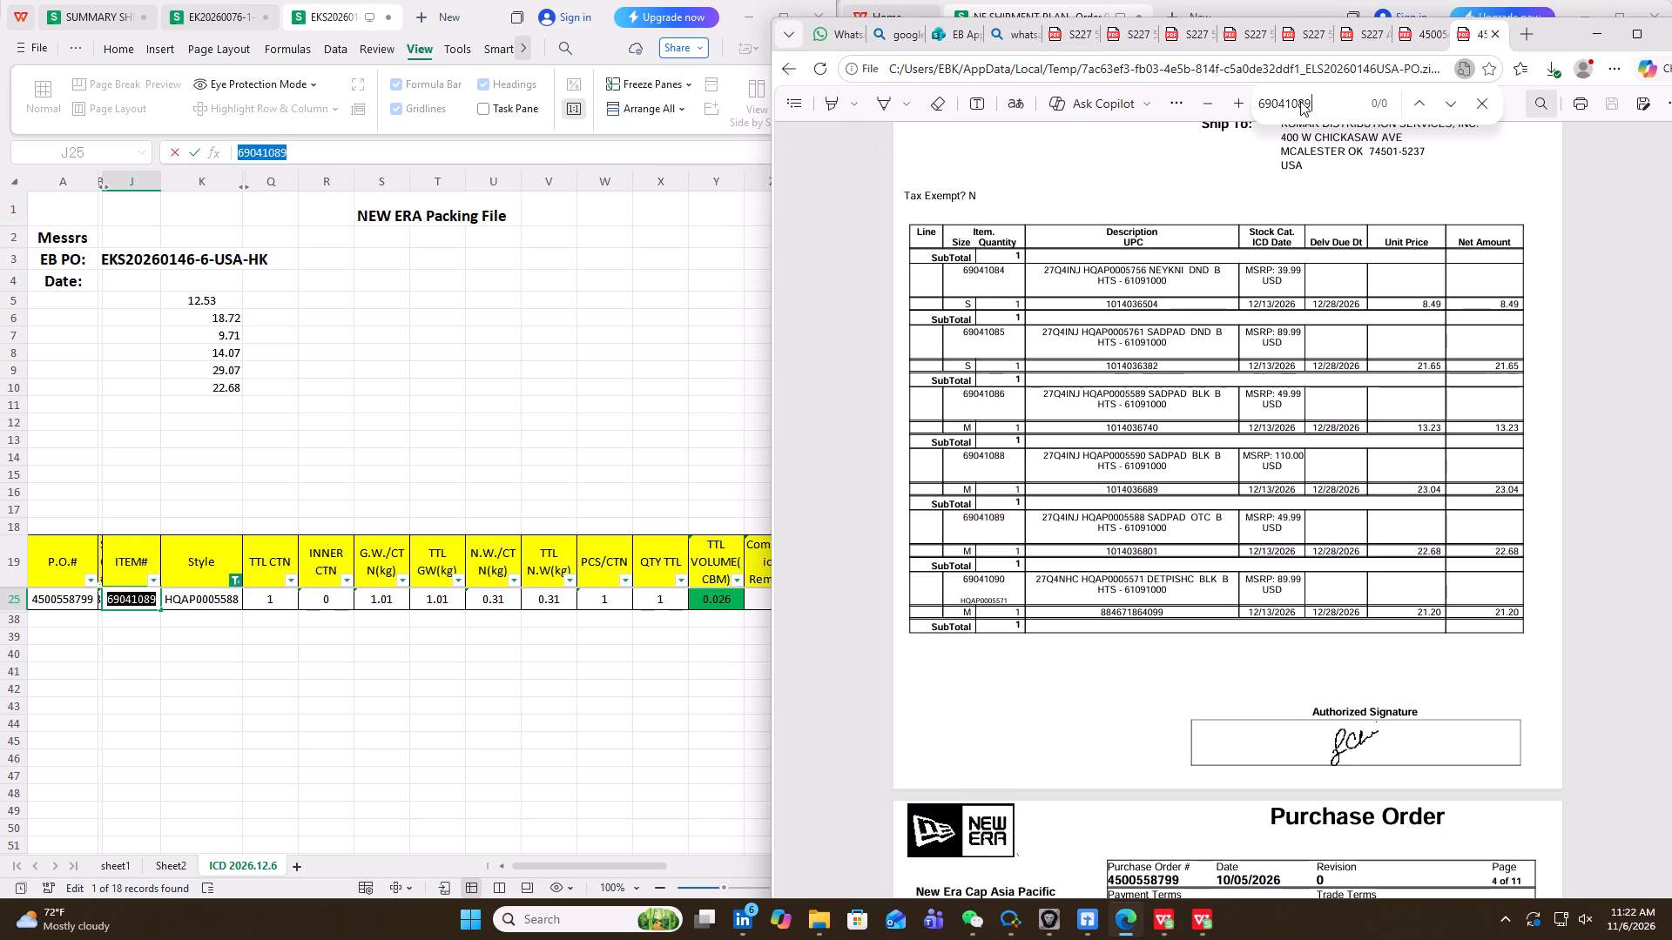
pyautogui.scroll(4, 219, 699)
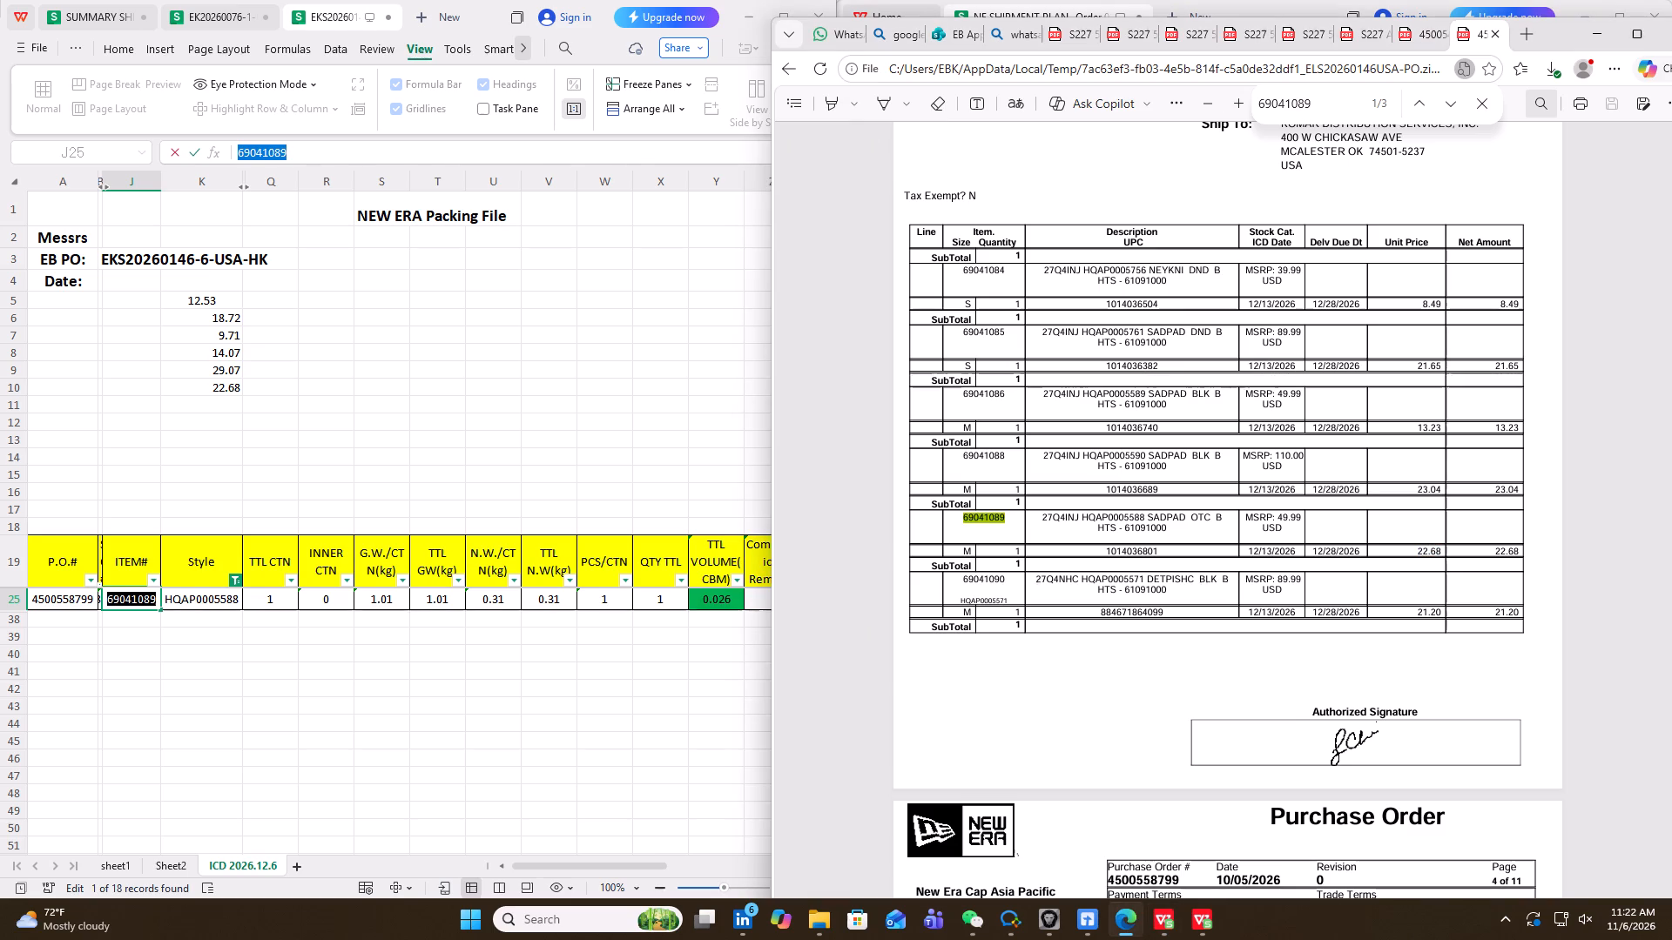
pyautogui.scroll(3, 219, 699)
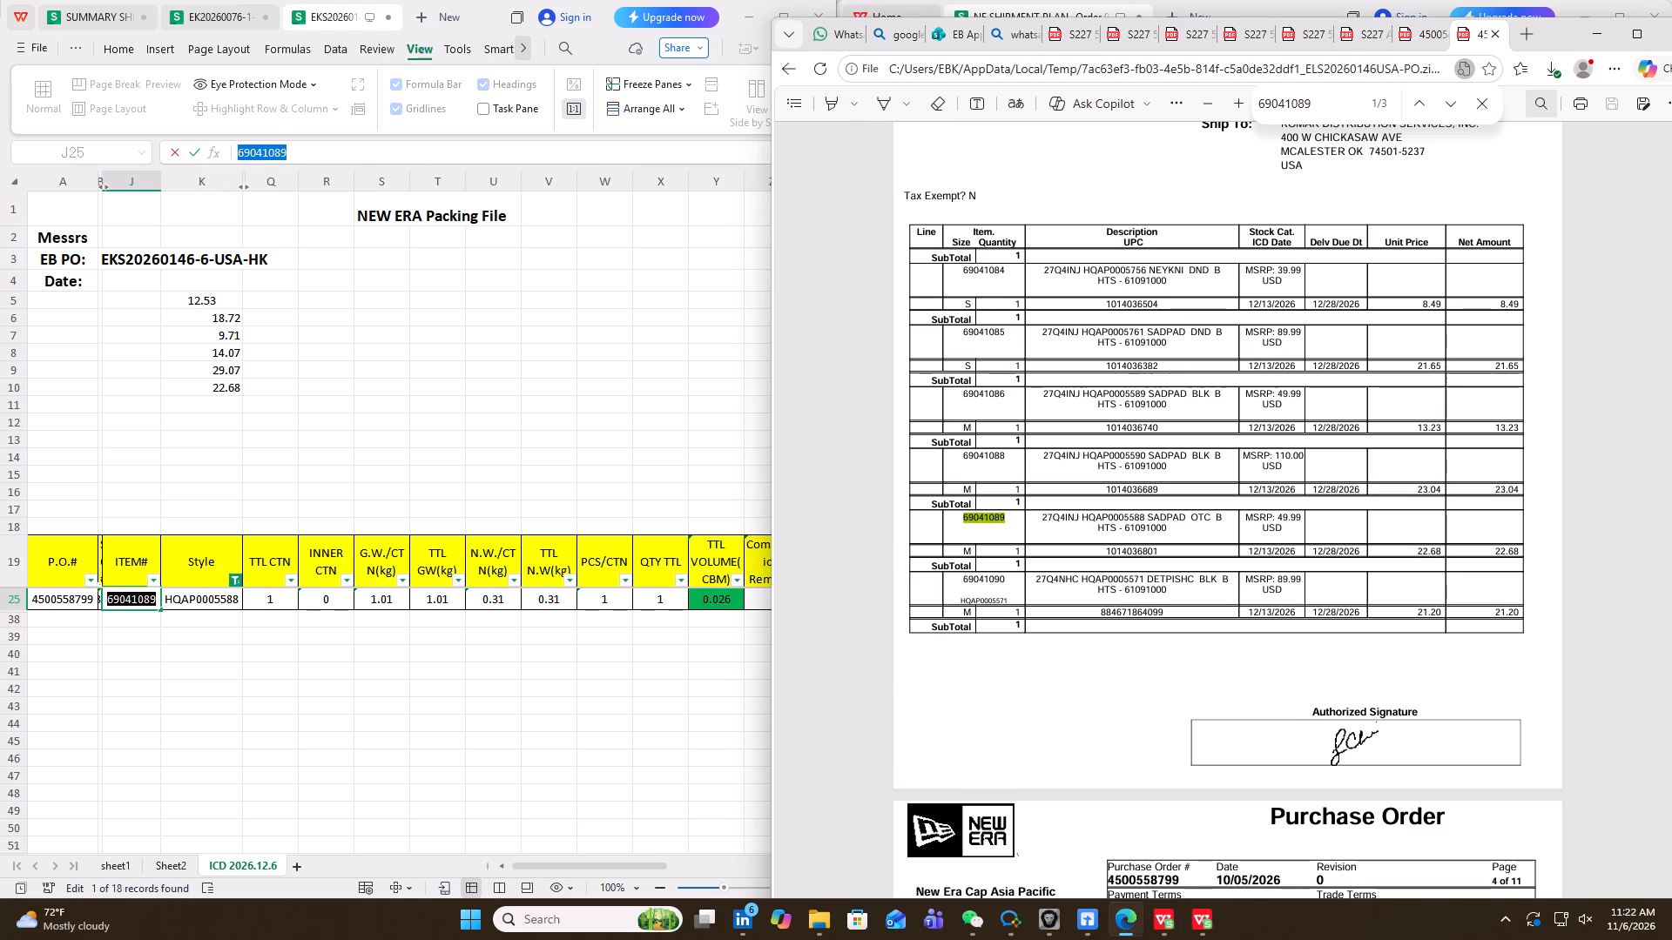
pyautogui.scroll(3, 236, 659)
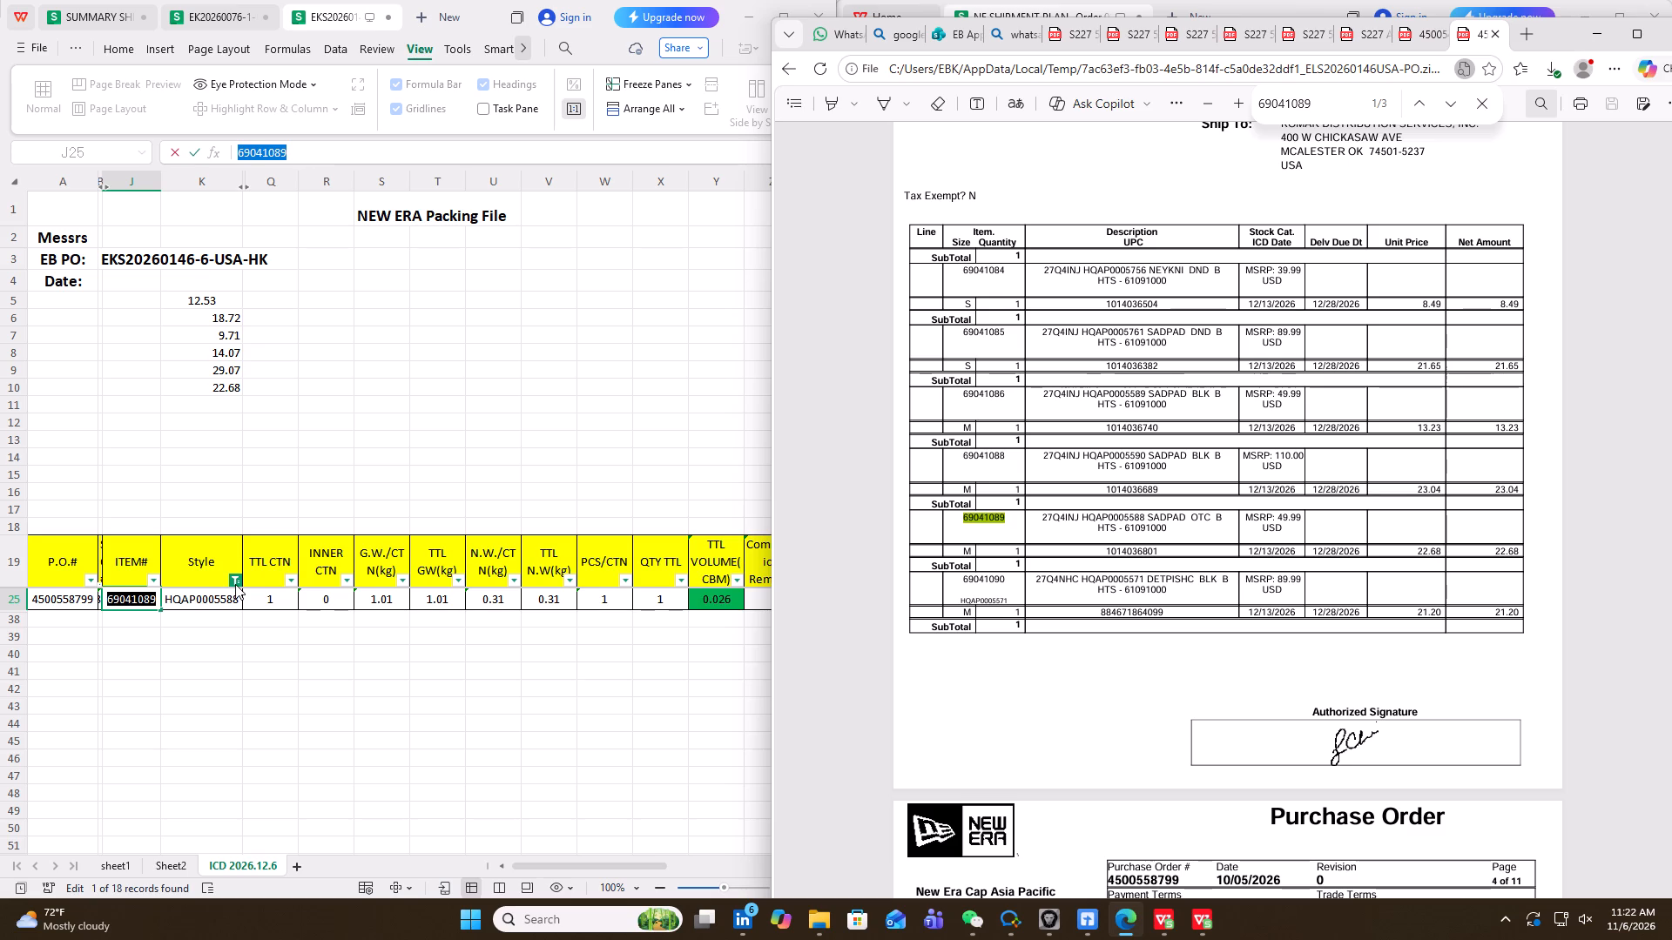
# Filter the Style column to only HQAP0005589 and search the purchase order PDF for its item number 69041086.
pyautogui.click(235, 580)
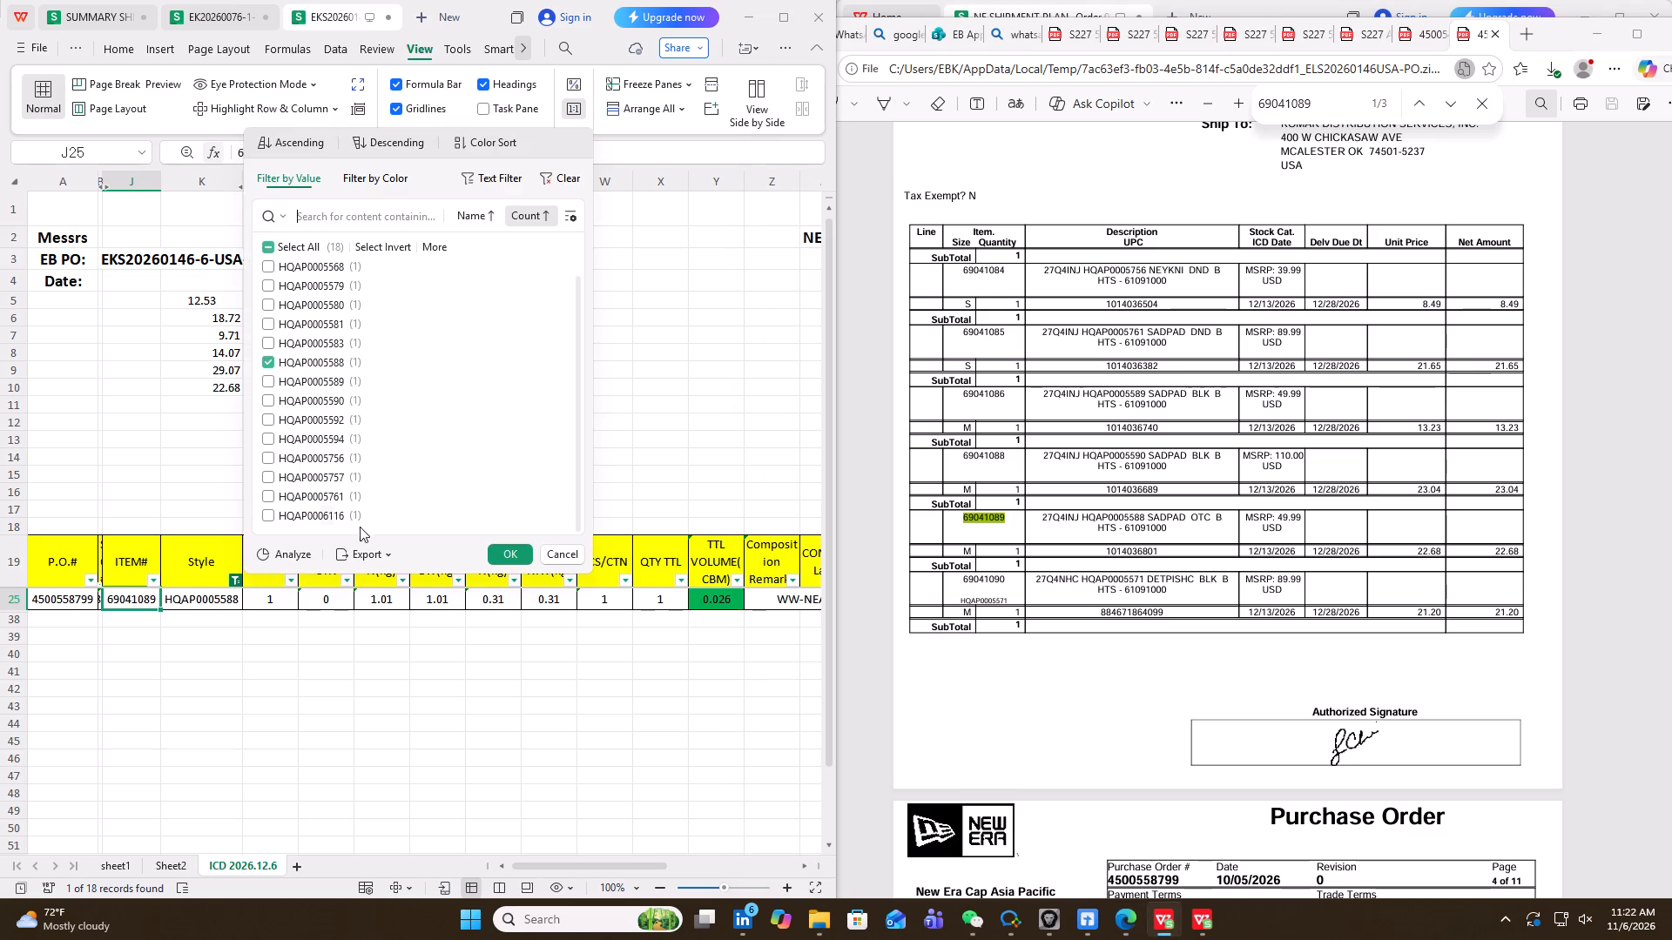
pyautogui.click(514, 388)
pyautogui.scroll(5, 337, 601)
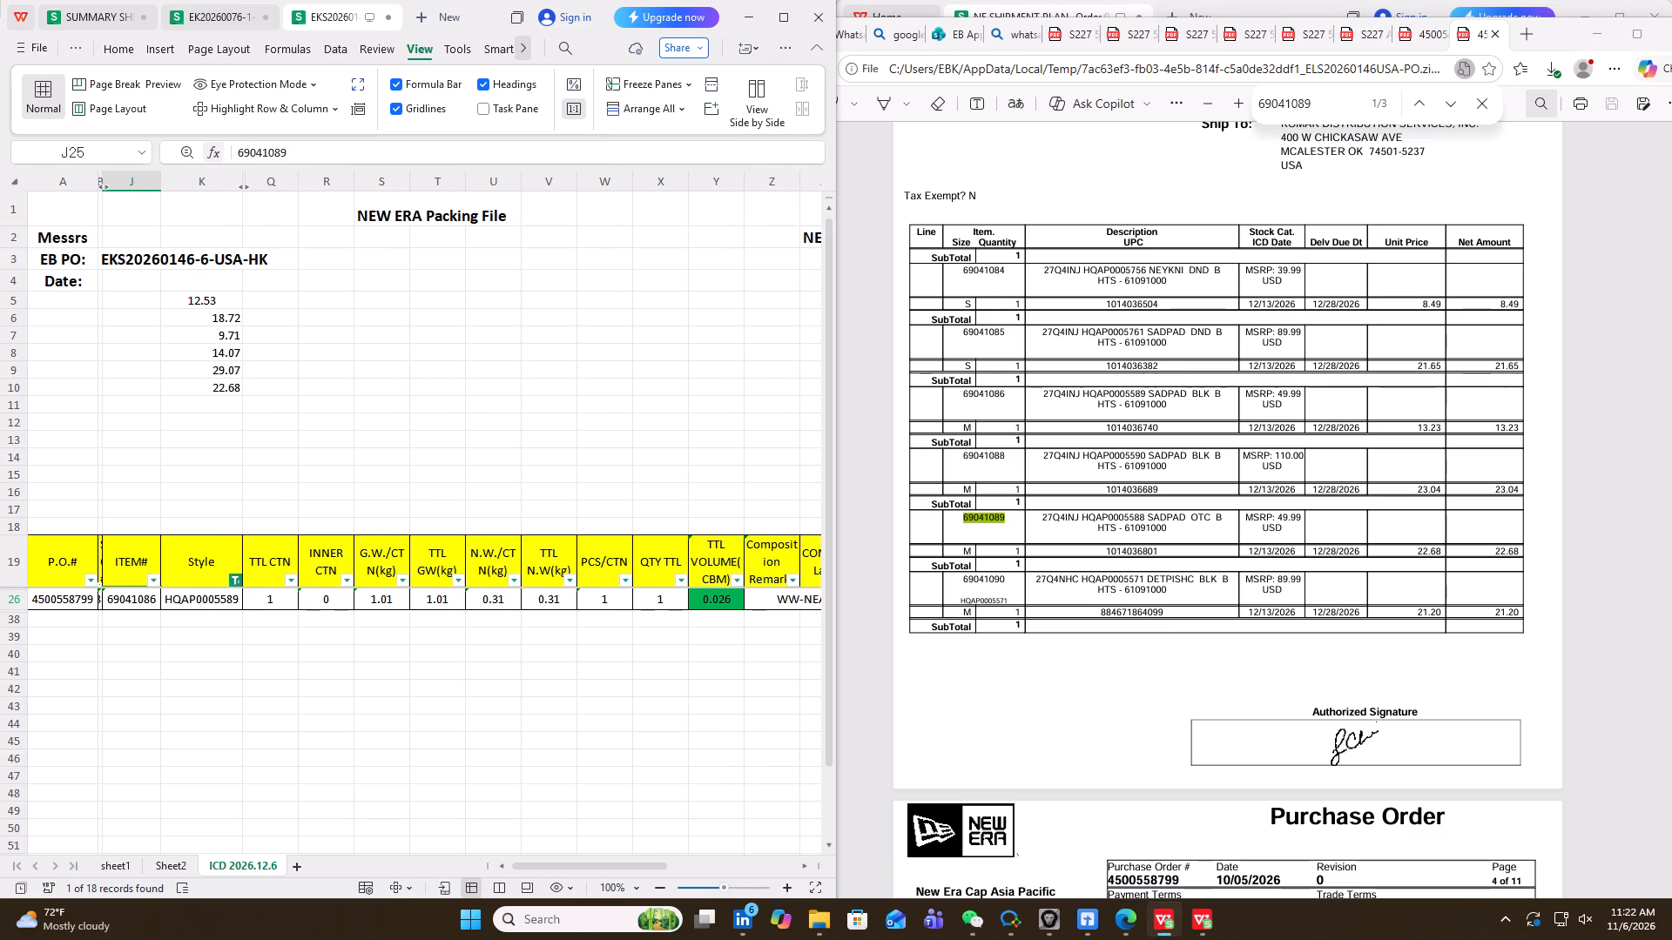
pyautogui.click(145, 600)
pyautogui.doubleClick(263, 146)
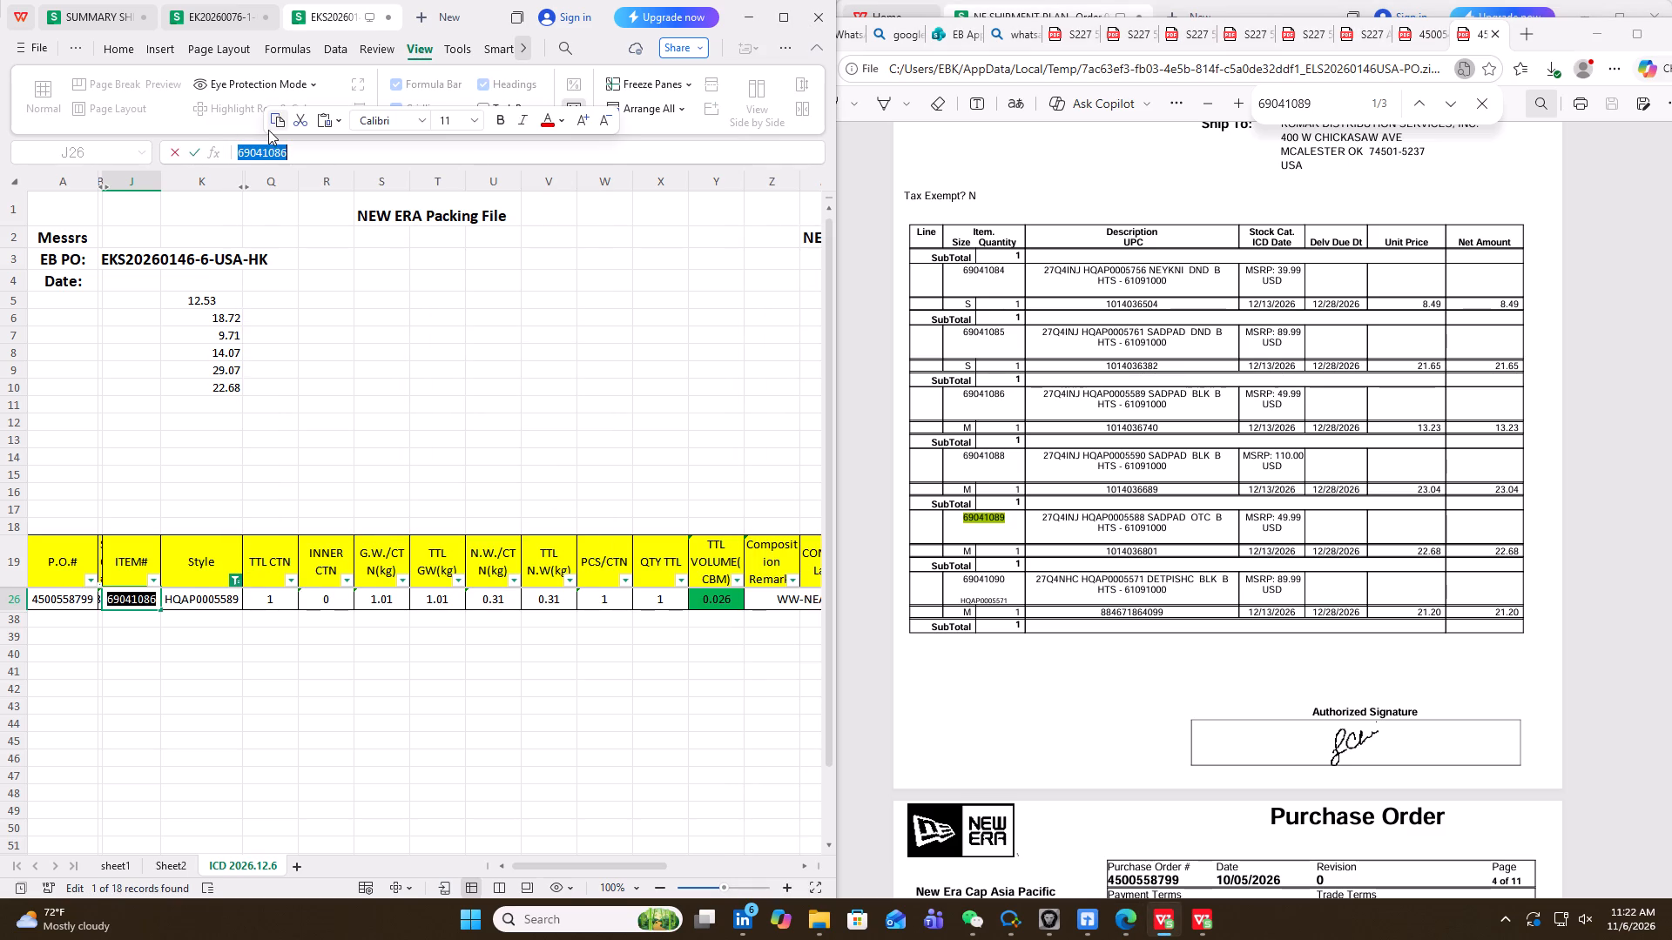
pyautogui.click(272, 126)
pyautogui.doubleClick(1287, 99)
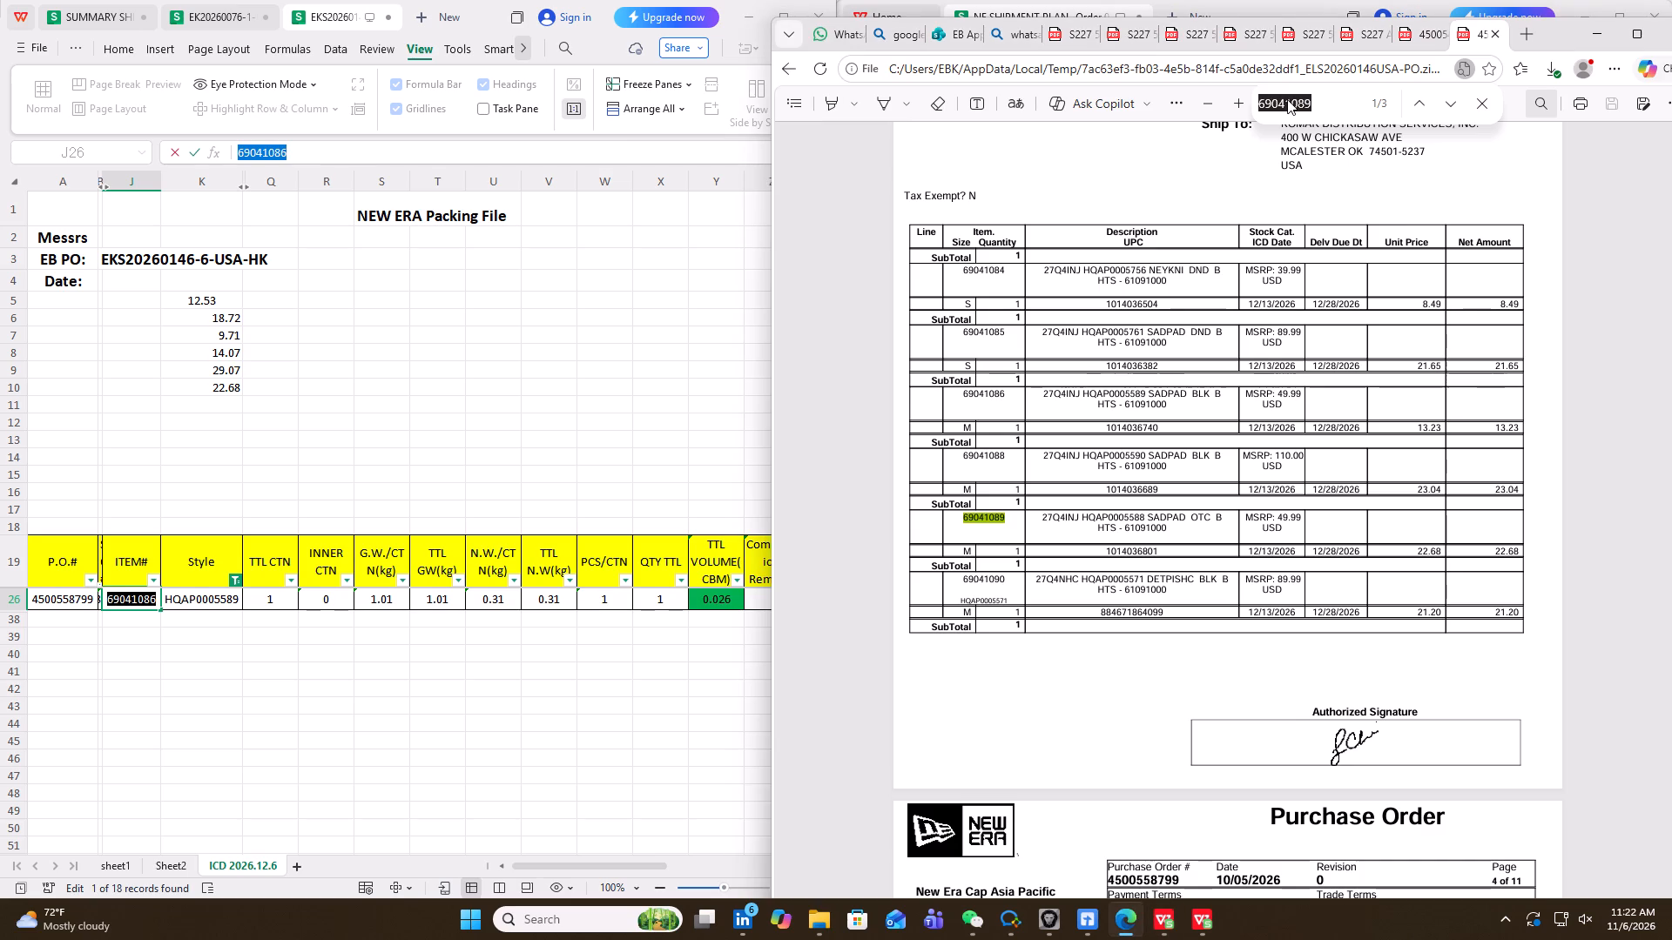
pyautogui.hotkey('ctrl', 'v')
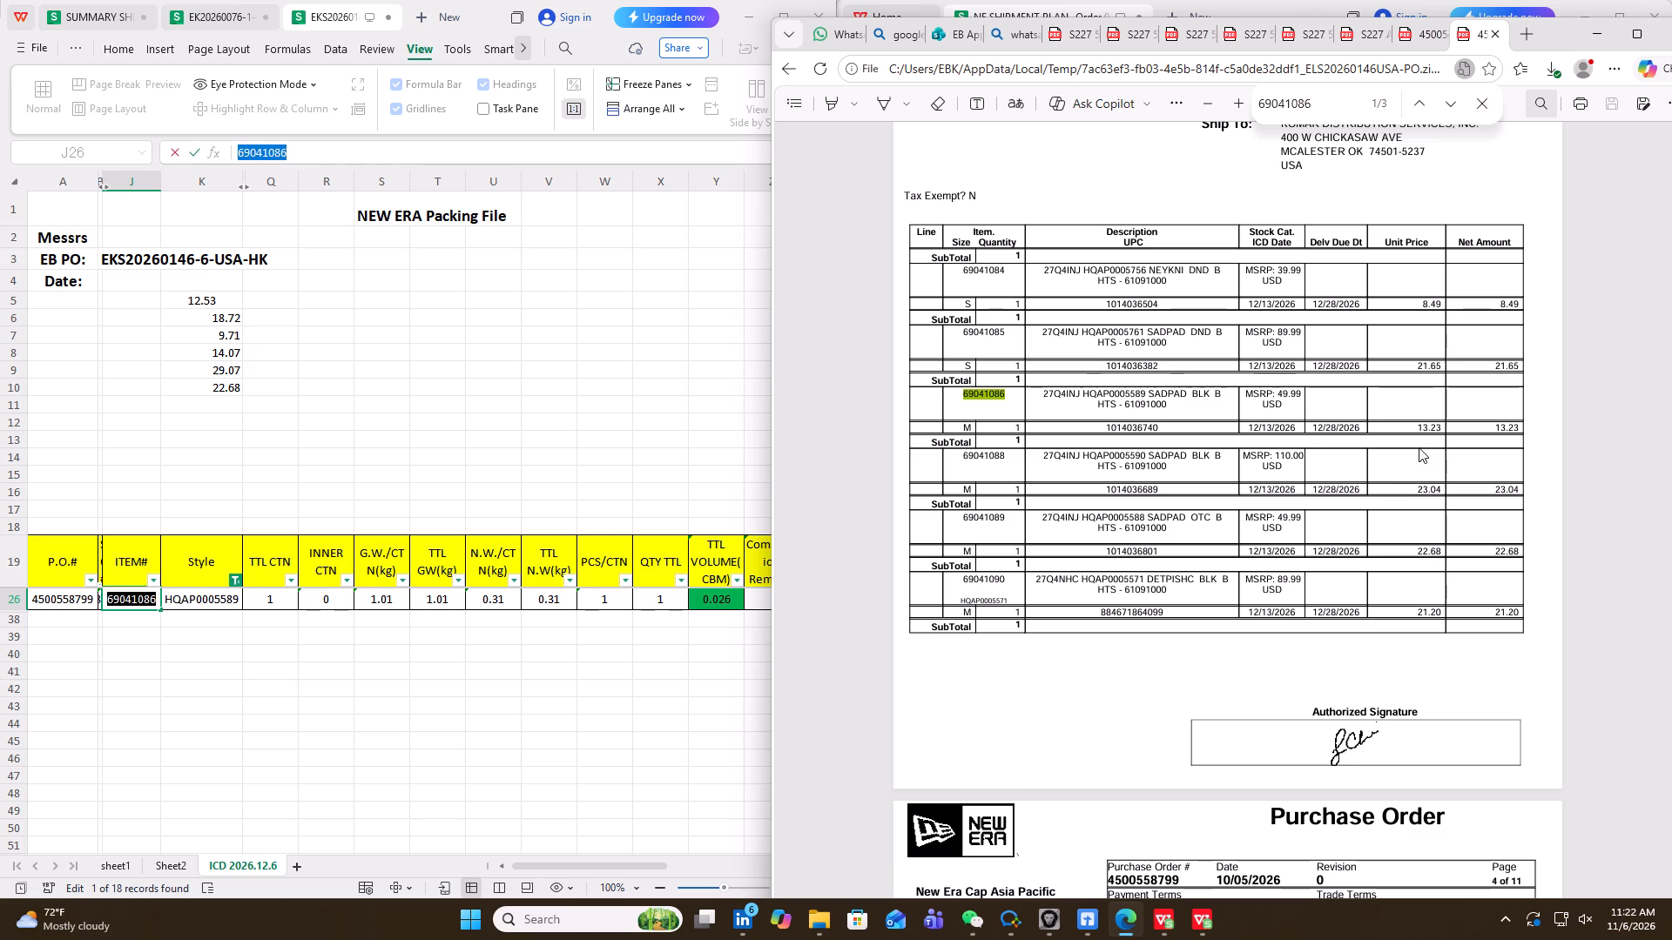
# Copy item 69041086's unit price 13.23 from the purchase order into cell K11, and check the price at the item's next match.
pyautogui.moveTo(1415, 429); pyautogui.dragTo(1439, 428)
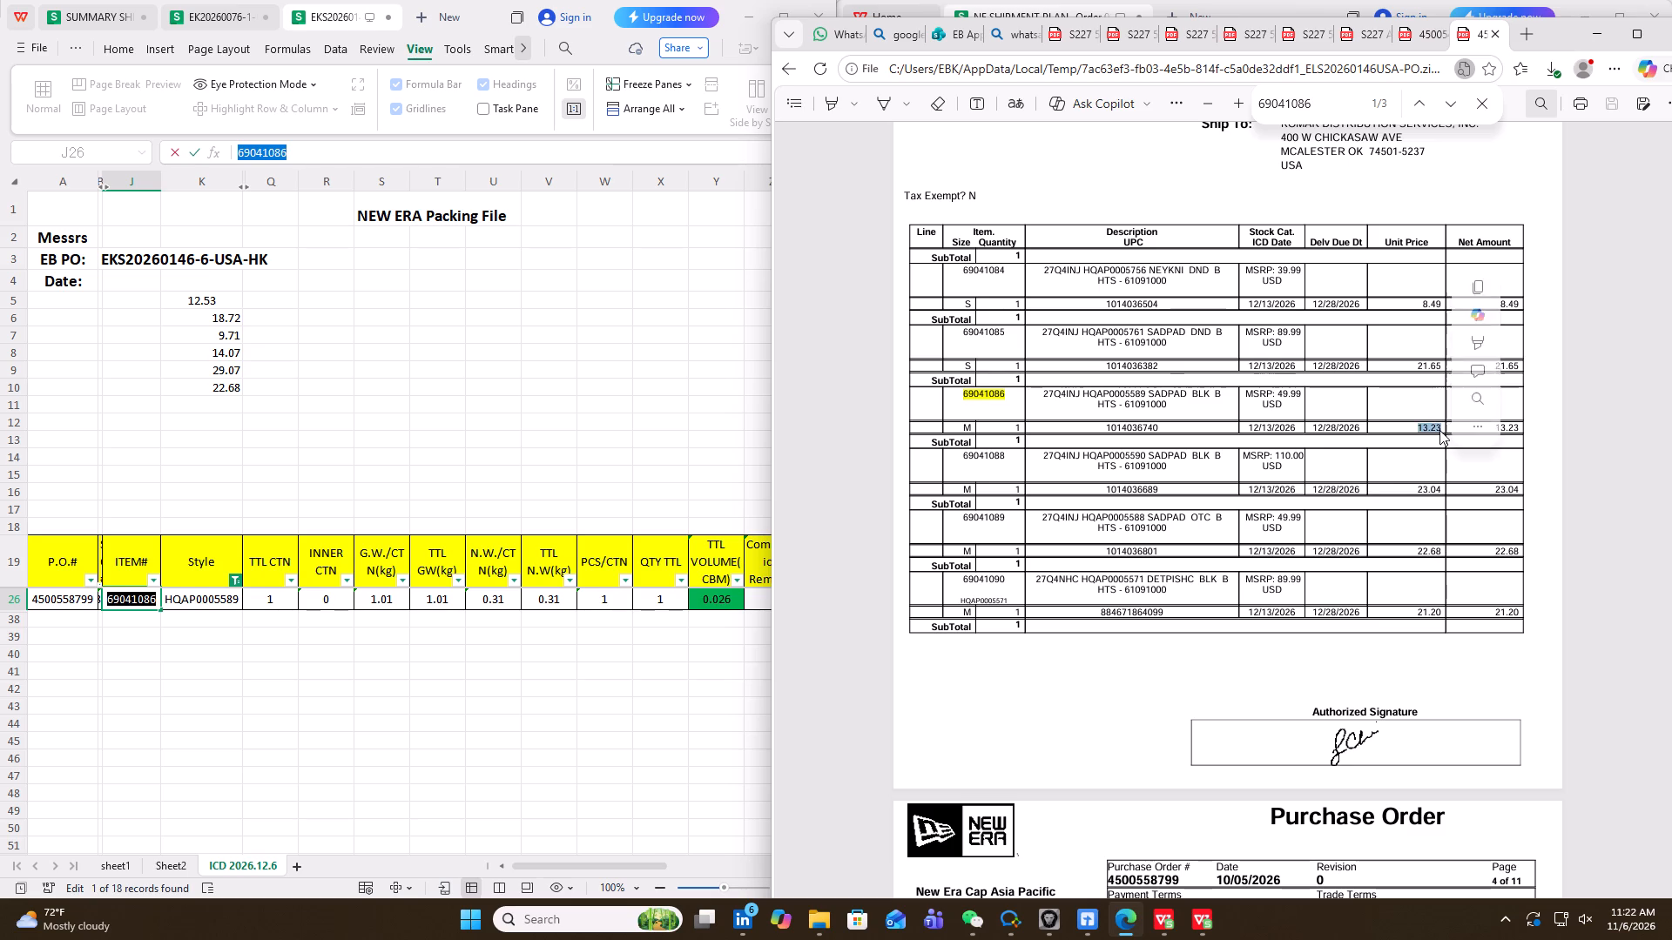
pyautogui.click(1480, 287)
pyautogui.click(213, 406)
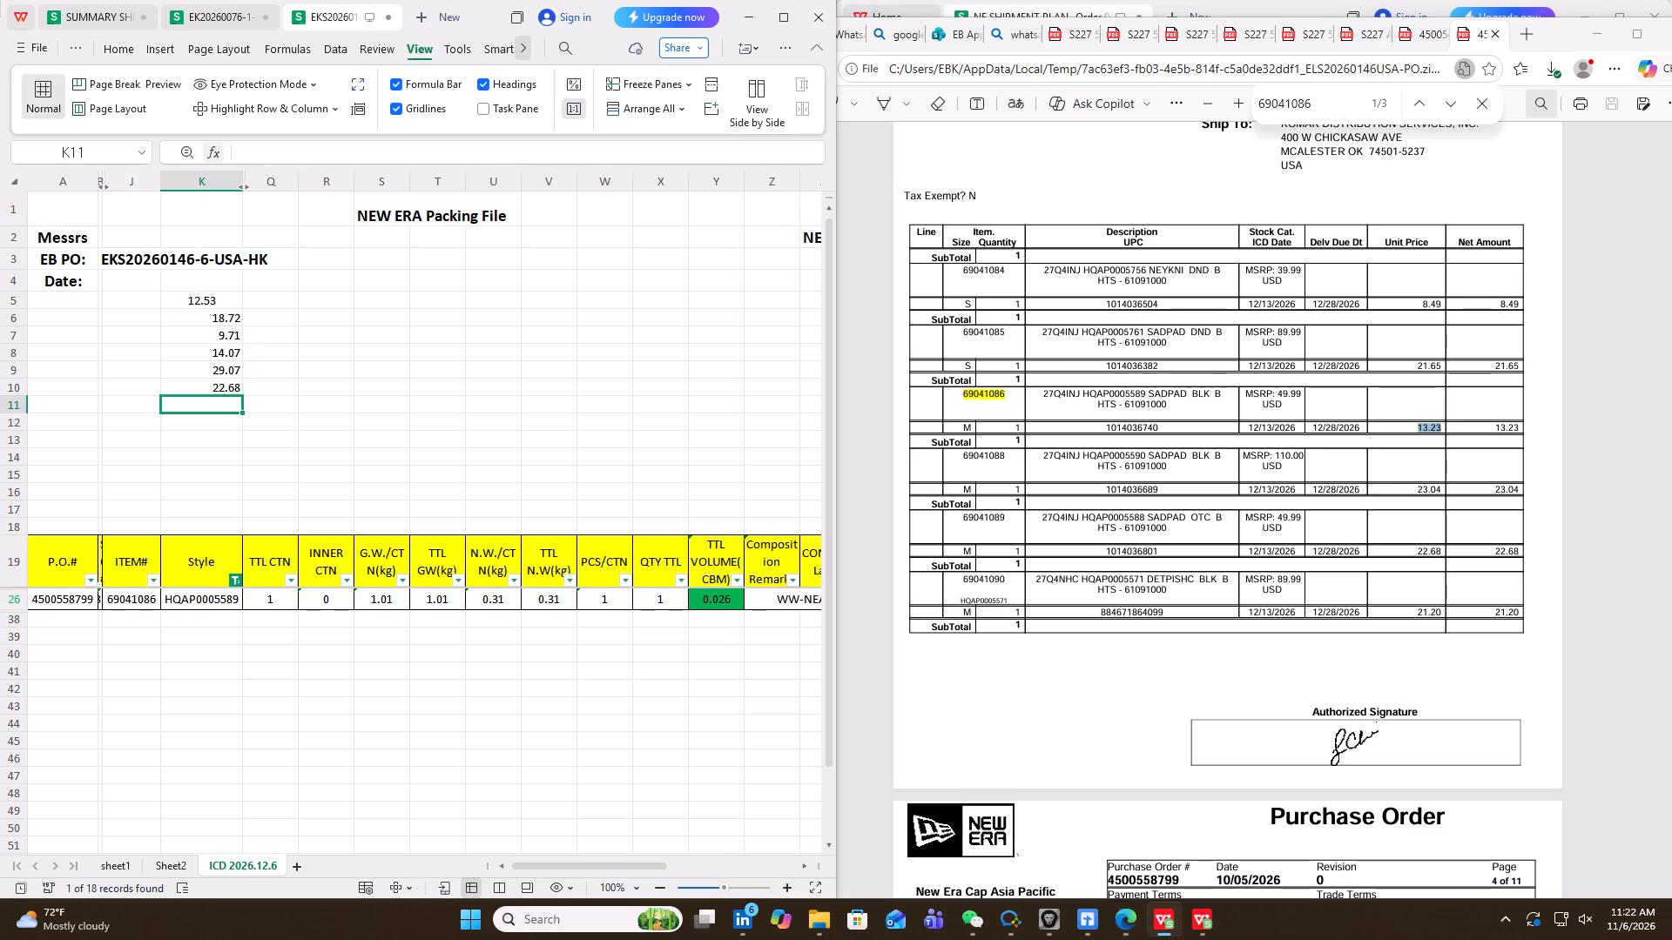
pyautogui.hotkey('ctrl', 'v')
pyautogui.click(1452, 103)
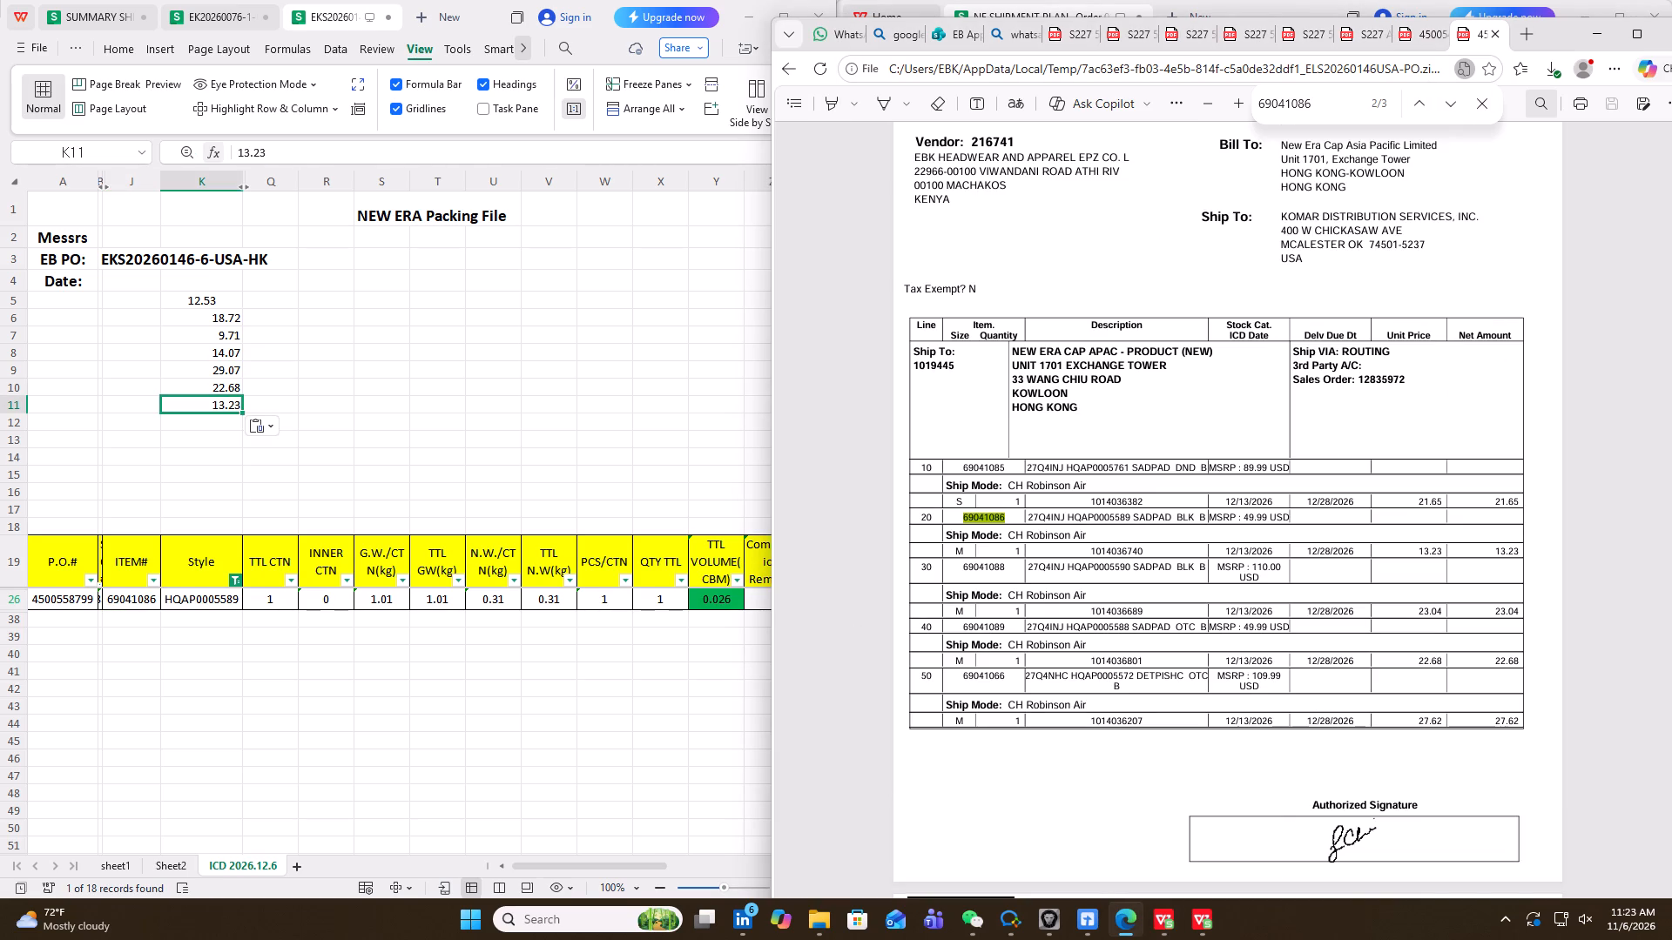
pyautogui.scroll(4, 369, 668)
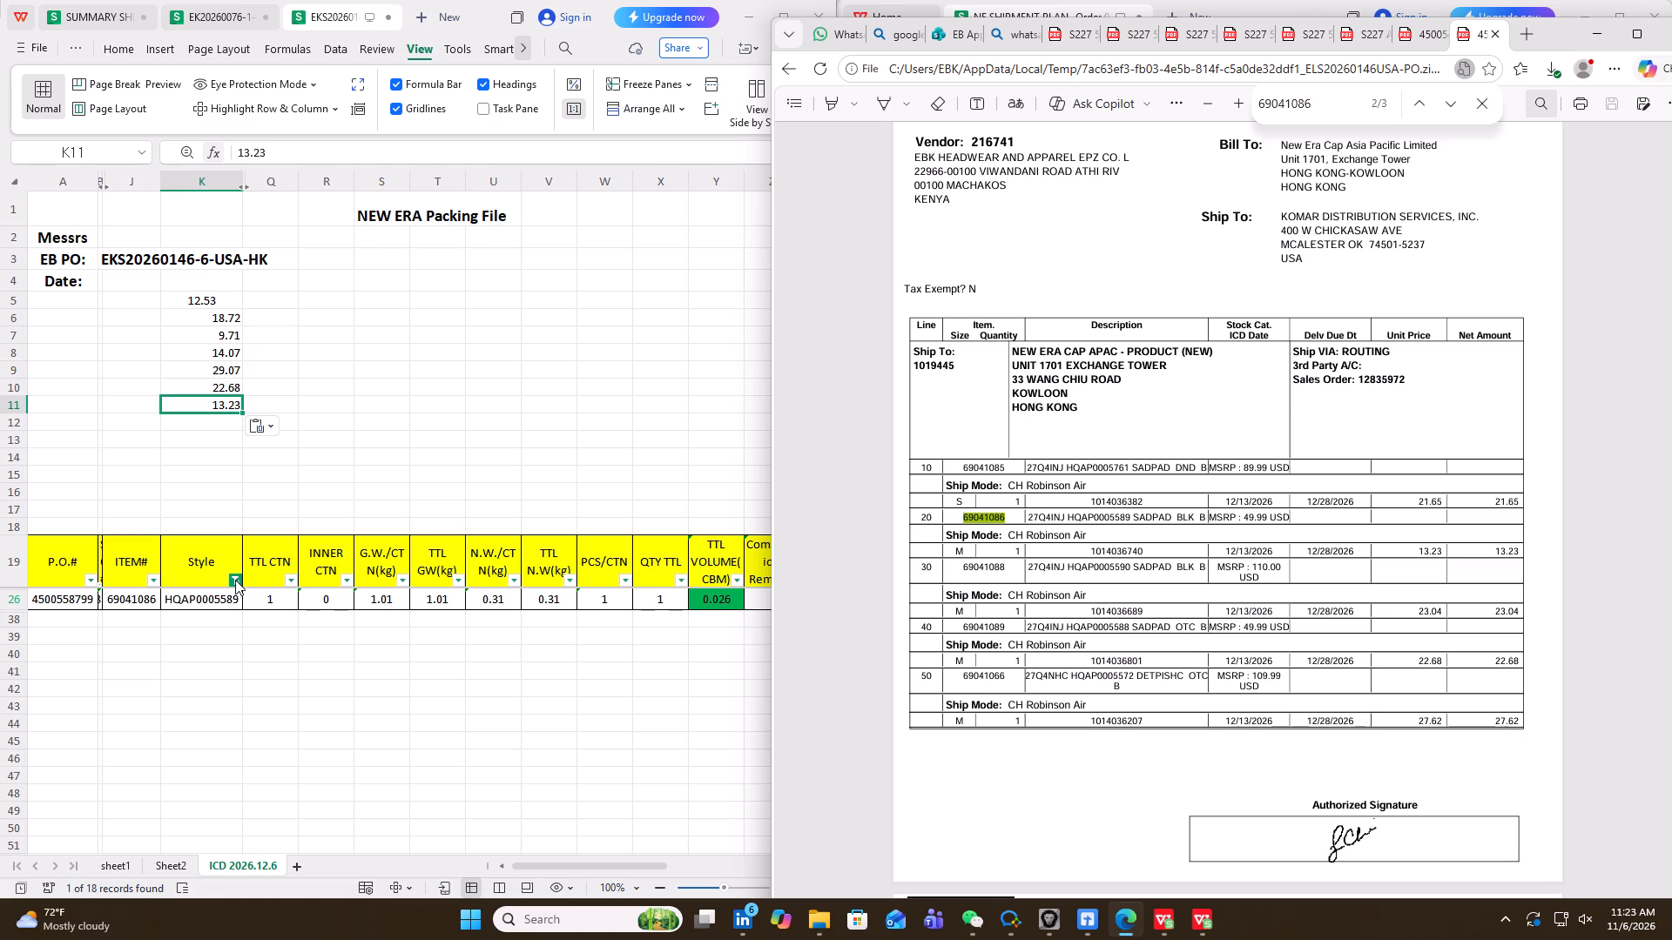
# Filter the Style column to only HQAP0005590 and search the purchase order PDF for its item number 69041088.
pyautogui.click(235, 580)
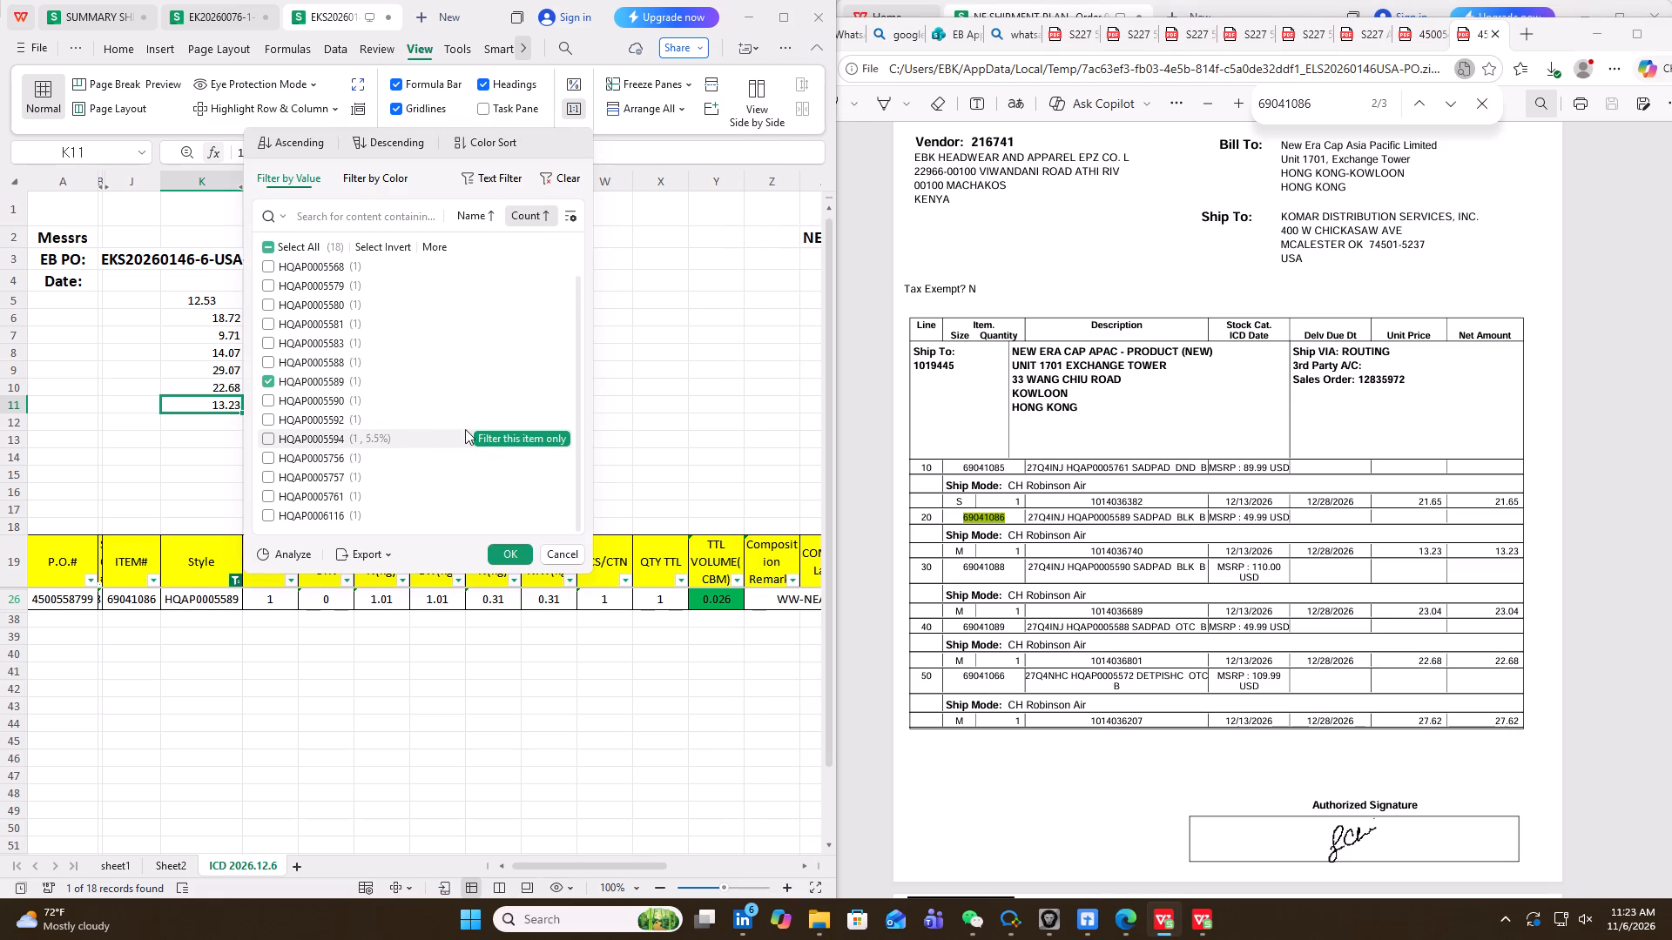
pyautogui.click(513, 402)
pyautogui.scroll(4, 413, 556)
pyautogui.click(145, 599)
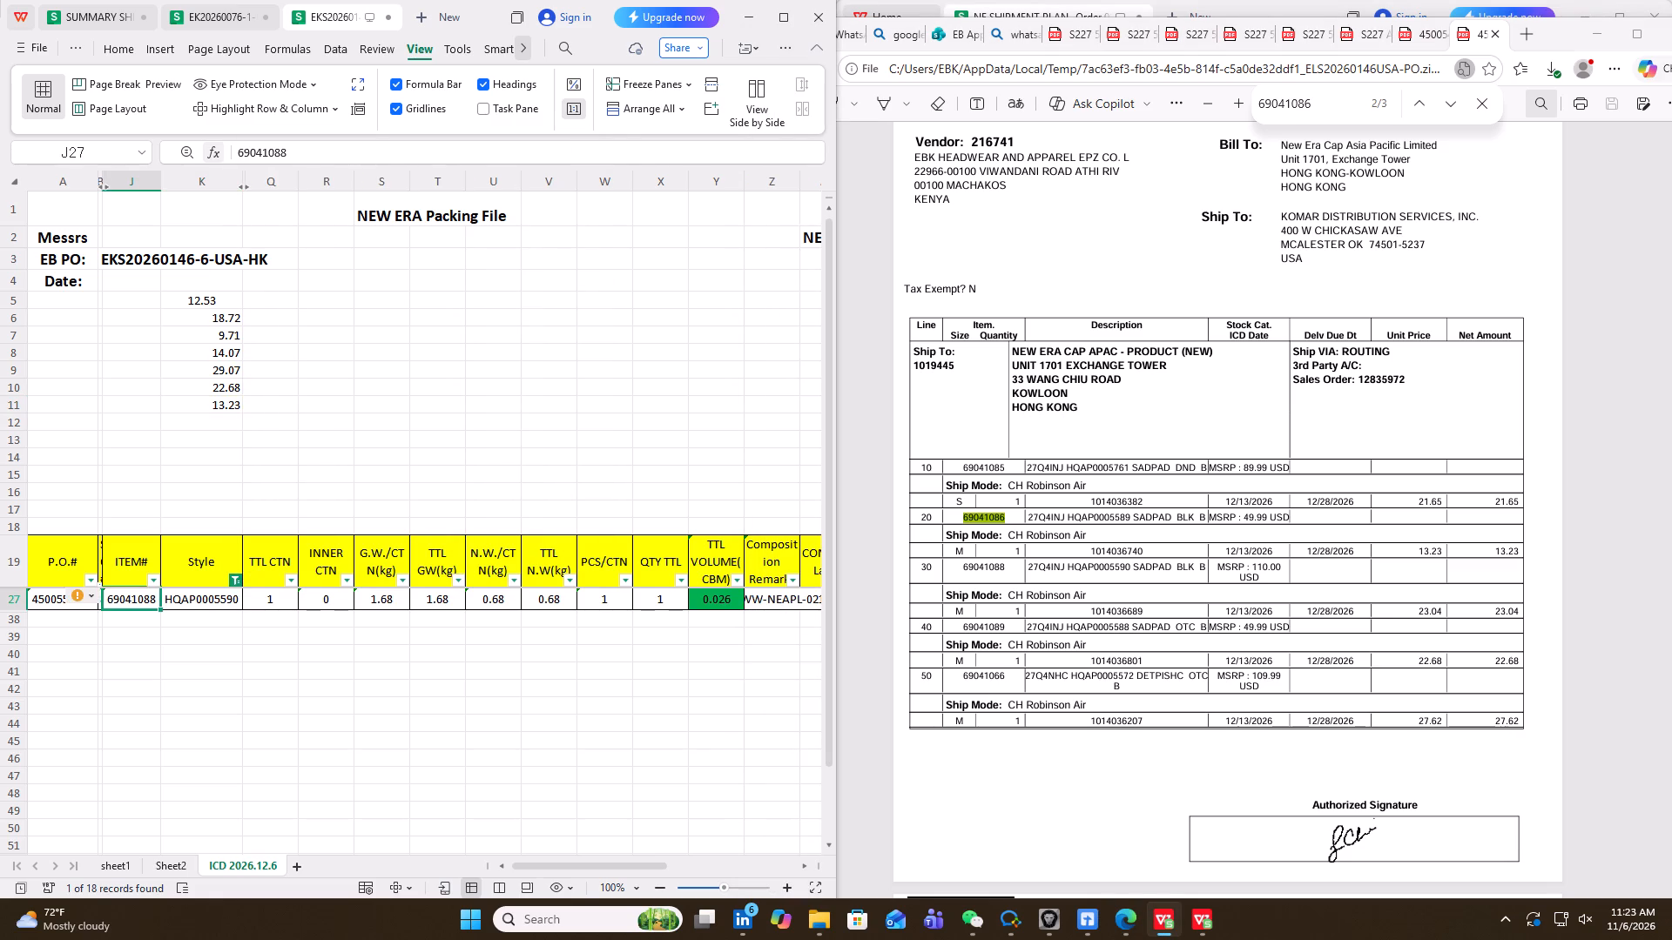
pyautogui.doubleClick(265, 152)
pyautogui.click(280, 121)
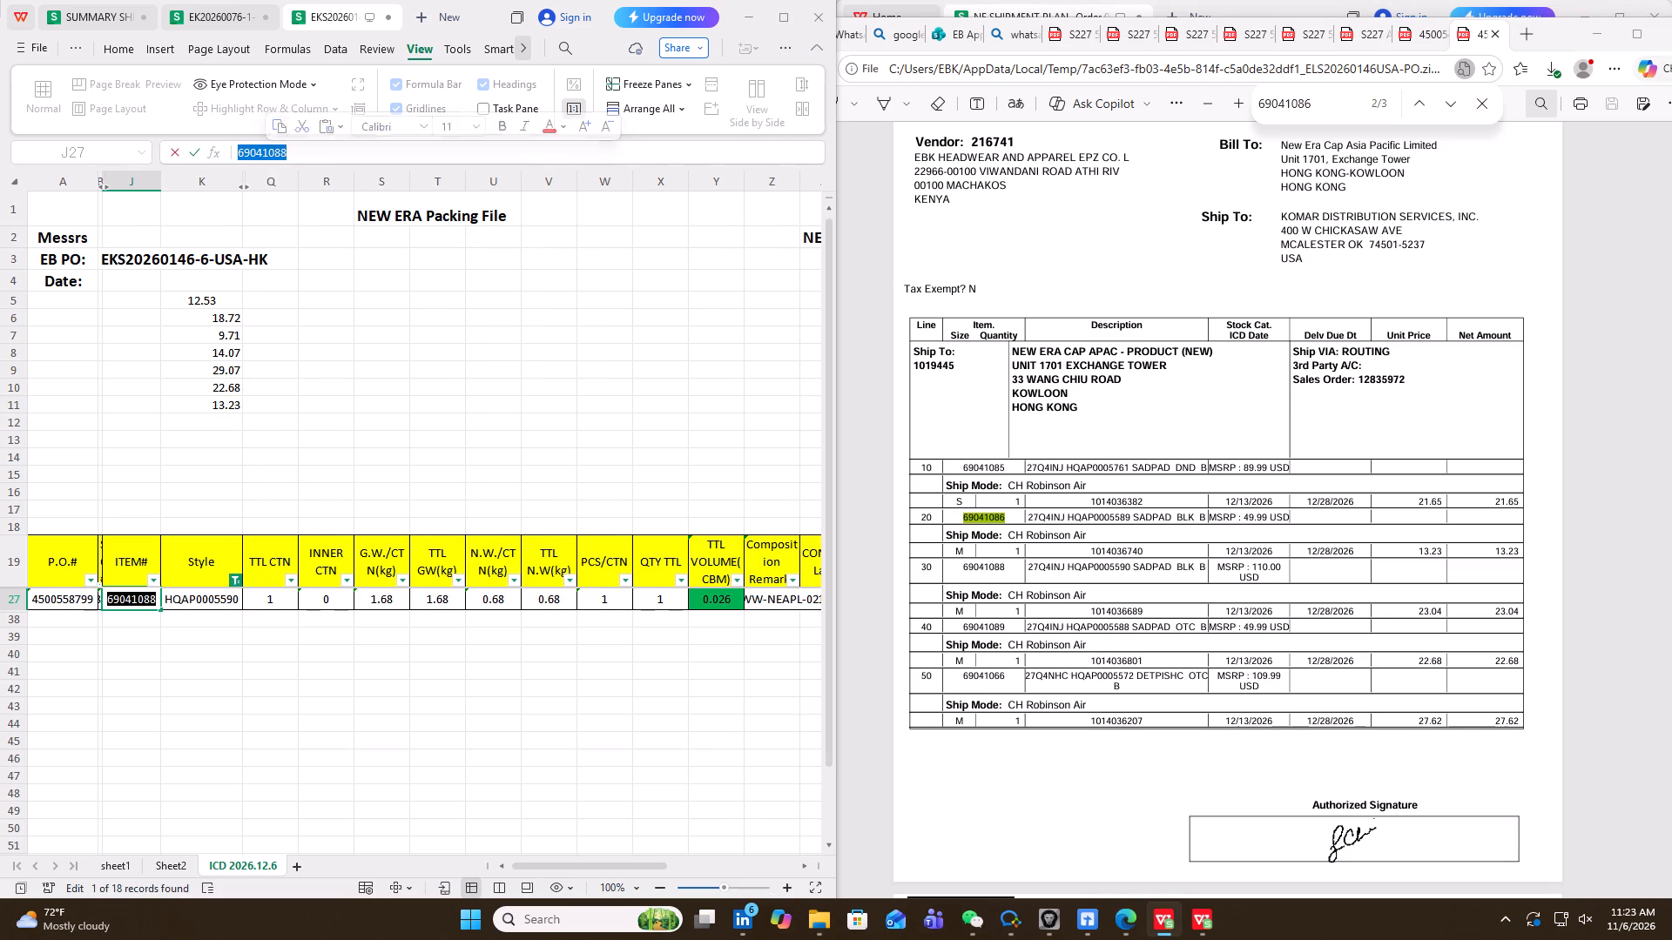
pyautogui.doubleClick(1292, 98)
pyautogui.hotkey('ctrl', 'v')
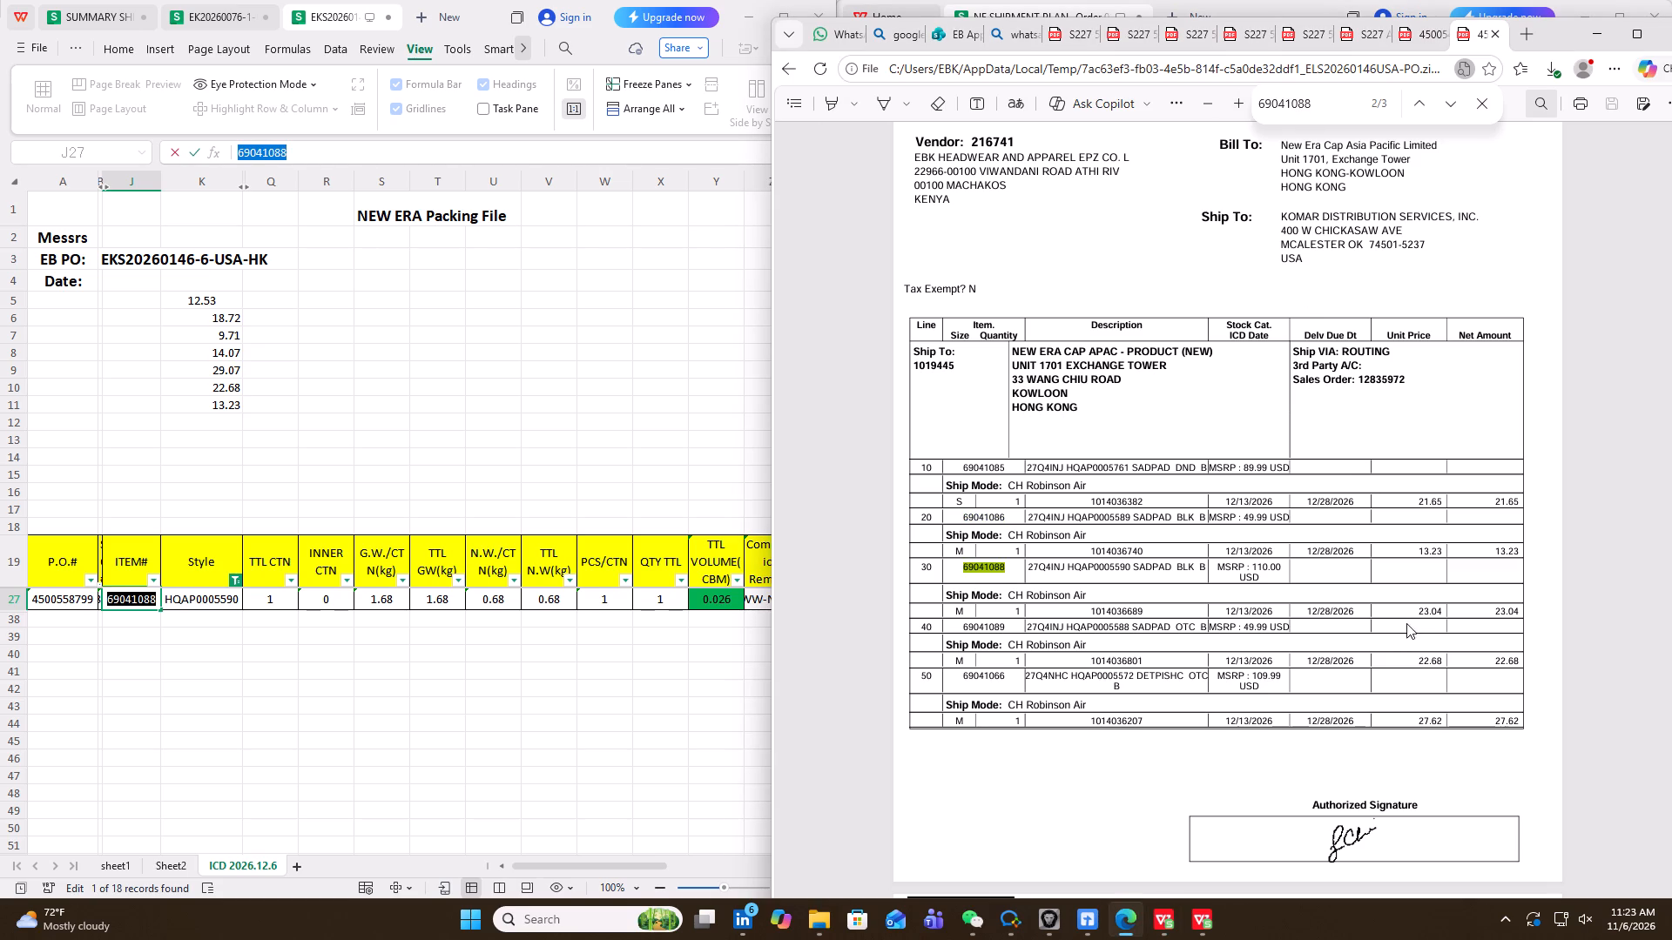
# Copy item 69041088's unit price 23.04 from the purchase order into cell K12, and check the price at the item's previous match.
pyautogui.moveTo(1417, 611); pyautogui.dragTo(1449, 610)
pyautogui.click(1487, 470)
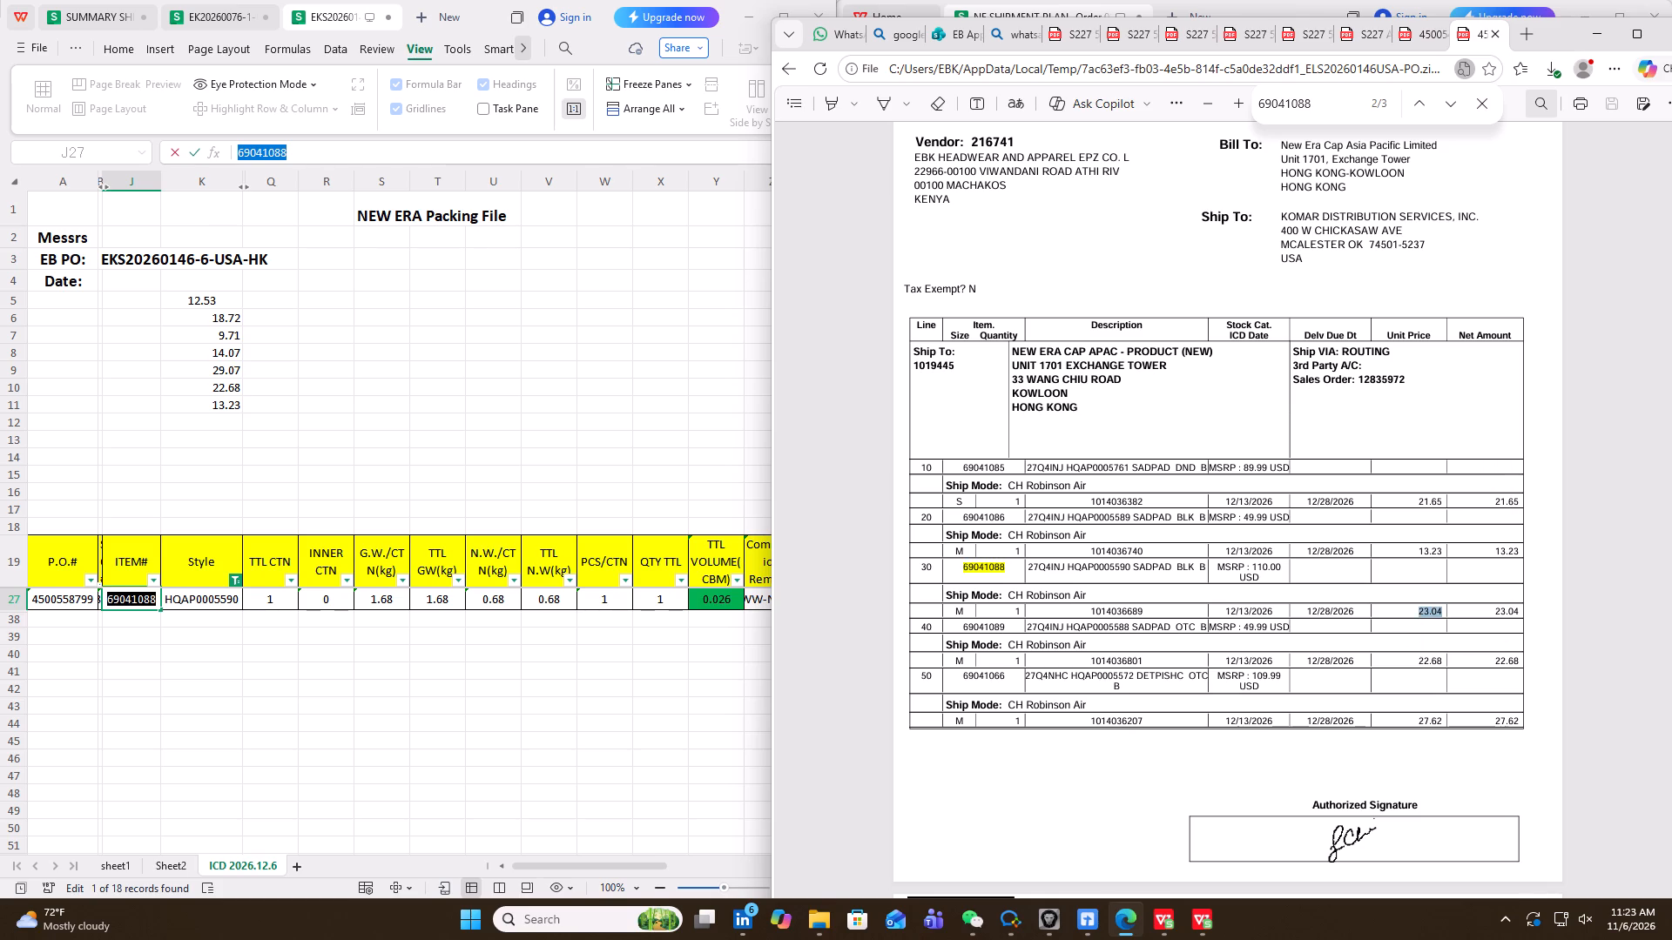
pyautogui.click(225, 425)
pyautogui.hotkey('ctrl', 'v')
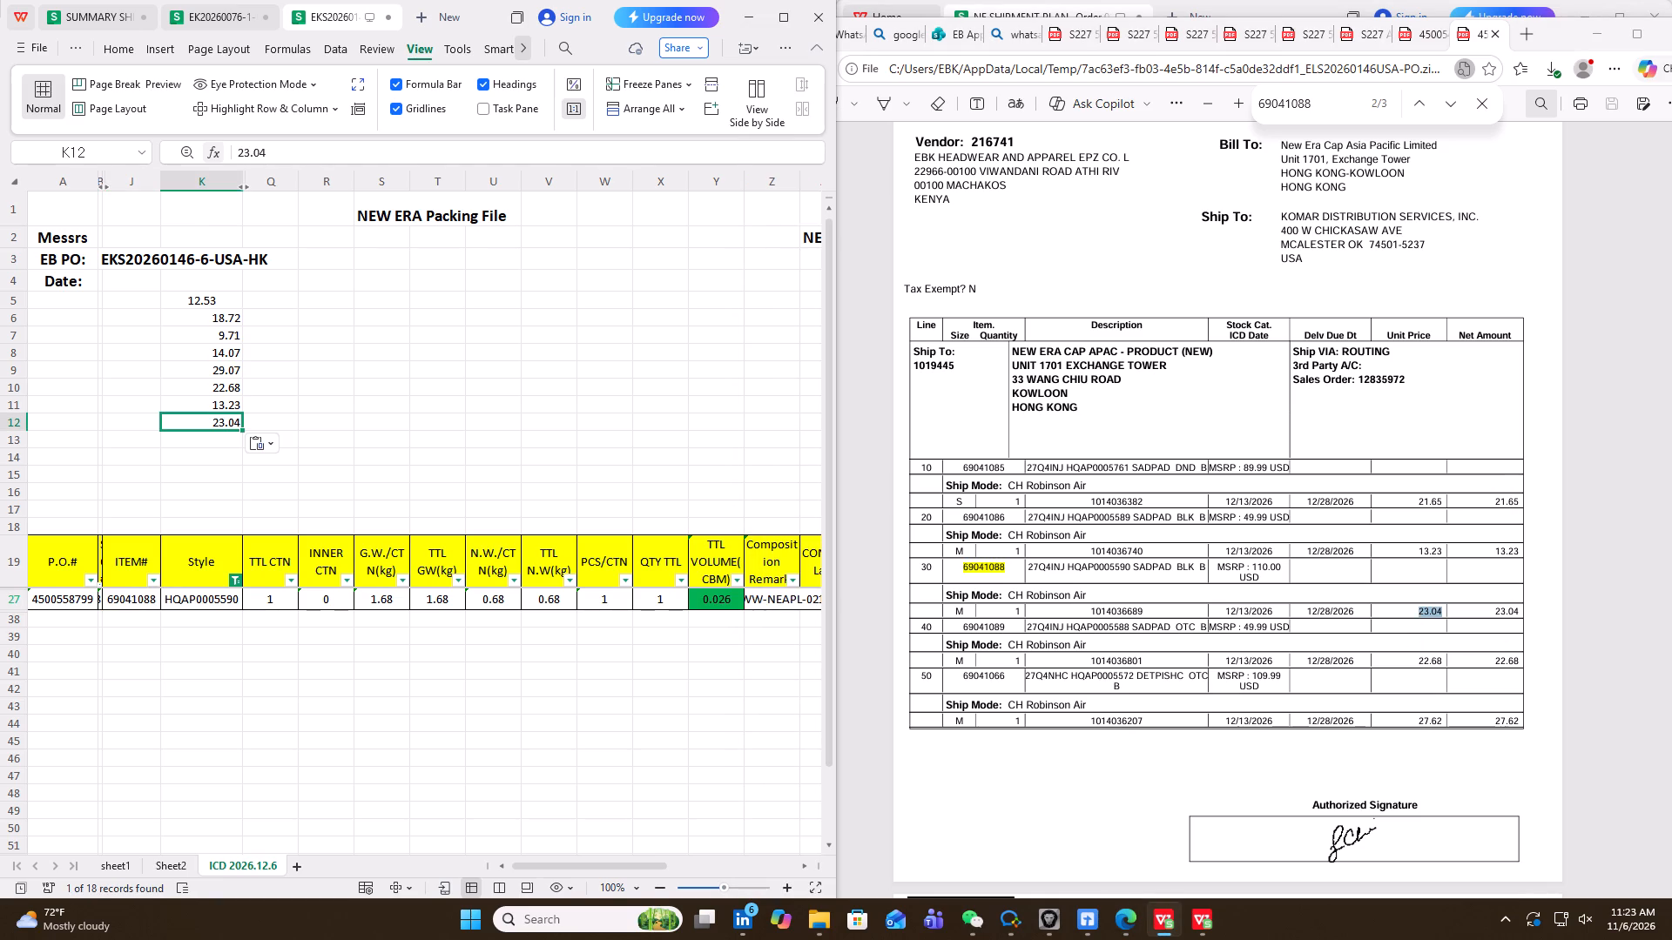
pyautogui.click(1419, 99)
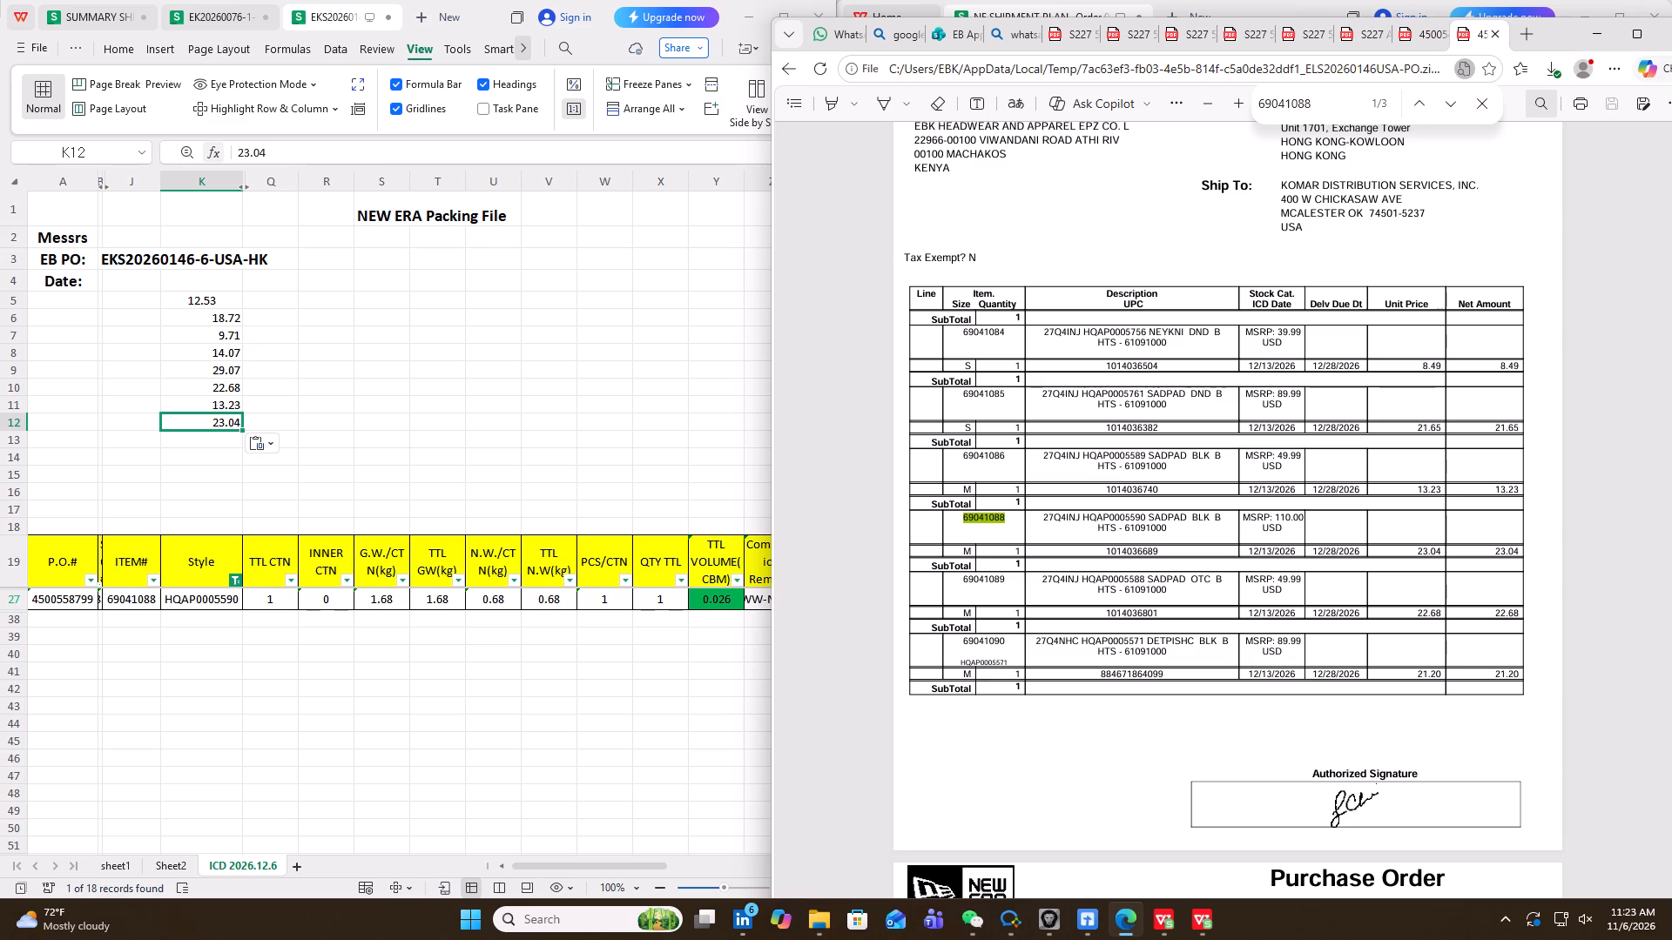
pyautogui.scroll(3, 230, 665)
# Filter the Style column to only HQAP0005592 and find its item number 69041068 at the first match in the purchase order PDF.
pyautogui.click(233, 580)
pyautogui.click(528, 417)
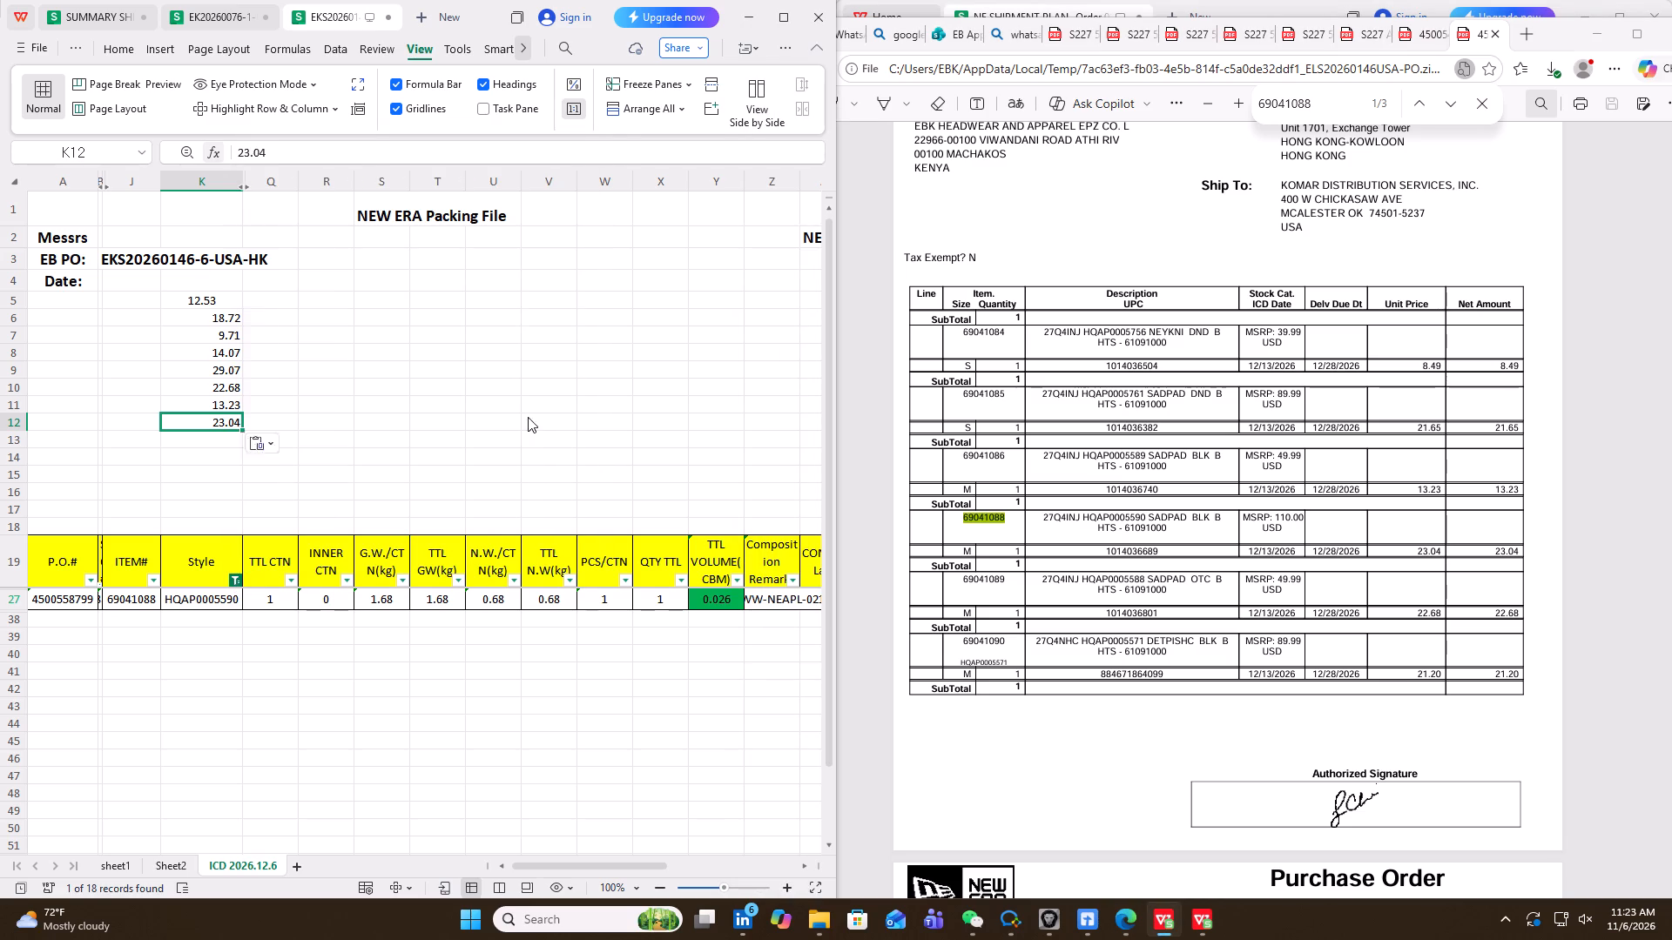
pyautogui.scroll(3, 146, 688)
pyautogui.click(140, 605)
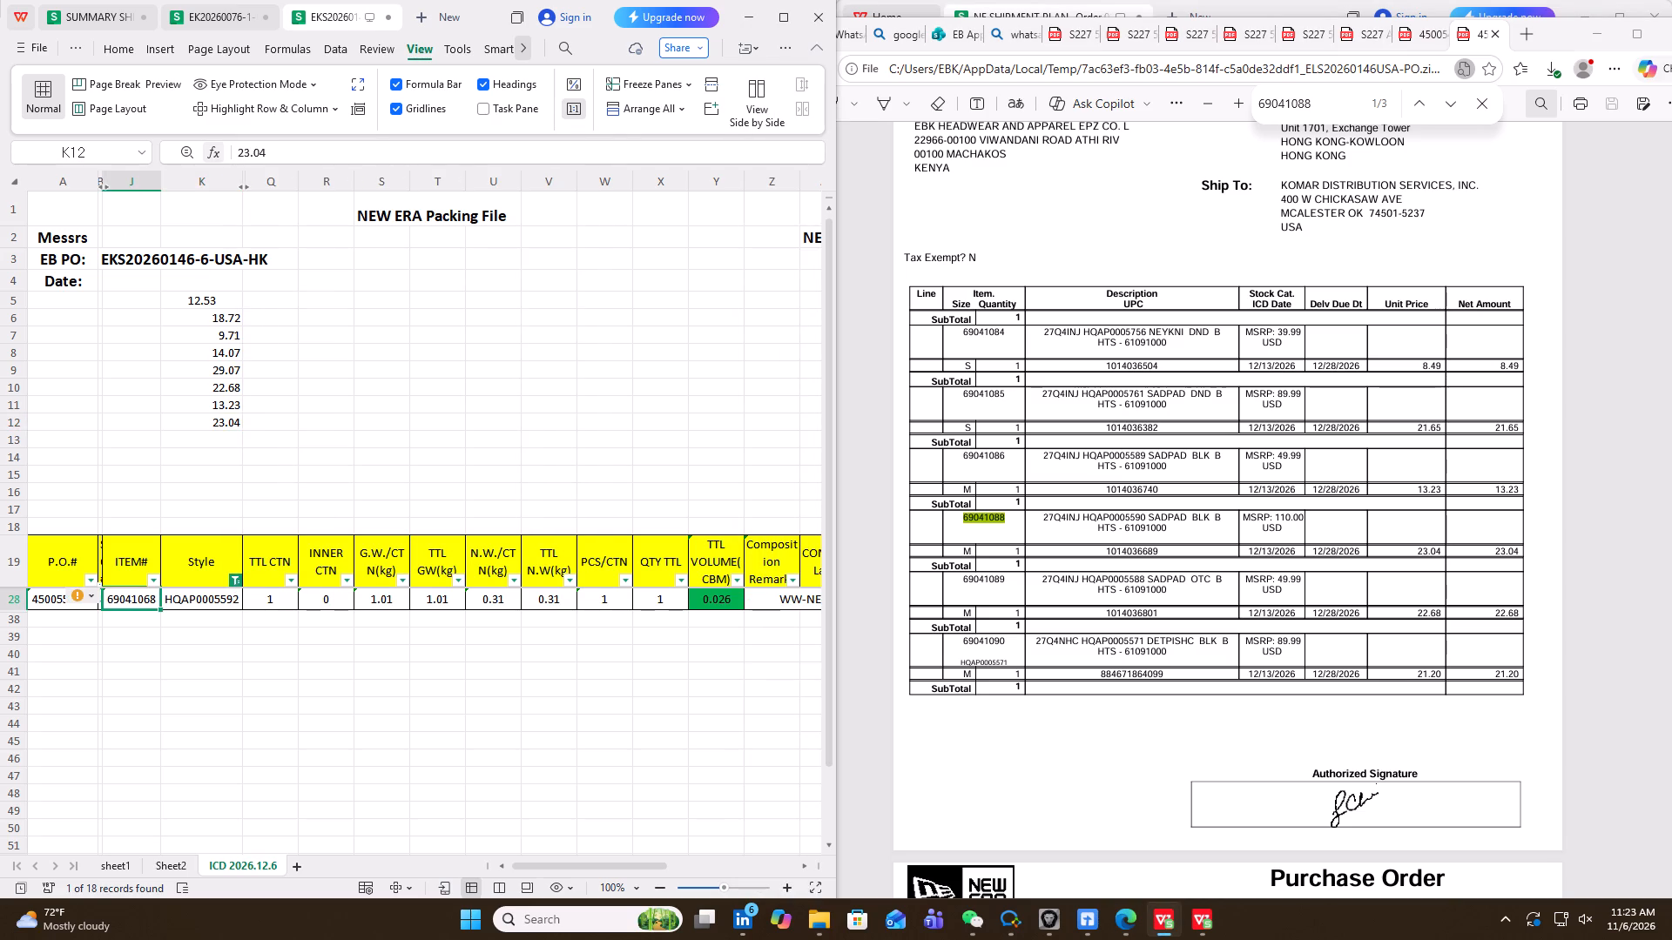
pyautogui.doubleClick(265, 149)
pyautogui.click(275, 121)
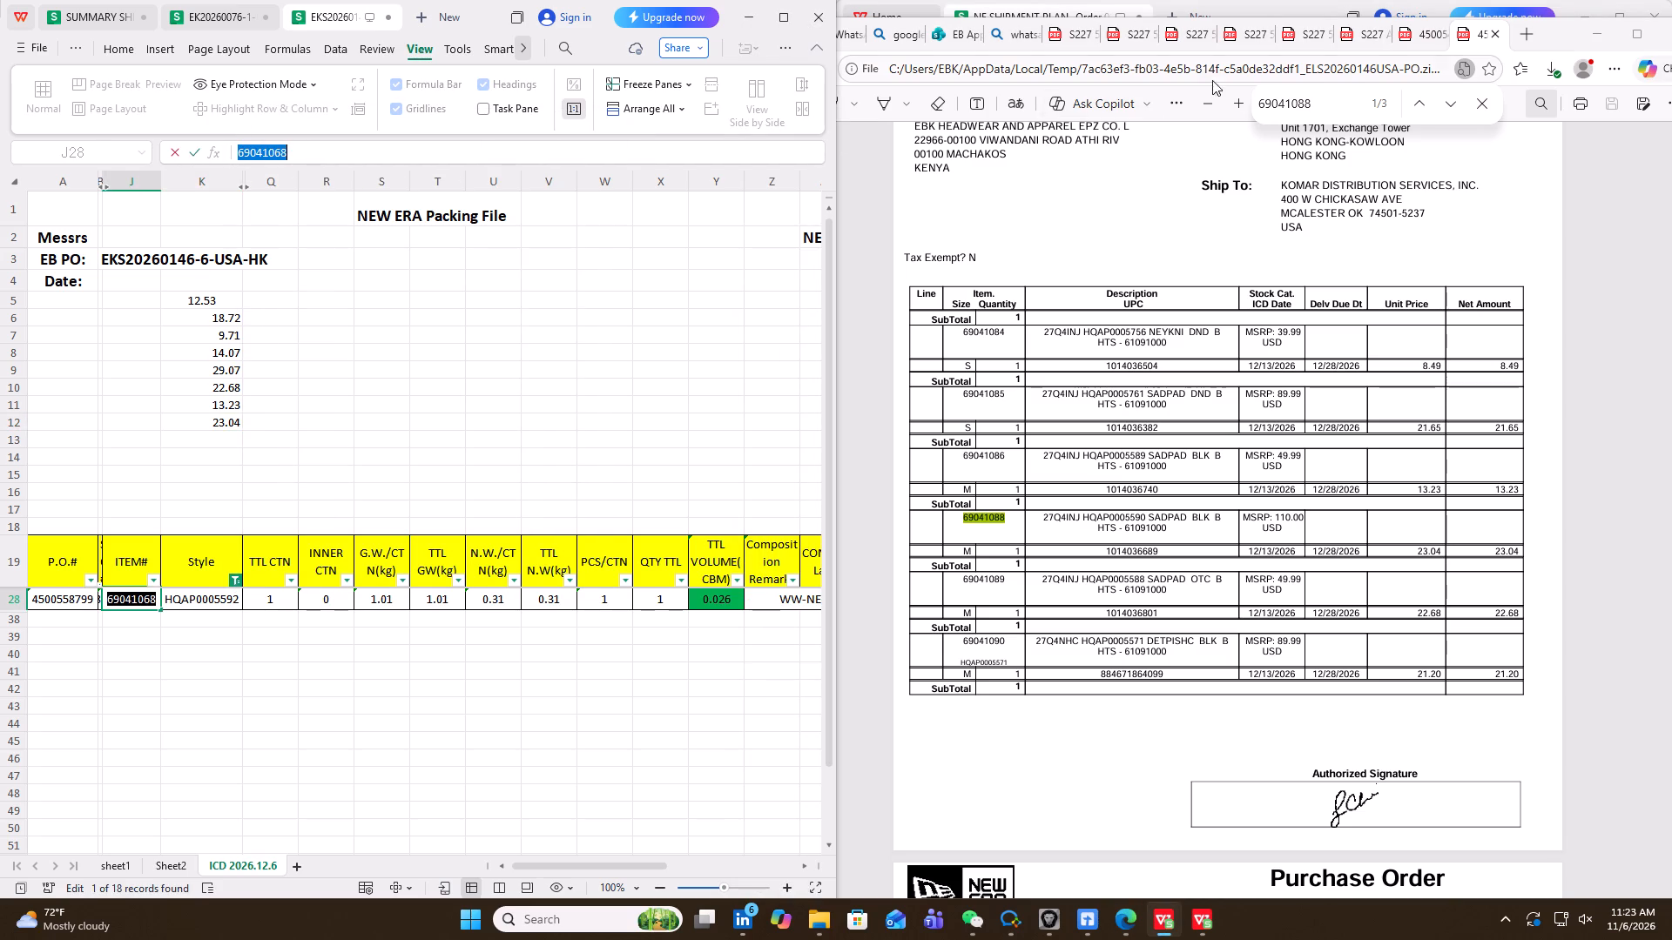
pyautogui.doubleClick(1291, 101)
pyautogui.hotkey('ctrl', 'v')
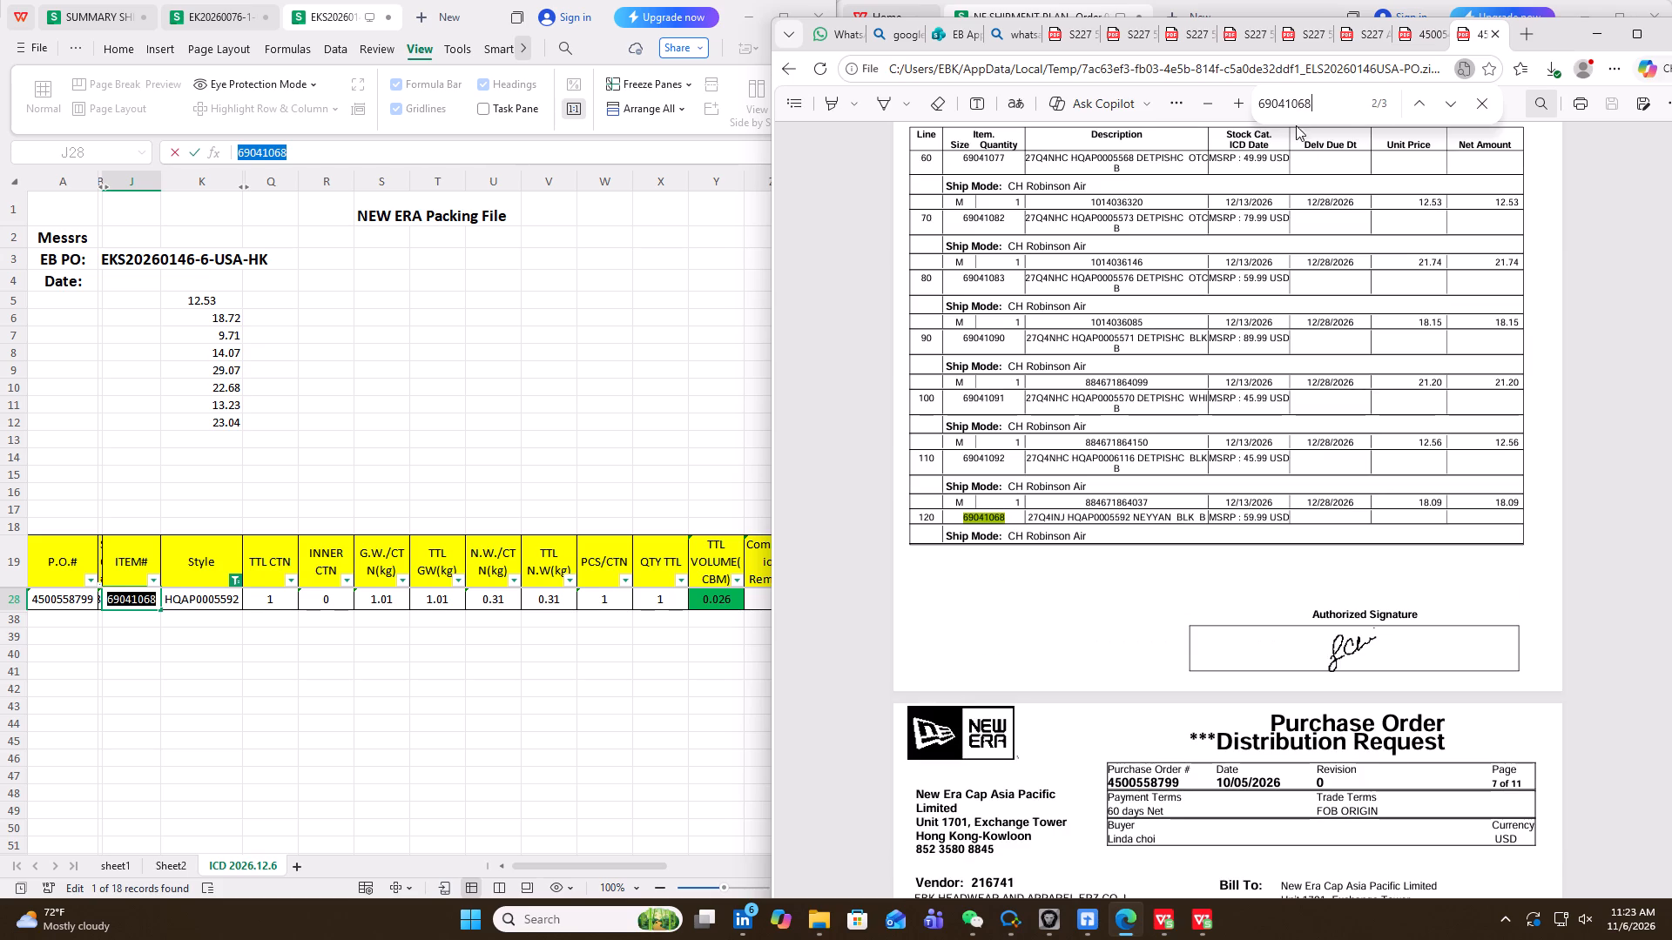
pyautogui.click(1428, 105)
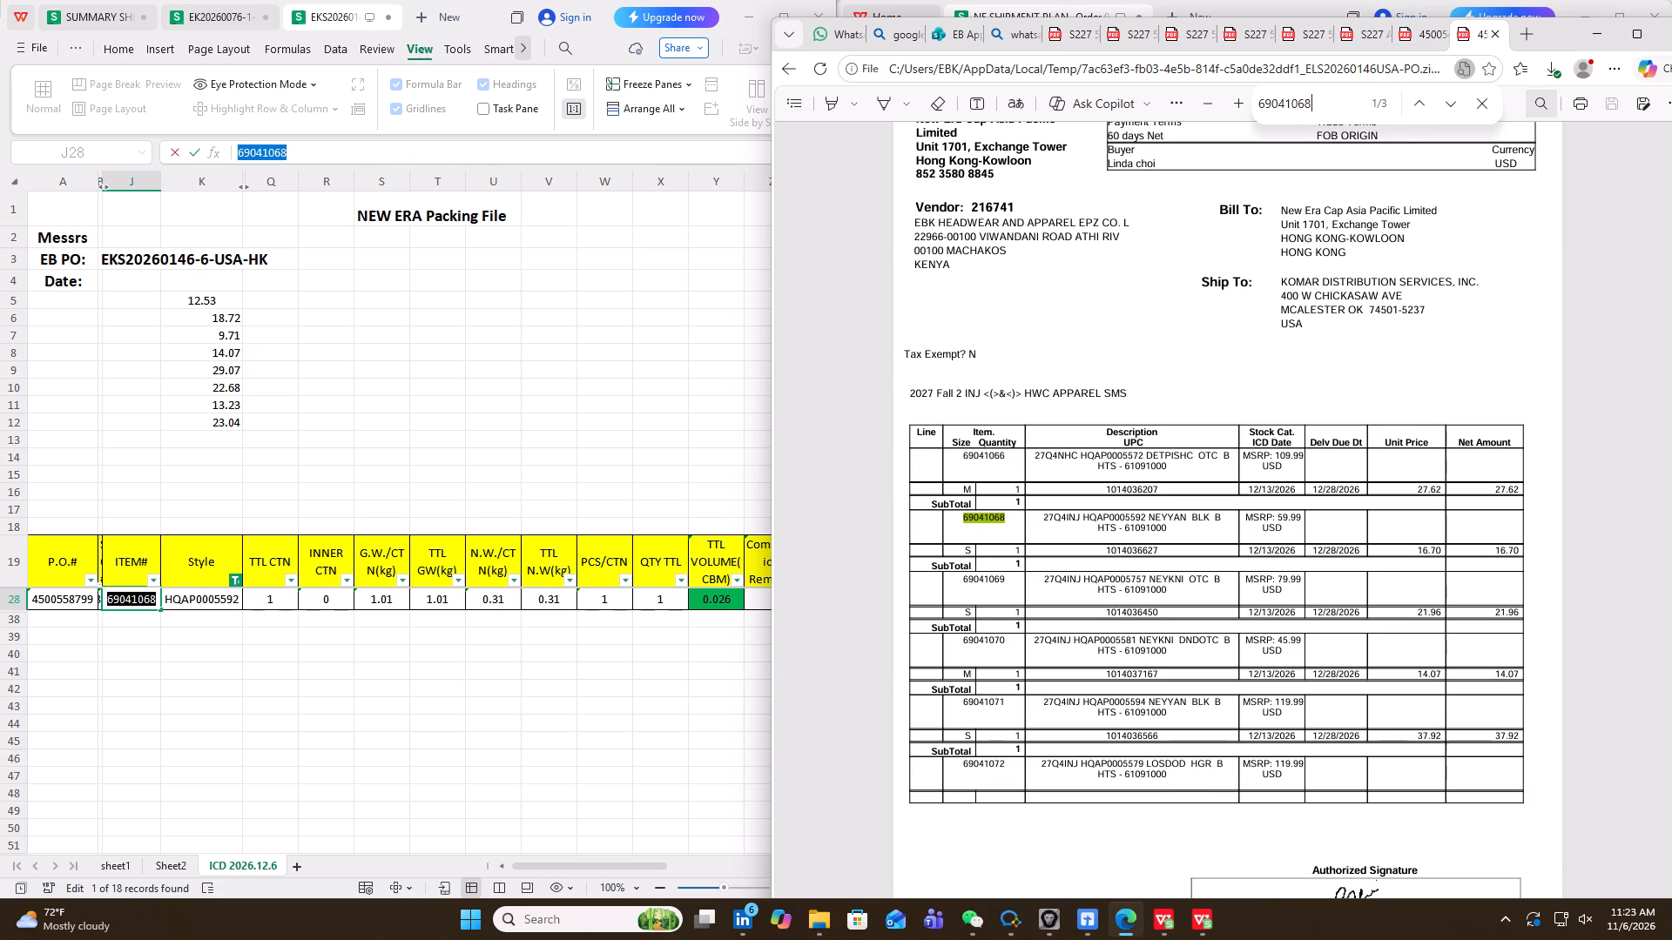
pyautogui.scroll(3, 344, 653)
# Copy item 69041068's unit price 16.70 from the purchase order into cell K13, and go to the item's next match to check it.
pyautogui.moveTo(1419, 547); pyautogui.dragTo(1456, 547)
pyautogui.moveTo(1417, 550); pyautogui.dragTo(1417, 549)
pyautogui.moveTo(1417, 549); pyautogui.dragTo(1440, 553)
pyautogui.click(1483, 413)
pyautogui.click(201, 433)
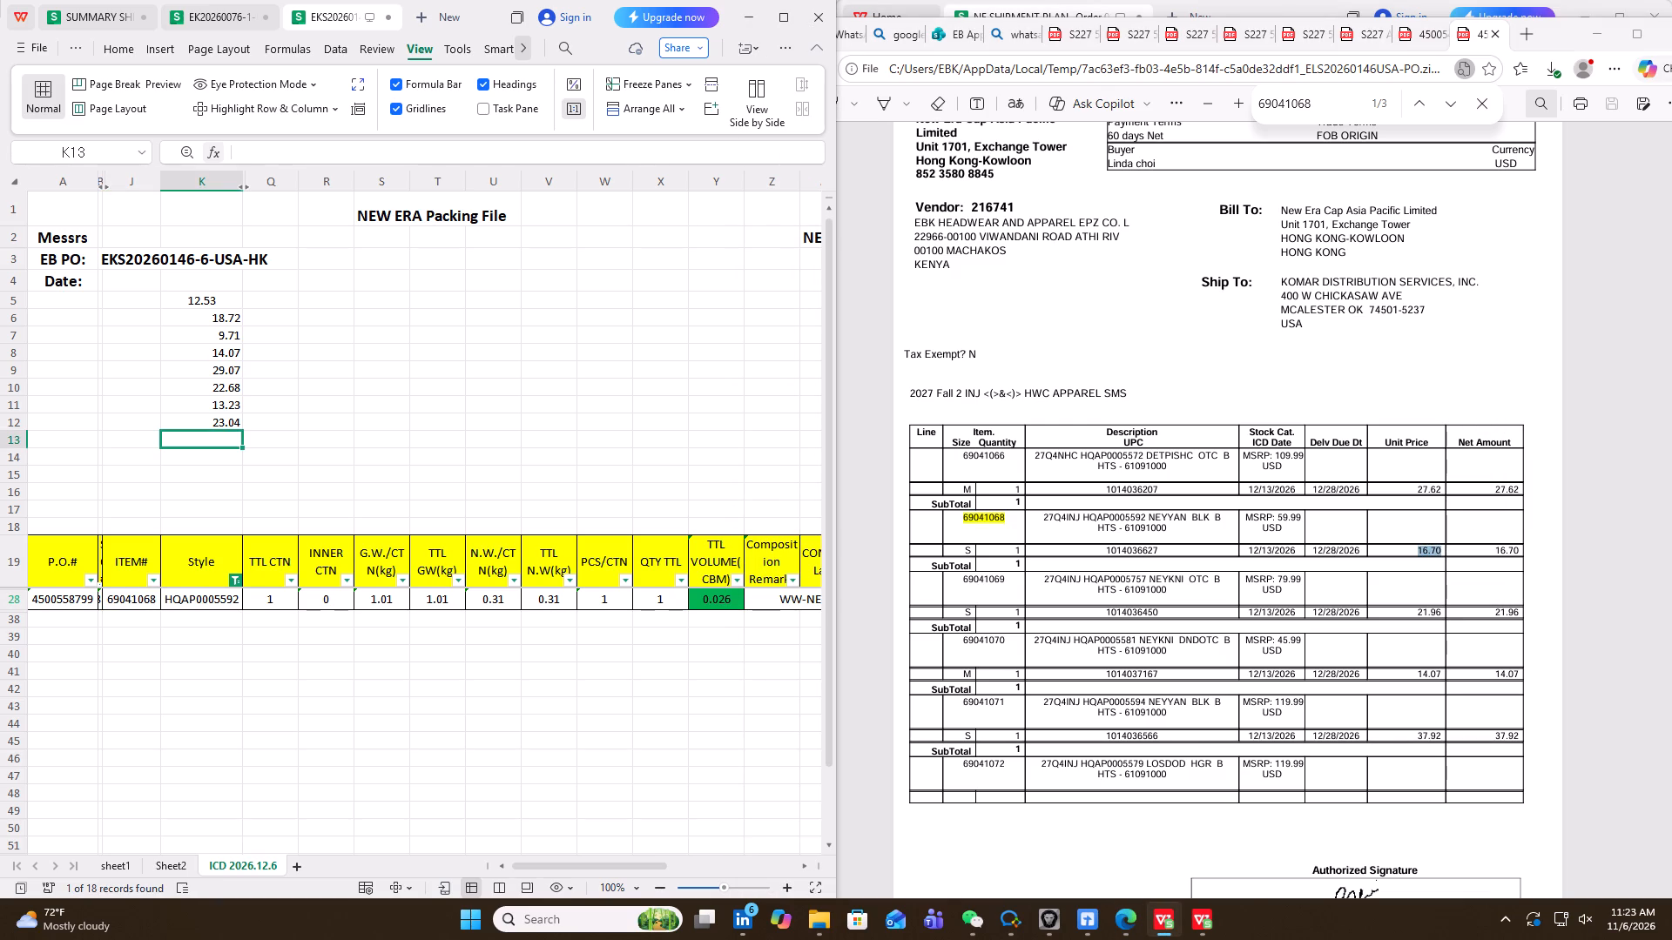
pyautogui.hotkey('ctrl', 'v')
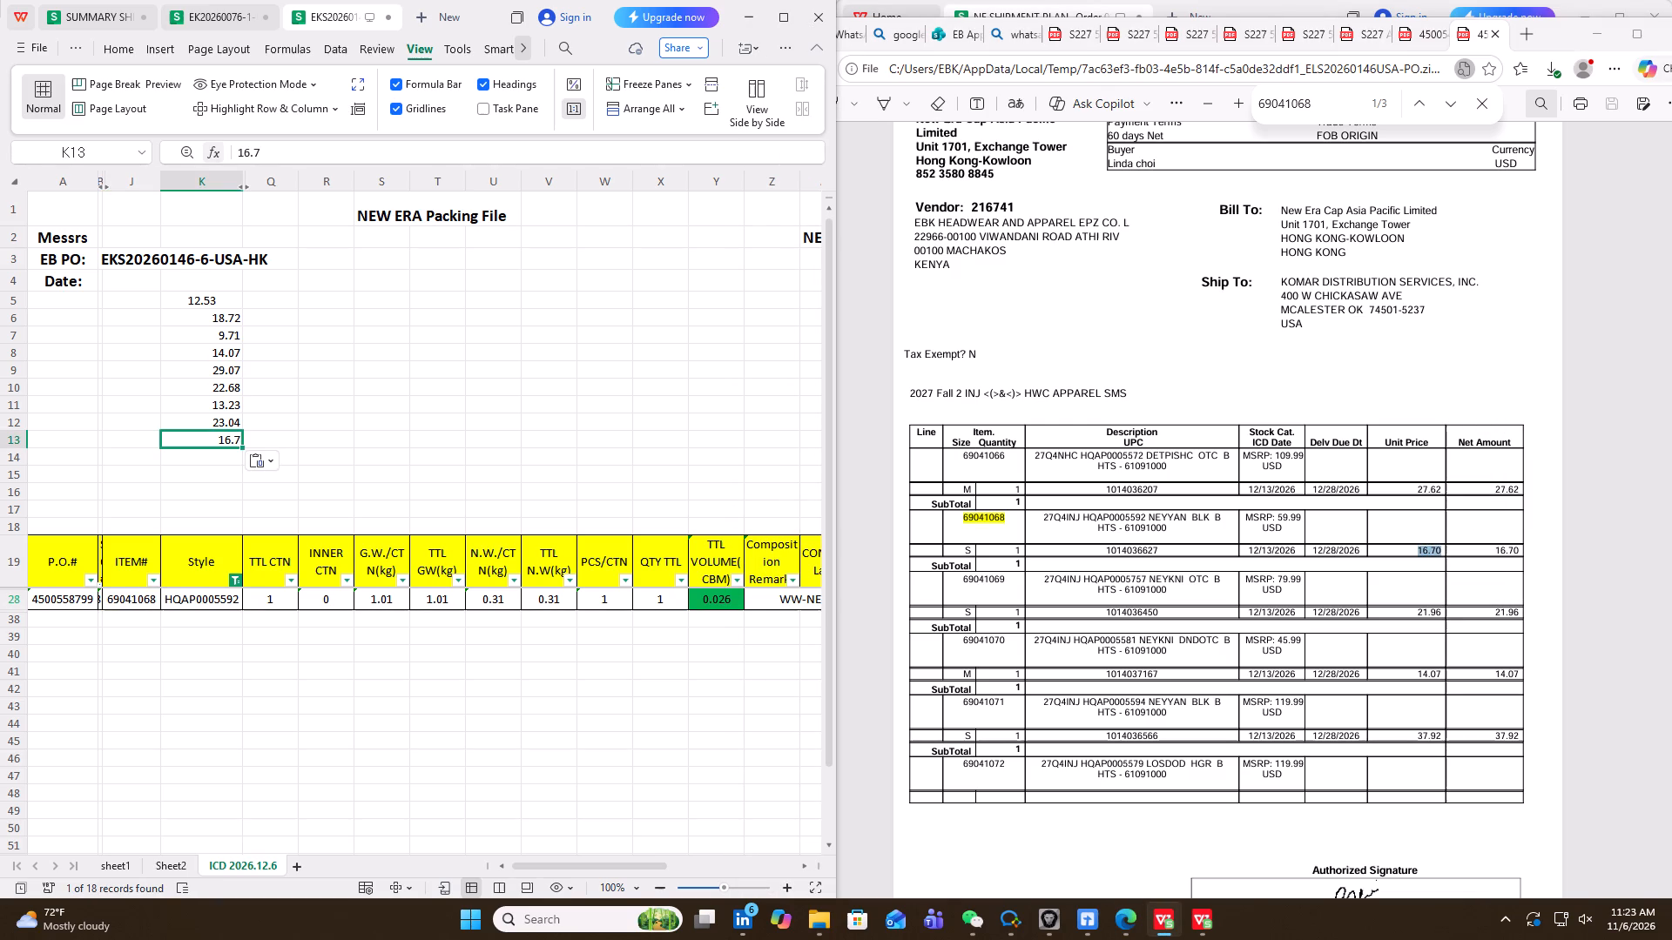
pyautogui.click(1456, 102)
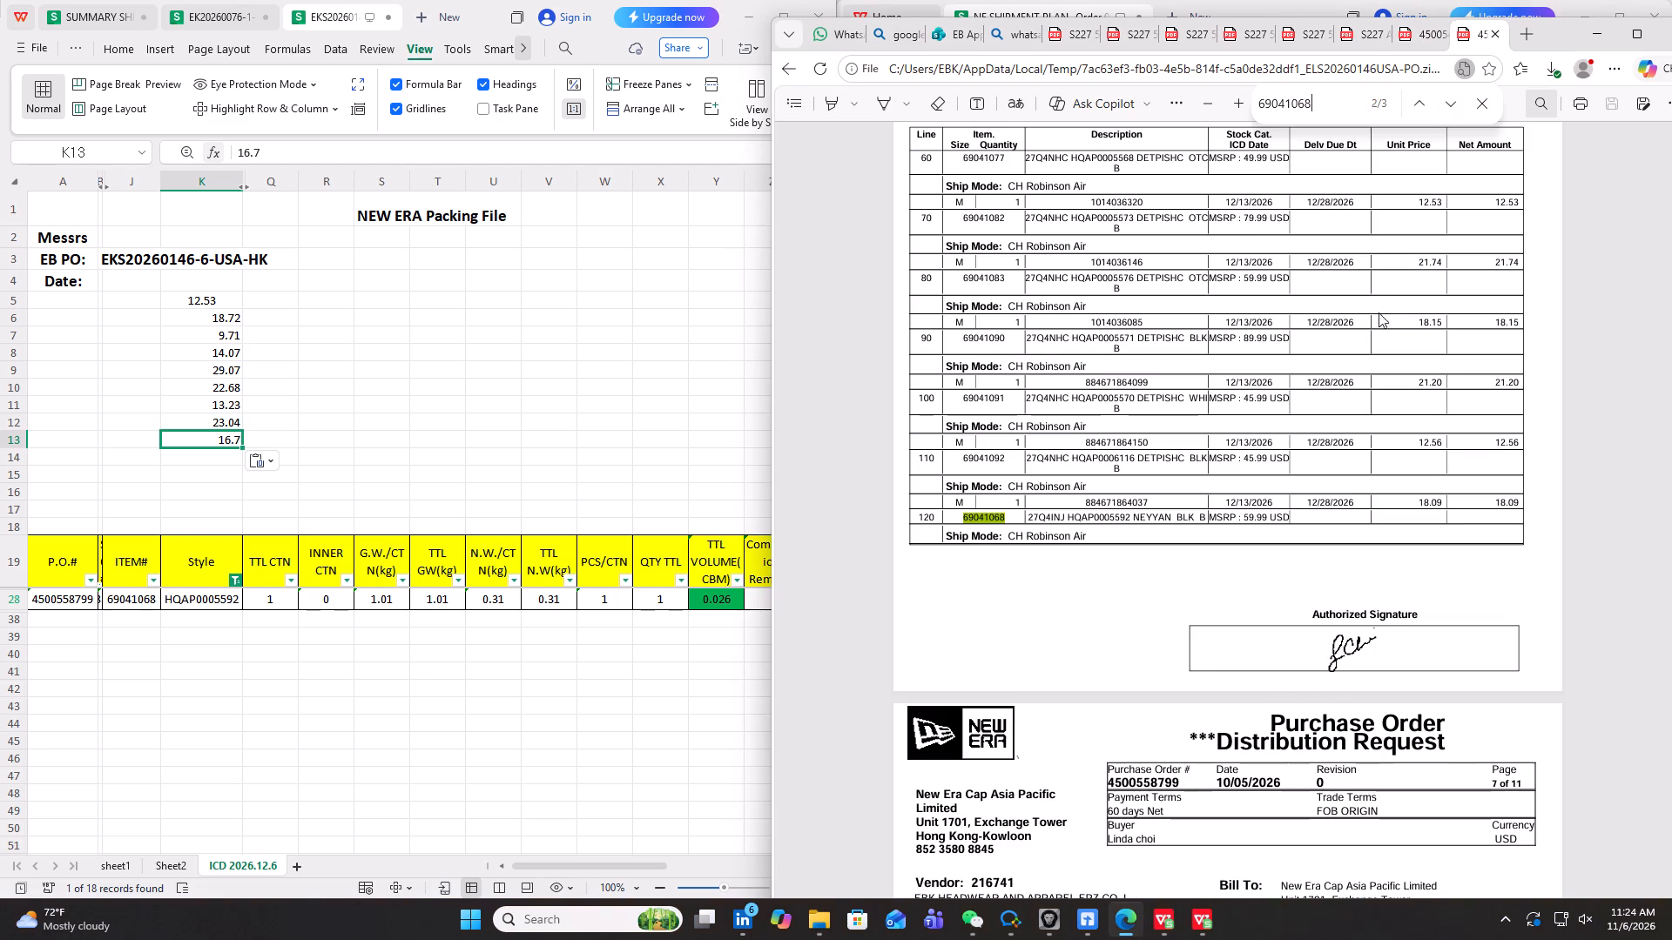
# Check item 69041068's unit price on the following purchase order page, the packing slip match and the item's first match.
pyautogui.scroll(-6, 1365, 390)
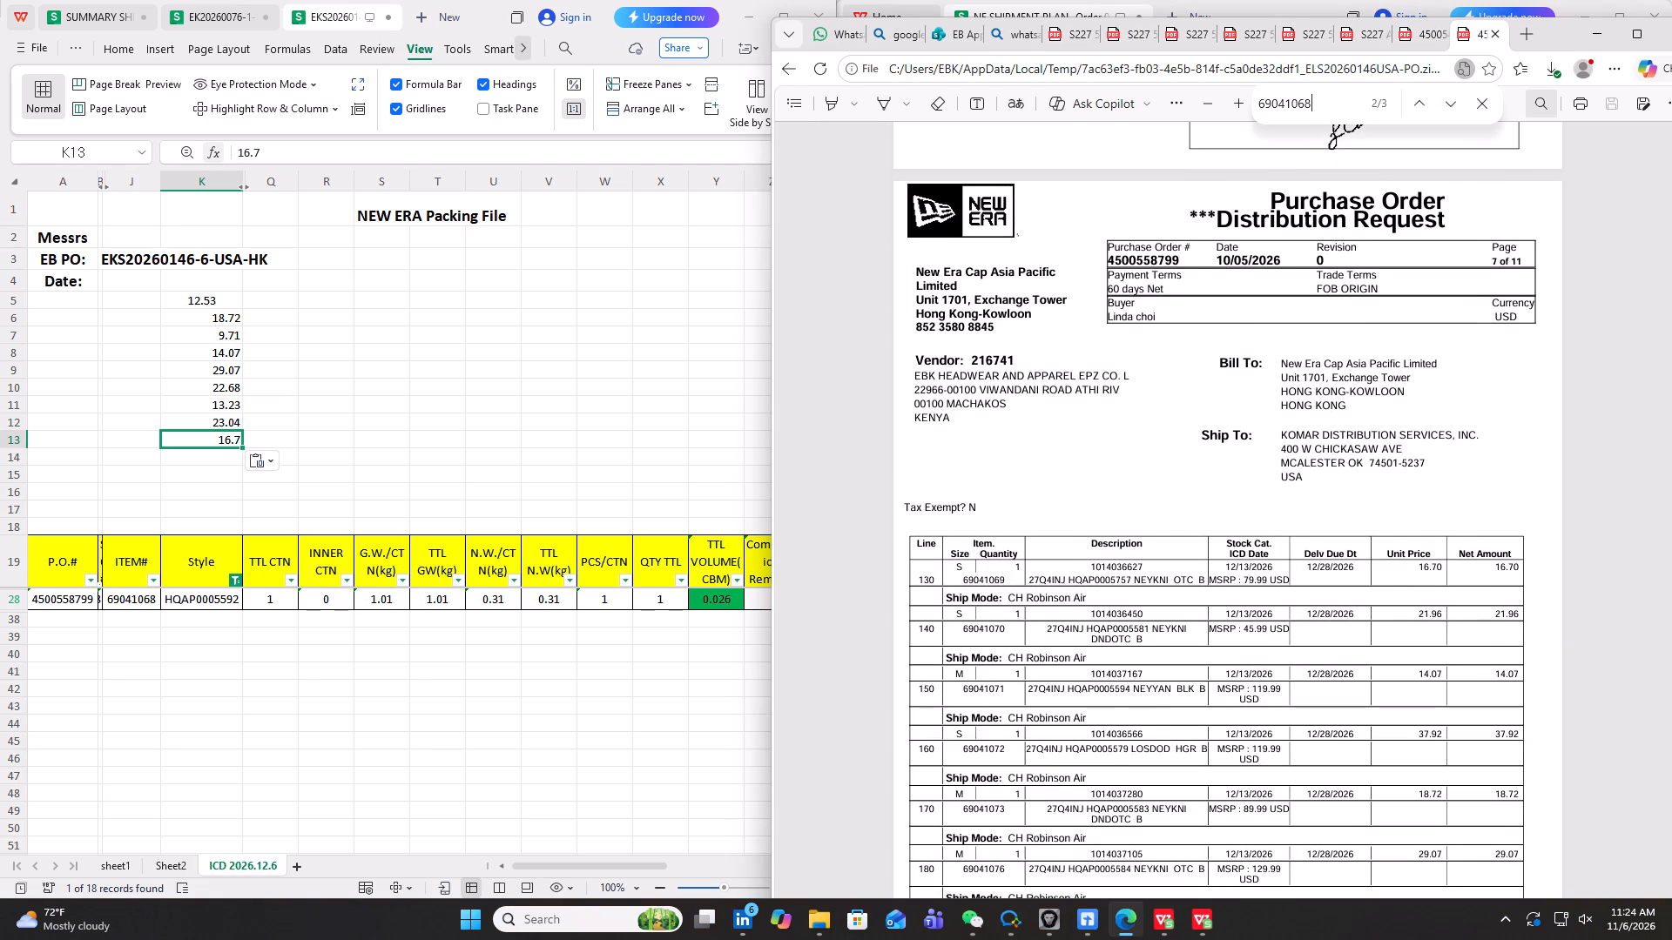
pyautogui.click(1440, 104)
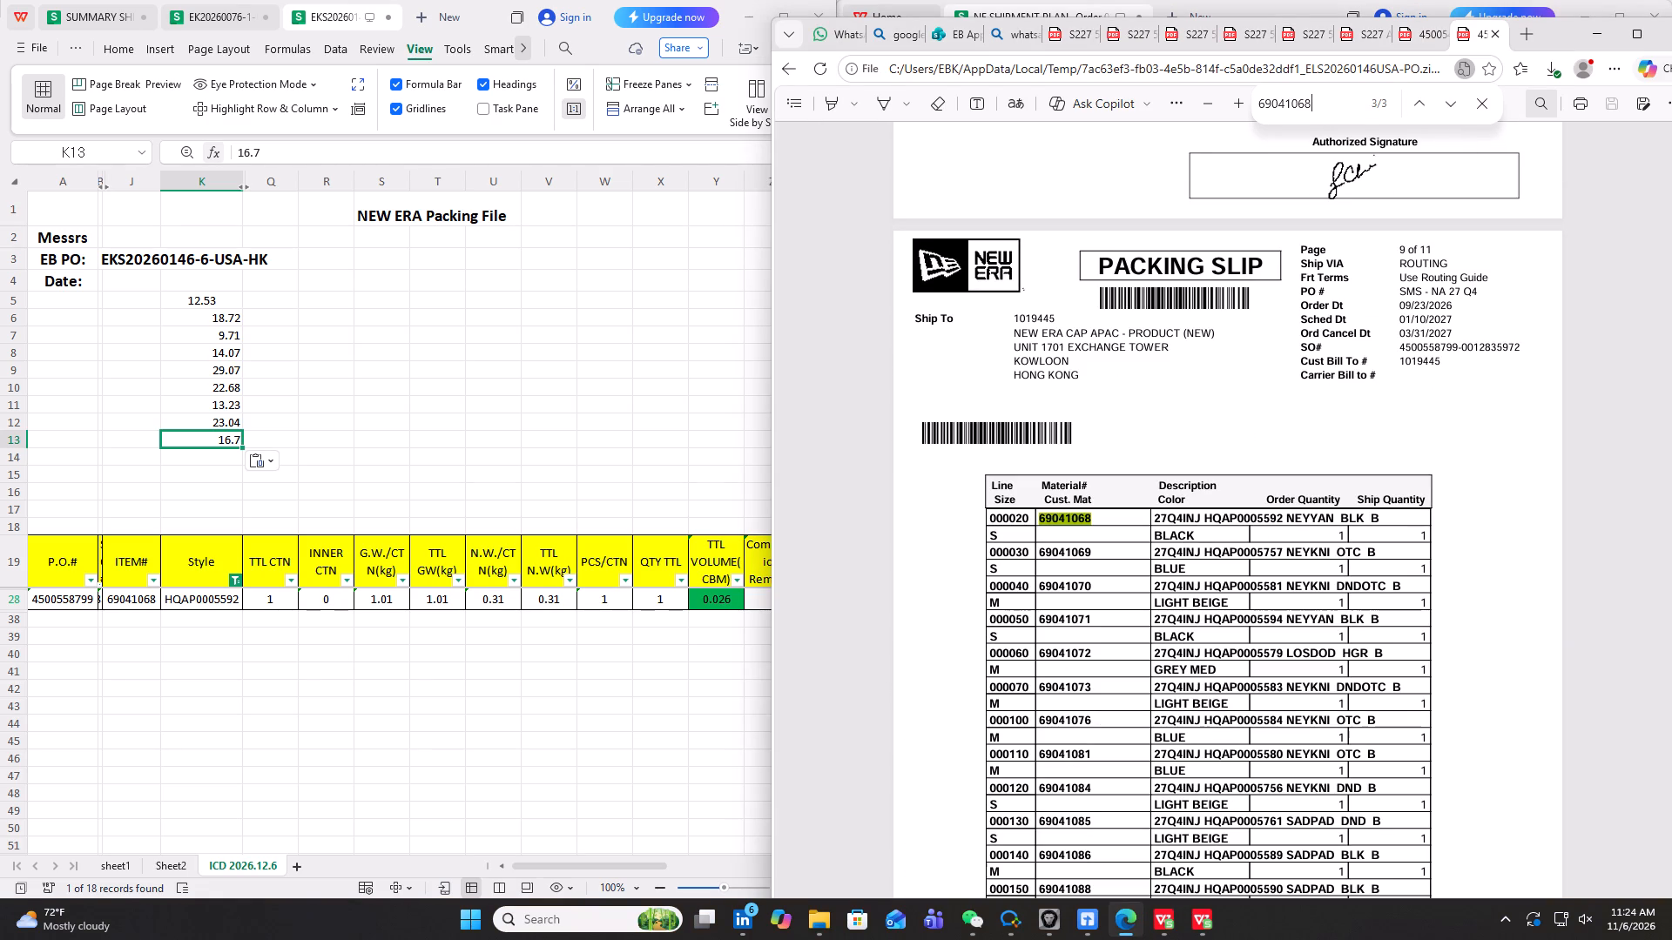
pyautogui.click(1412, 99)
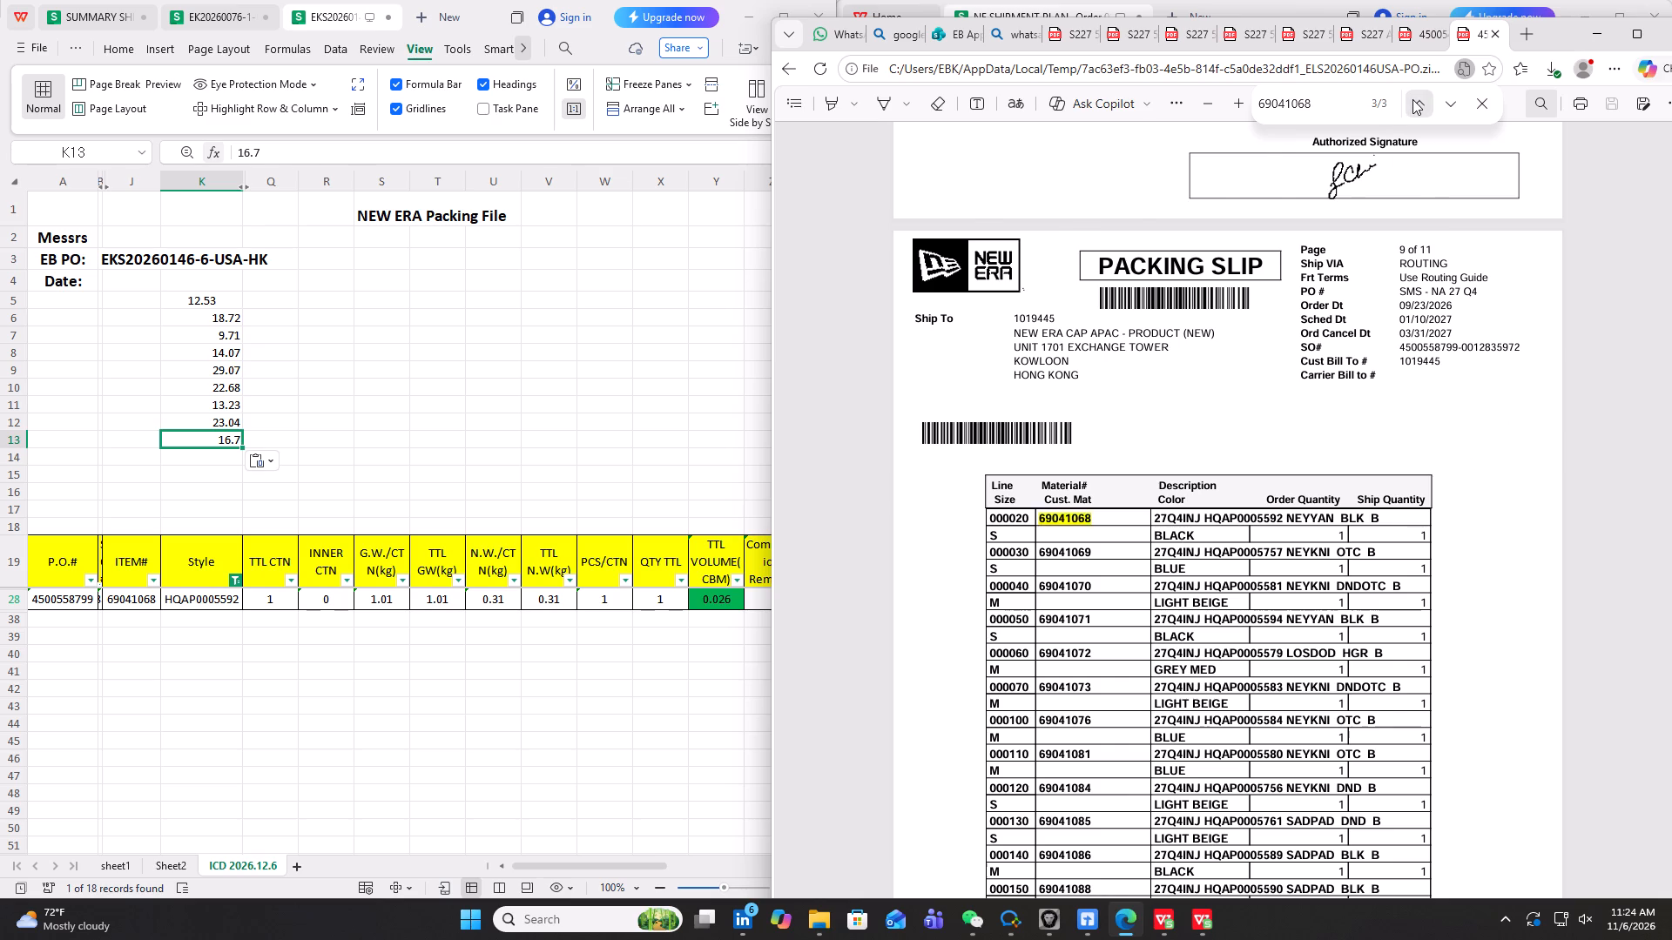
pyautogui.click(1412, 99)
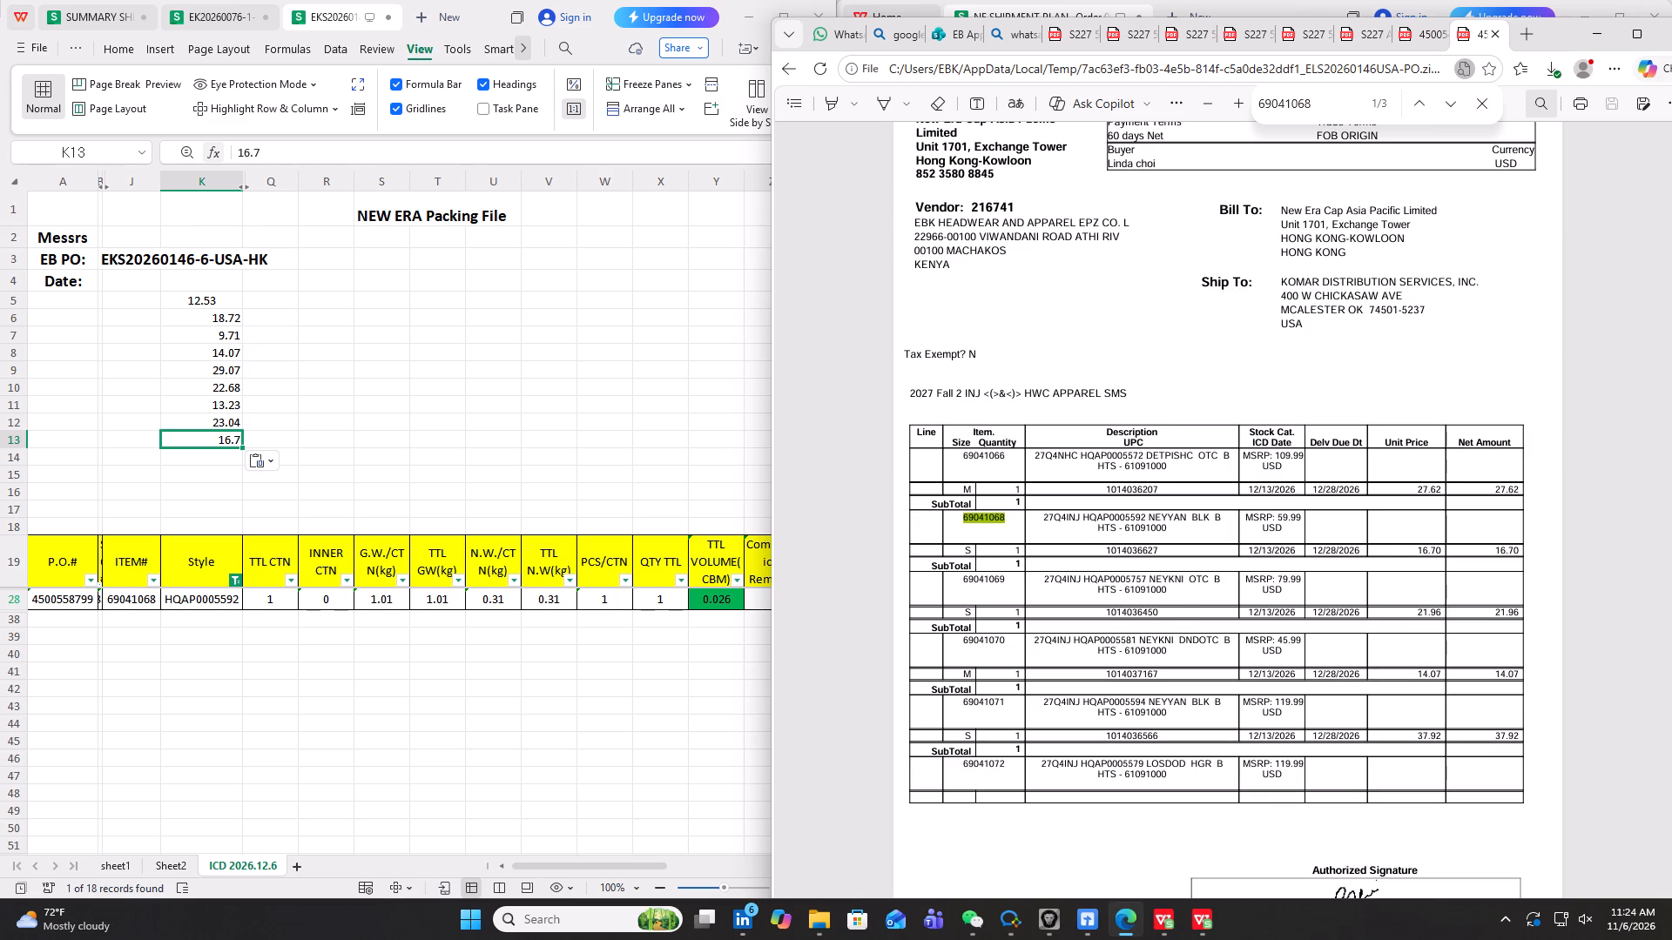
pyautogui.scroll(5, 290, 656)
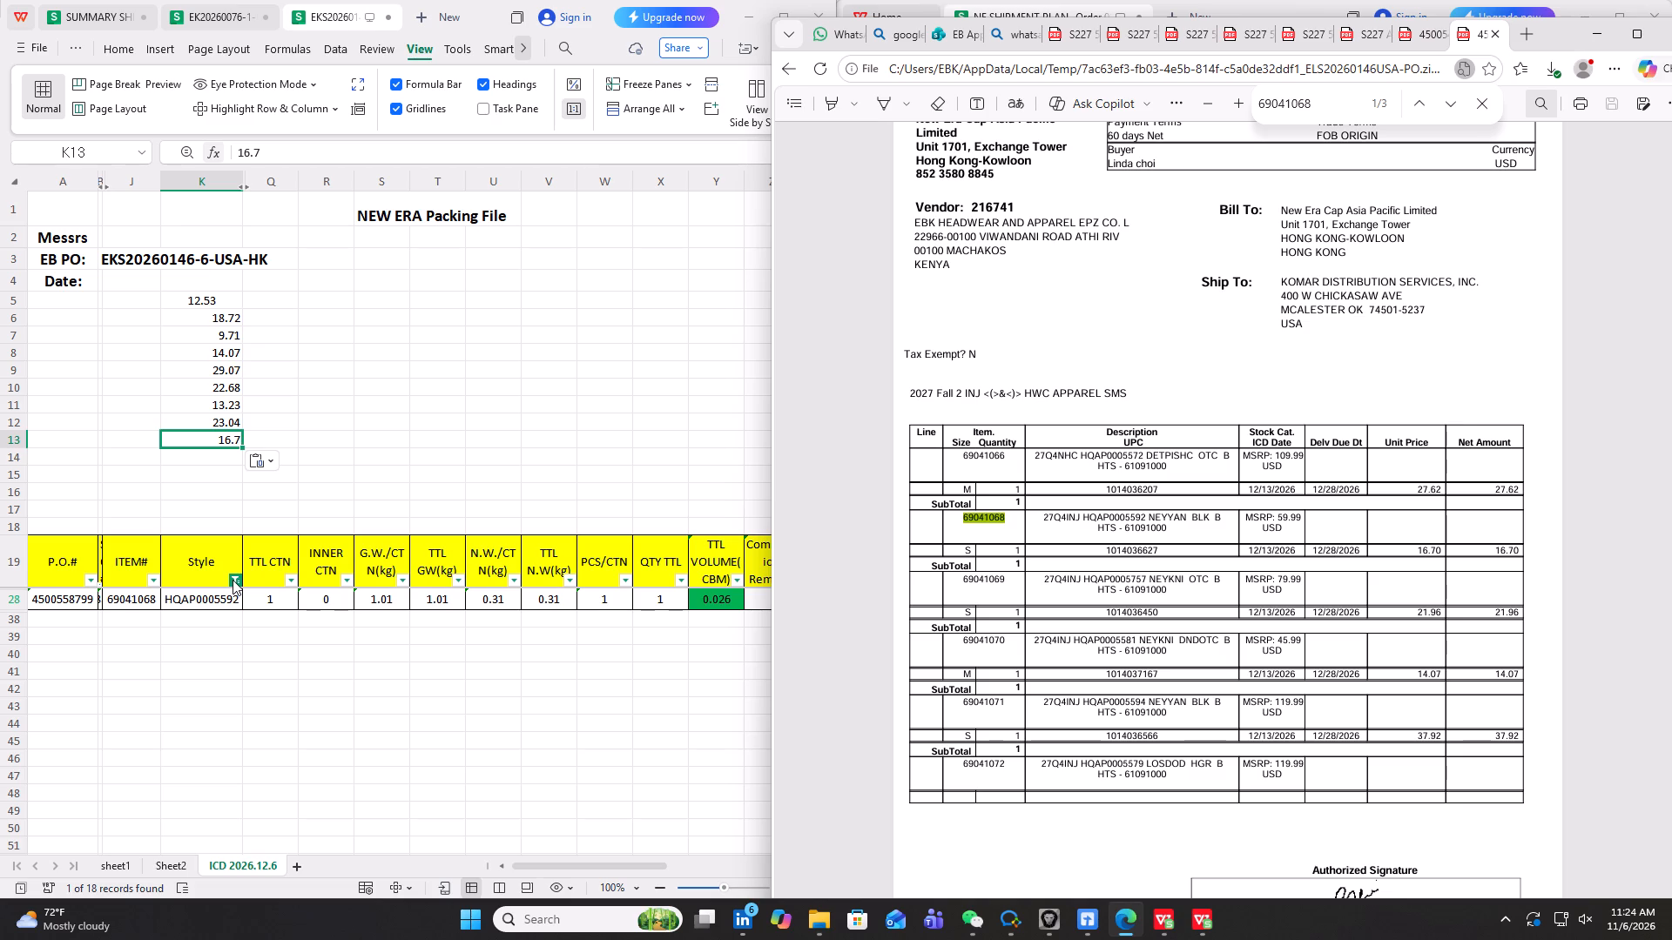
# Filter the Style column to only HQAP0005594 and search the purchase order PDF for its item number 69041071.
pyautogui.click(233, 580)
pyautogui.doubleClick(233, 580)
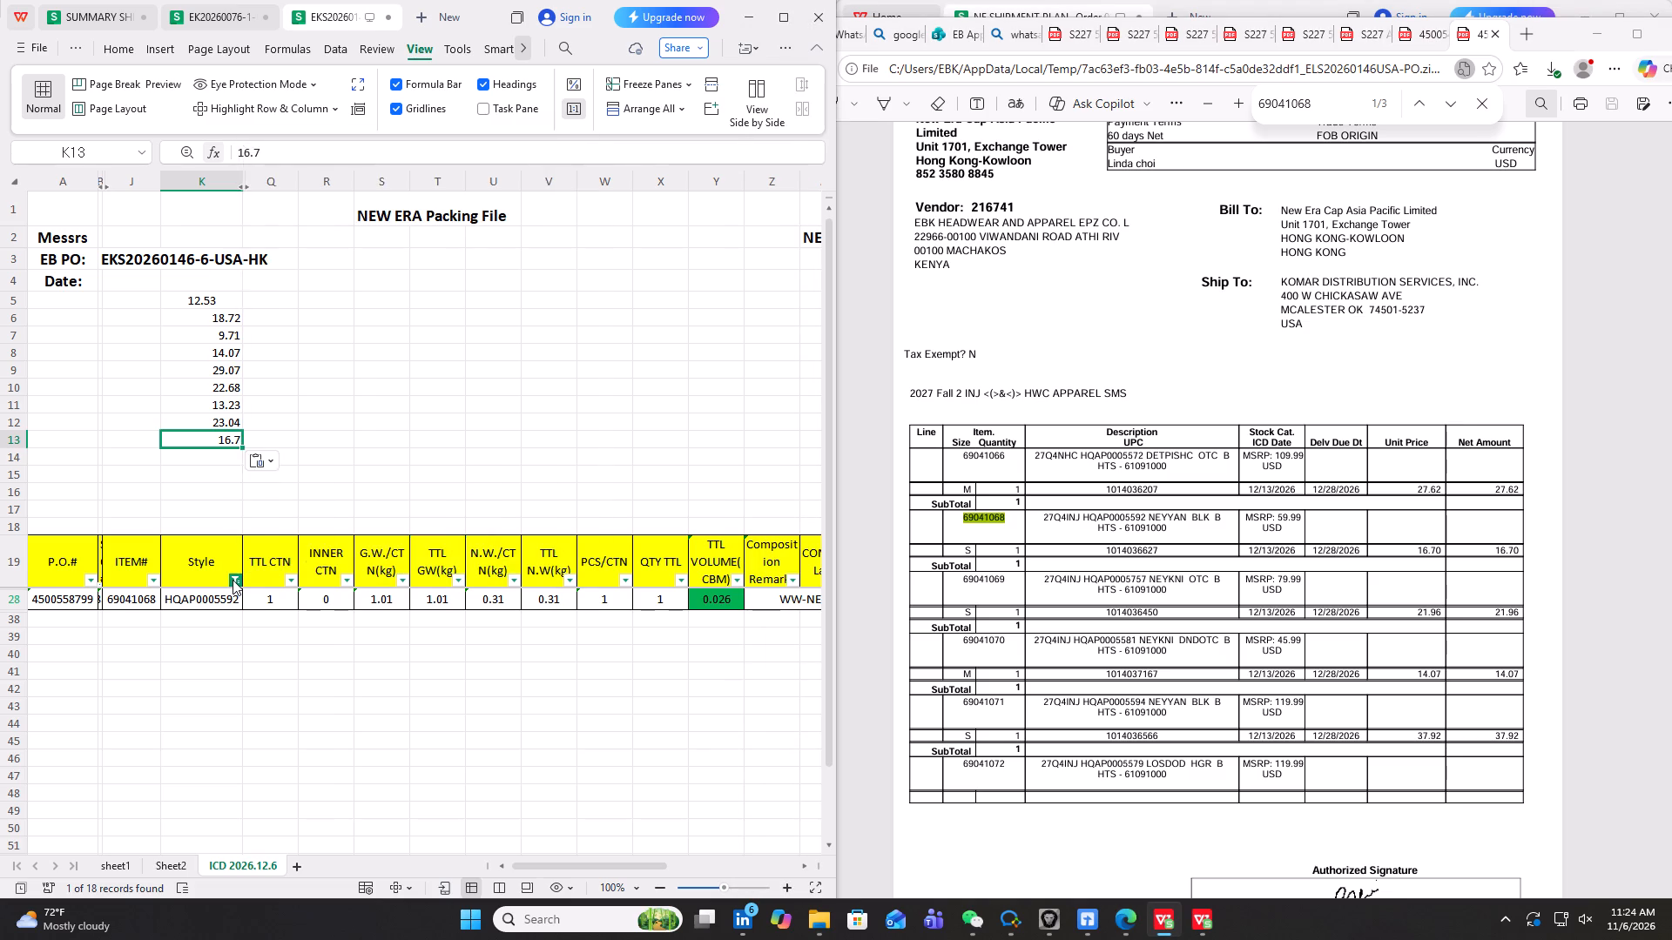
pyautogui.click(537, 446)
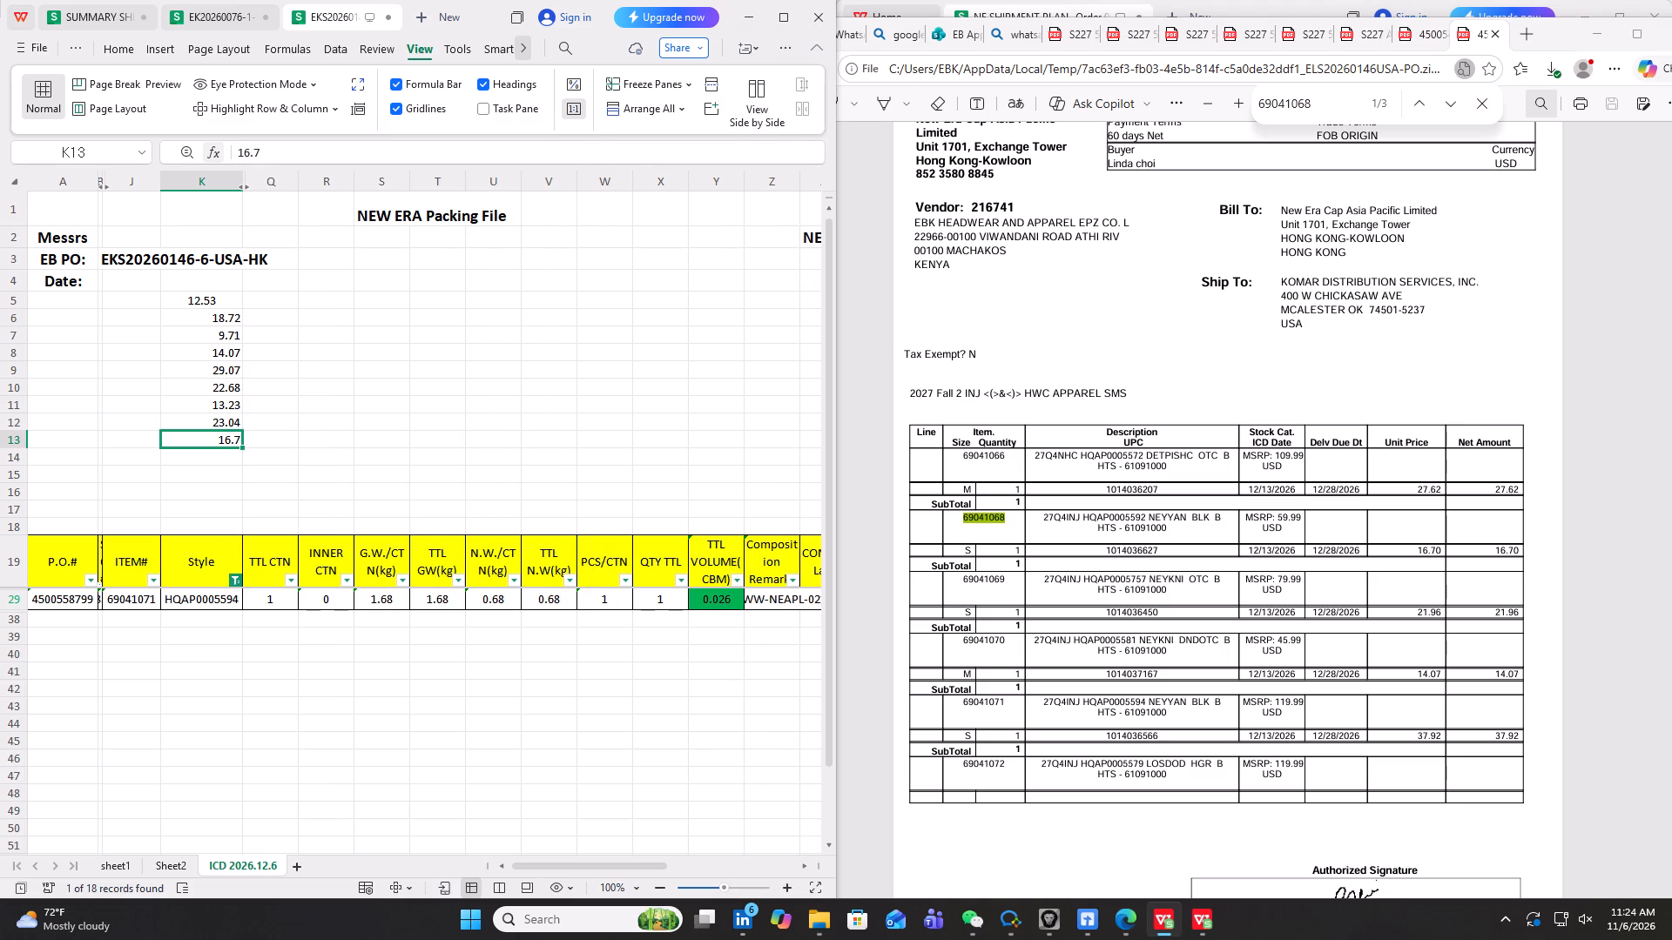
pyautogui.scroll(4, 442, 596)
pyautogui.click(147, 601)
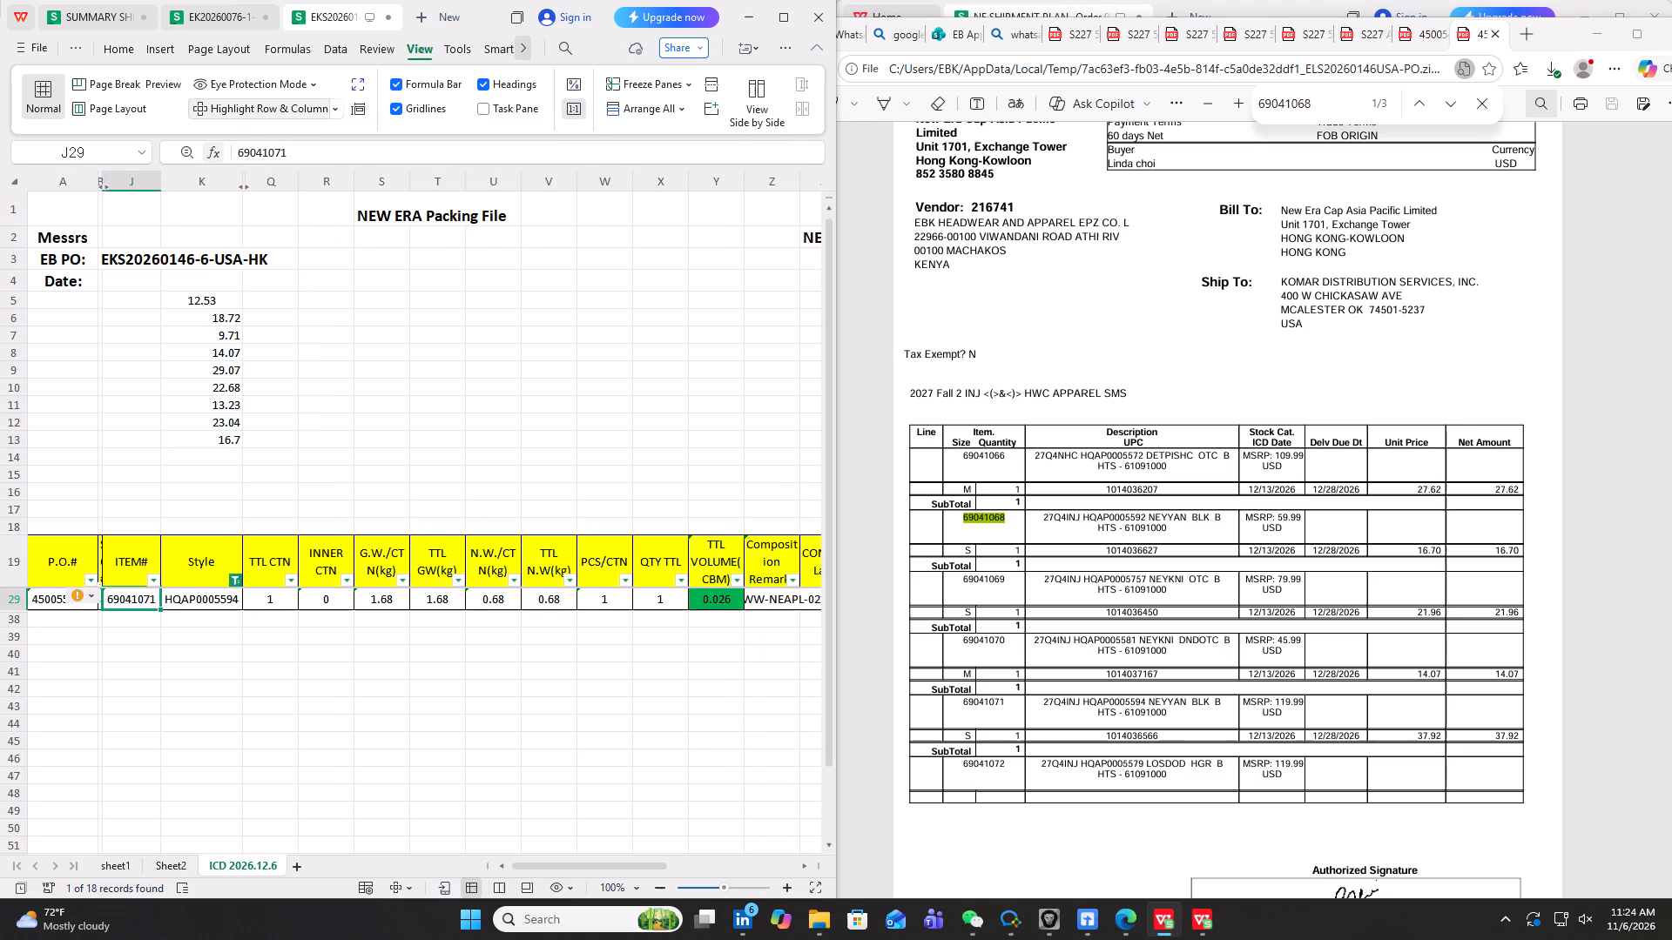
pyautogui.click(214, 594)
pyautogui.click(130, 601)
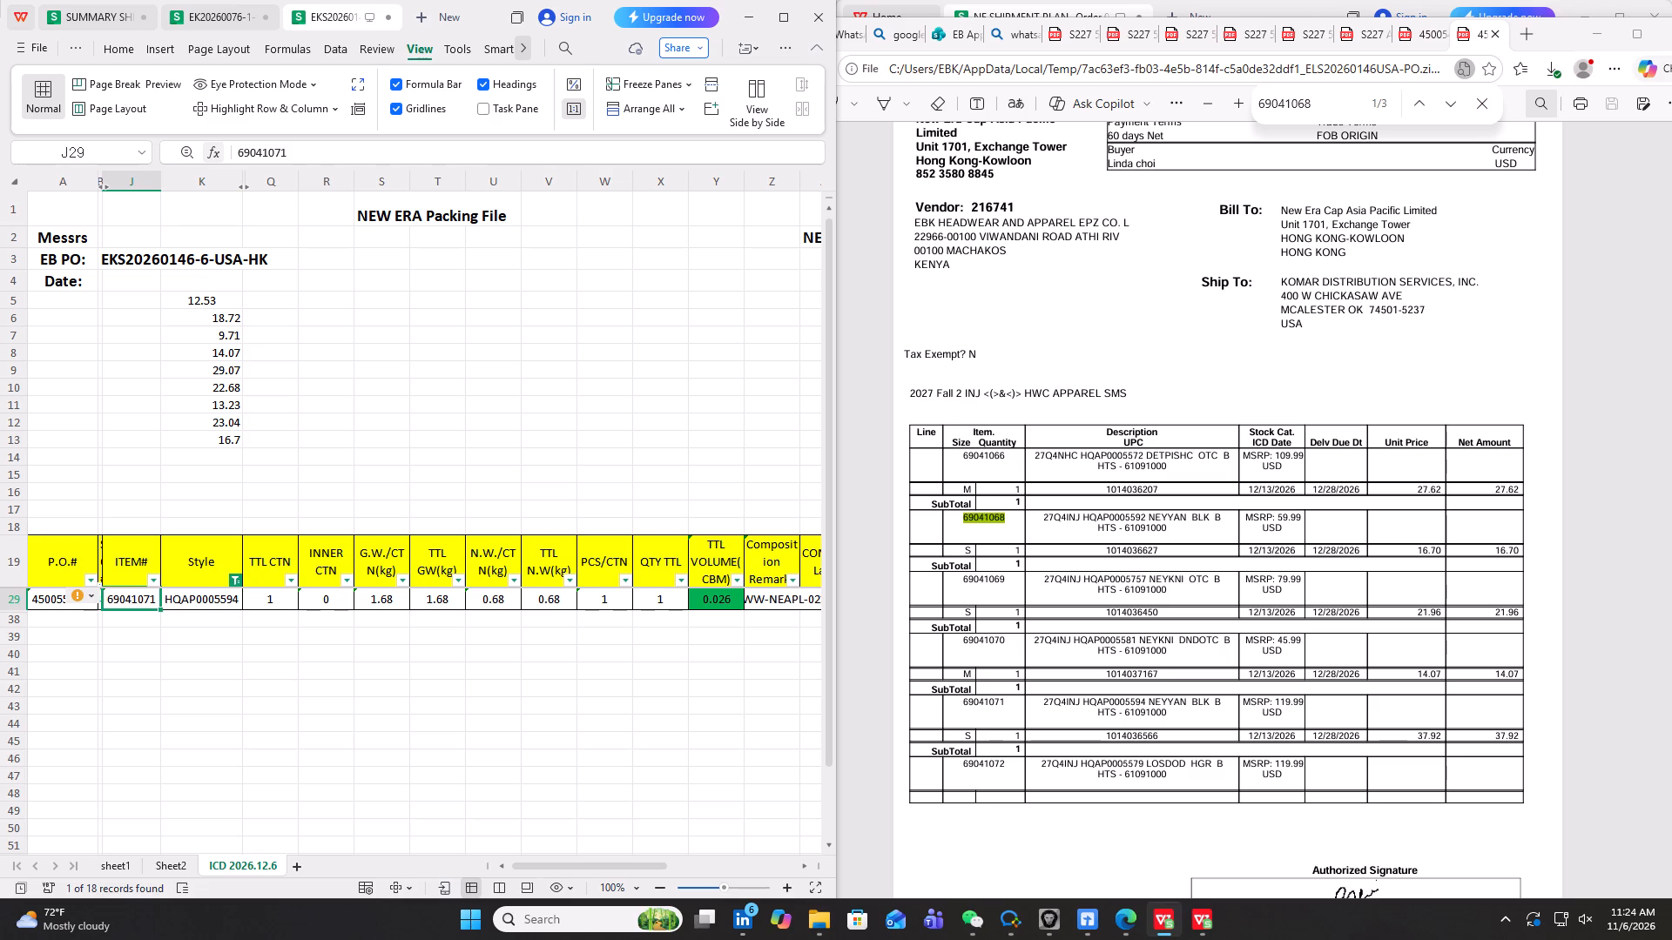
pyautogui.doubleClick(258, 149)
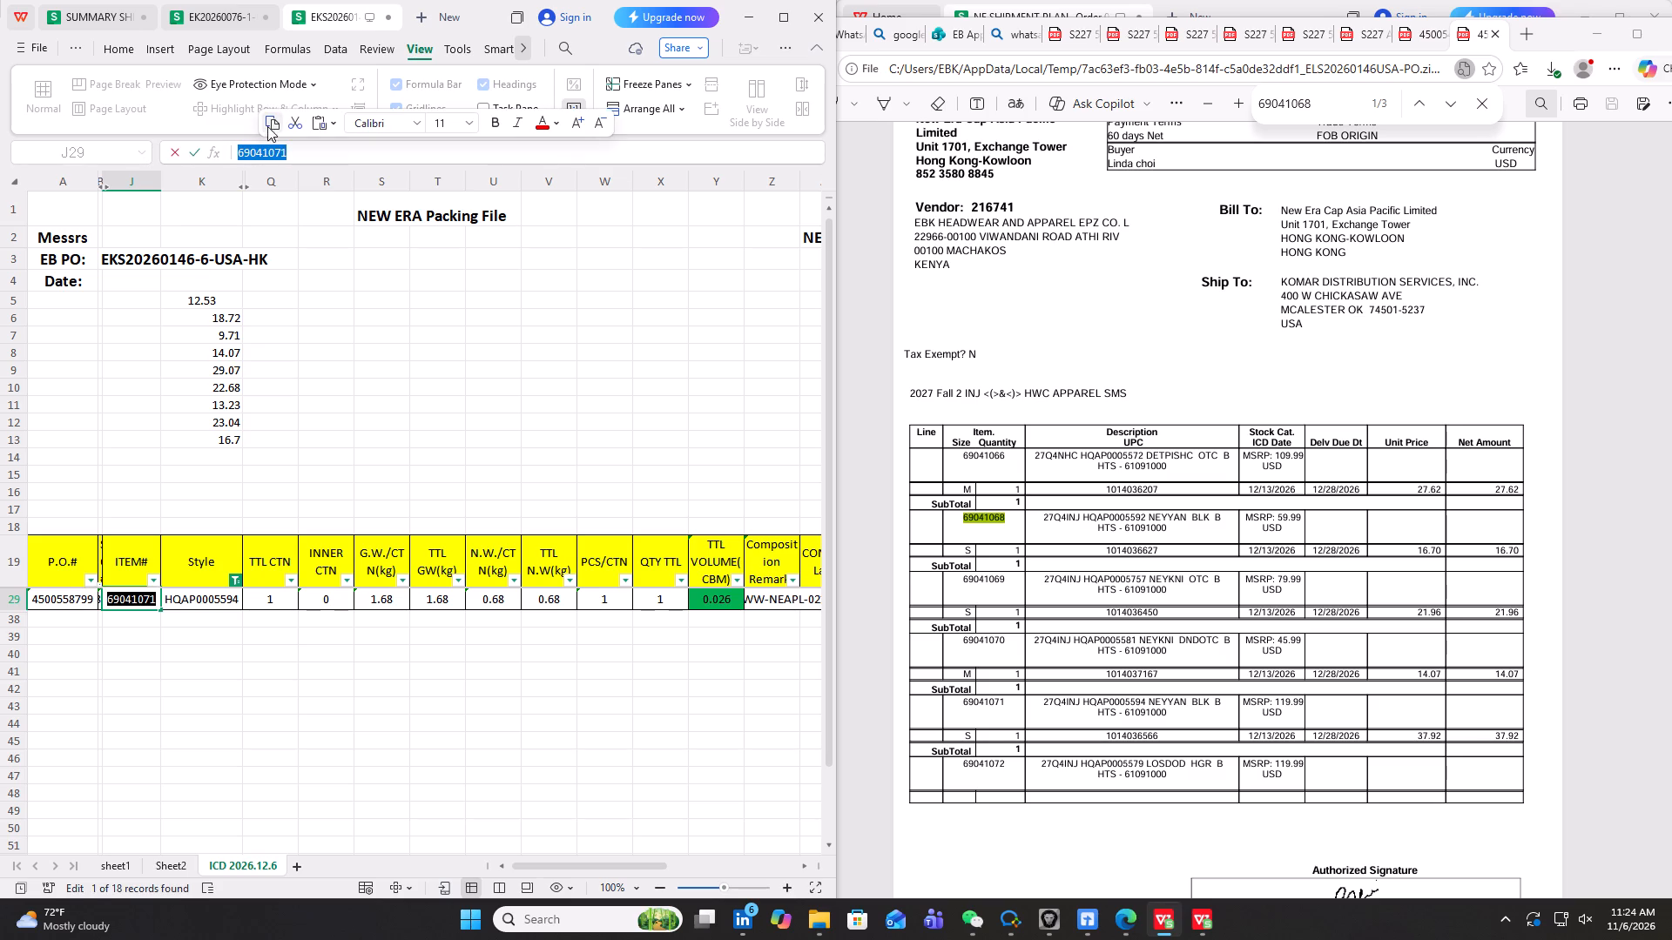
pyautogui.click(269, 120)
pyautogui.doubleClick(1284, 104)
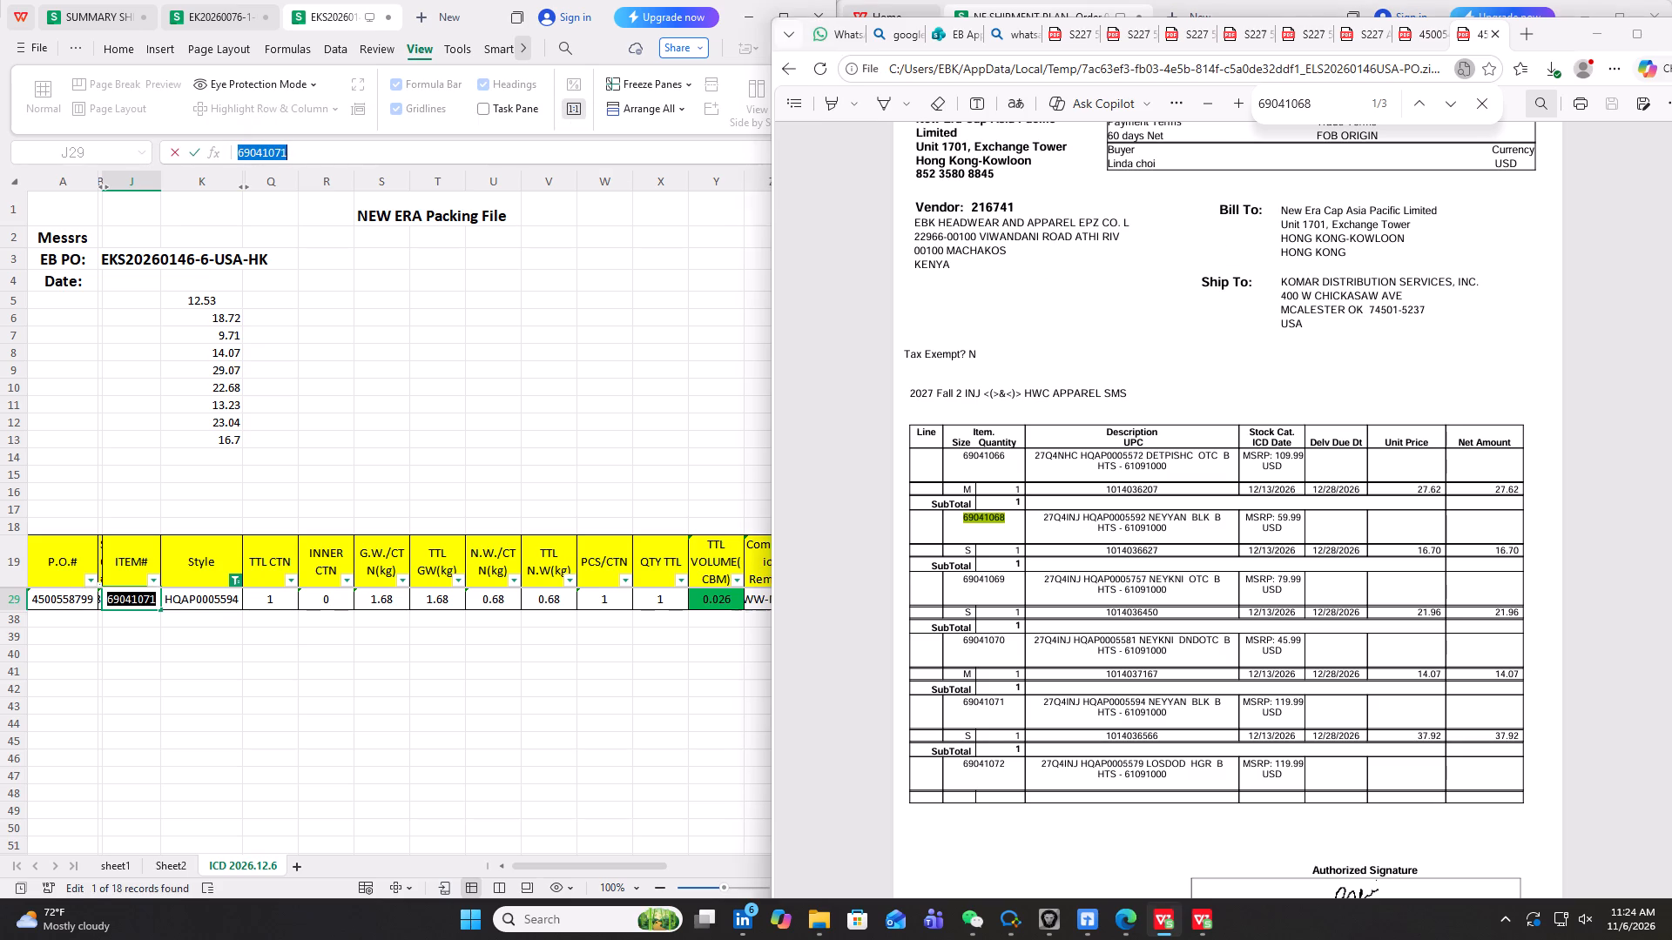
pyautogui.hotkey('ctrl', 'v')
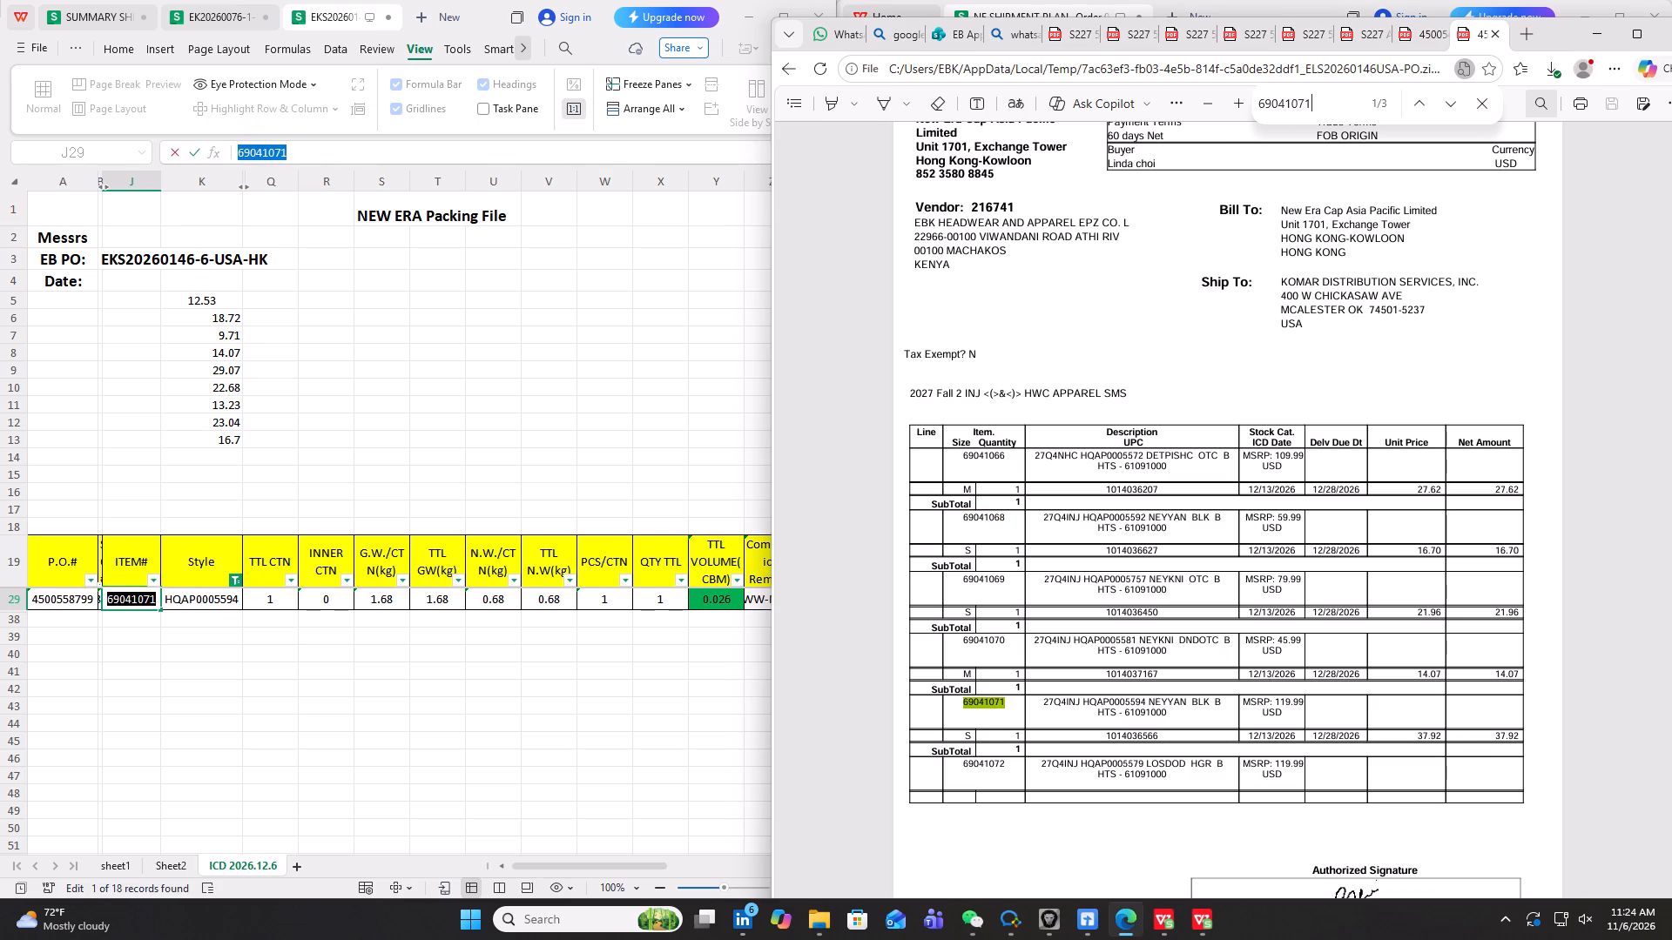
# Copy item 69041071's unit price 37.92 from the purchase order into cell K14.
pyautogui.scroll(6, 261, 647)
pyautogui.moveTo(1418, 735); pyautogui.dragTo(1441, 735)
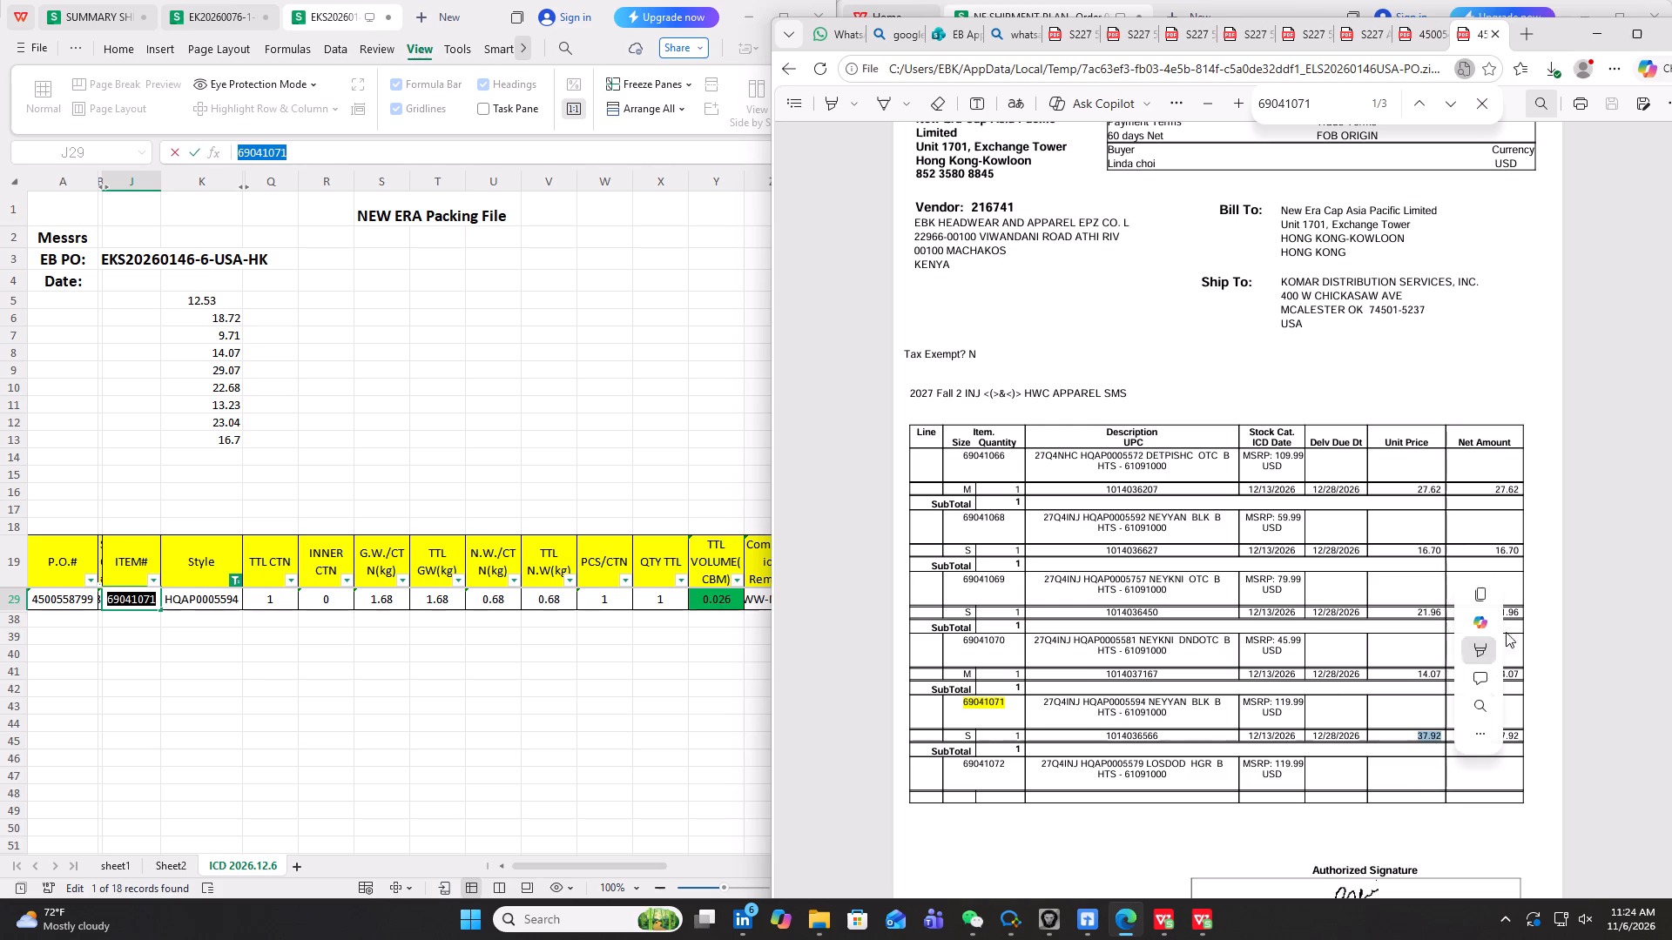
pyautogui.click(1479, 591)
pyautogui.click(216, 459)
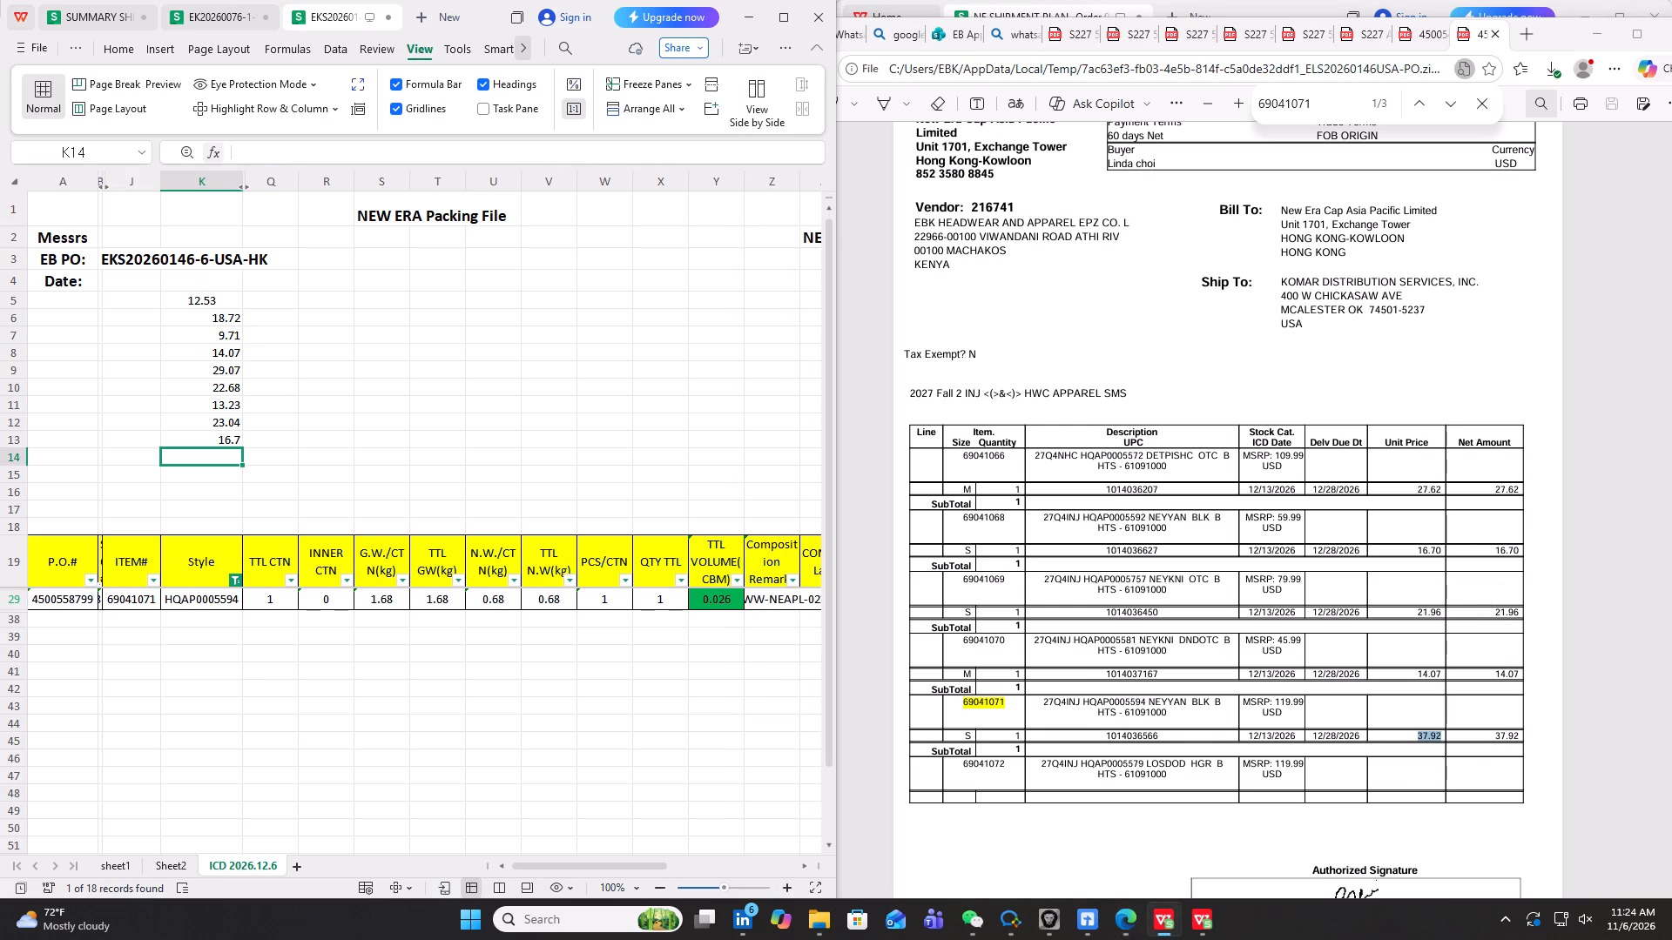
pyautogui.hotkey('ctrl', 'v')
# Check item 69041071's unit price at its next match in the distribution request, and return to its first match to compare.
pyautogui.click(1446, 102)
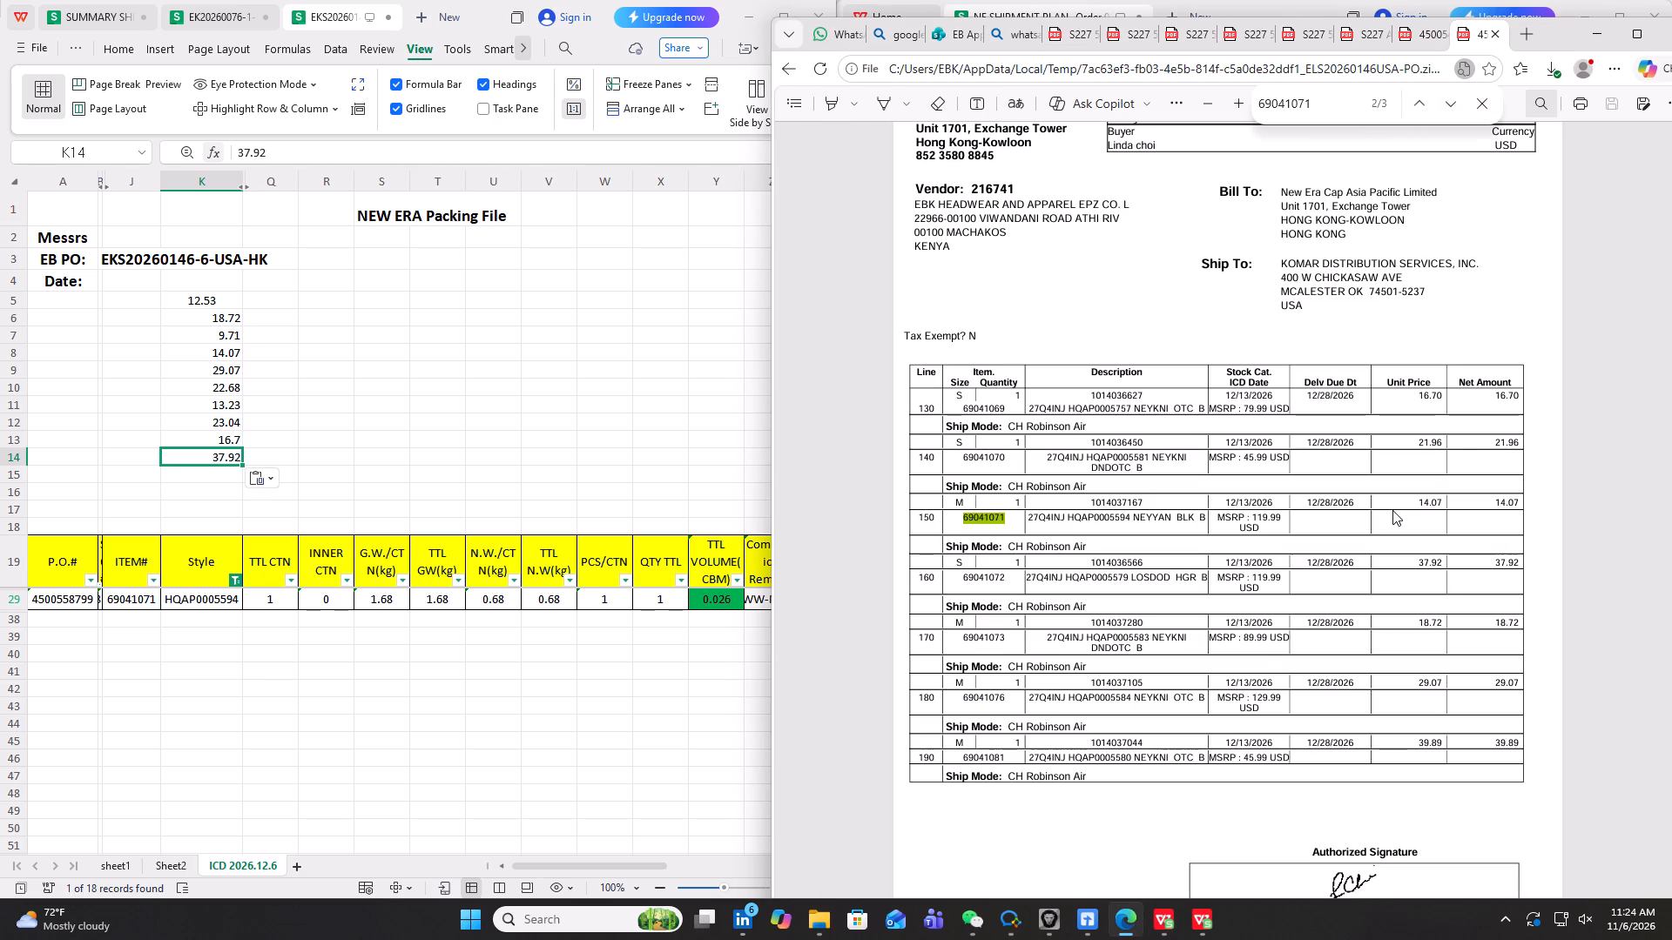
pyautogui.scroll(3, 220, 650)
pyautogui.scroll(3, 140, 663)
pyautogui.scroll(10, 198, 623)
pyautogui.click(1420, 105)
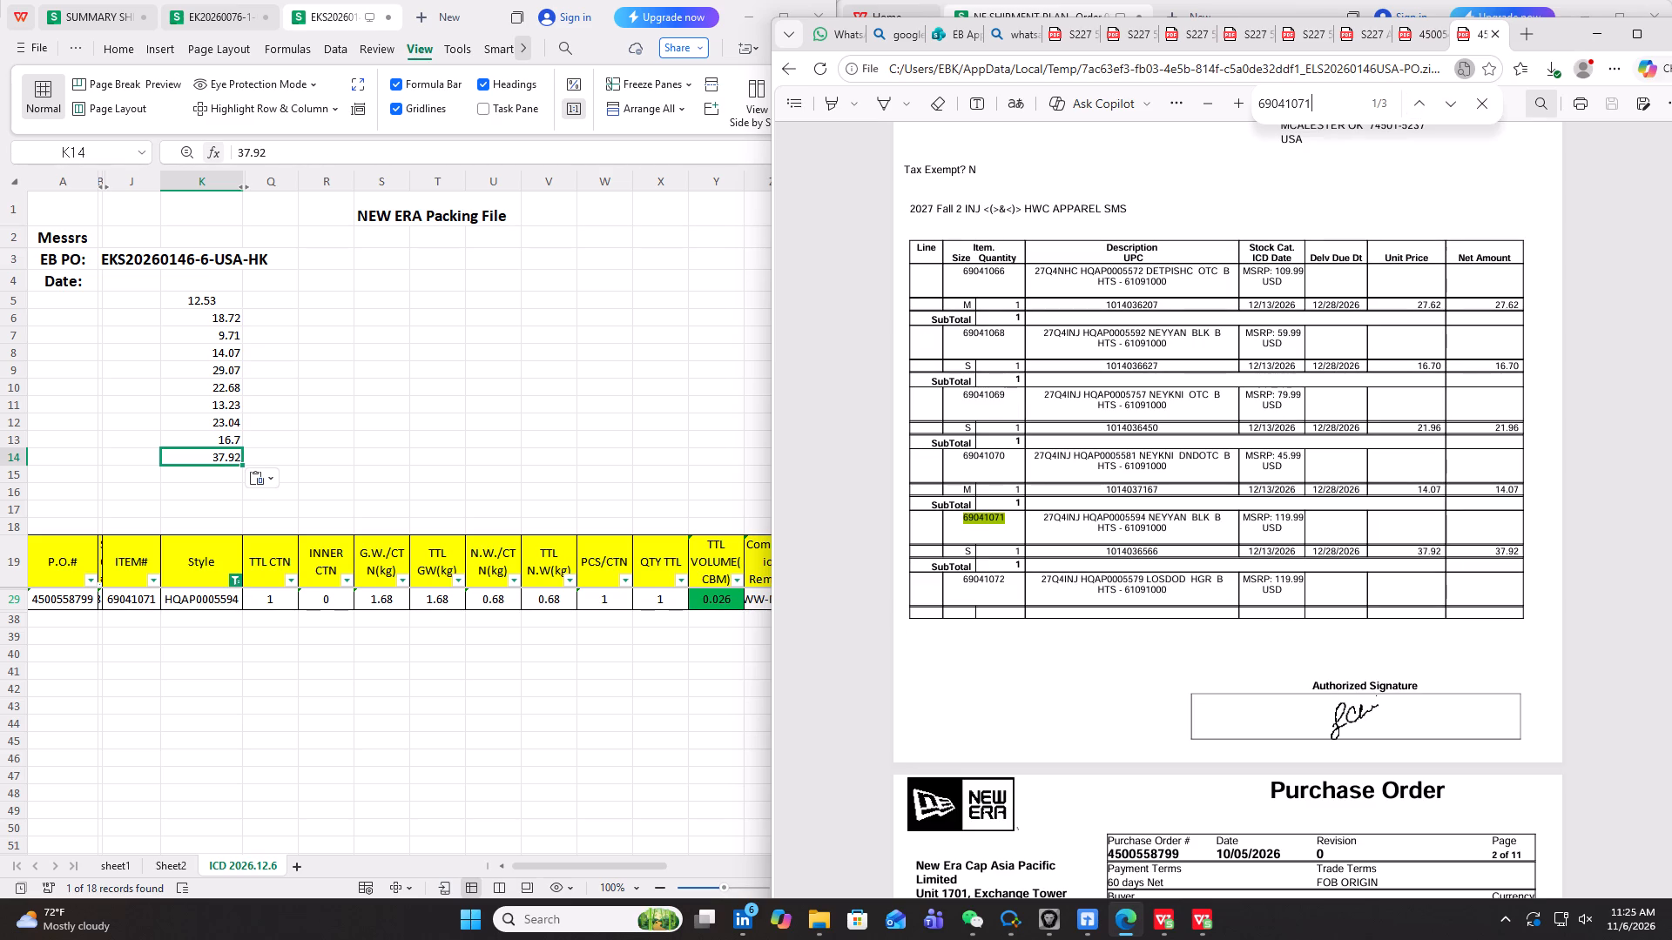
pyautogui.scroll(3, 239, 644)
# Filter the Style column to only HQAP0005756 and search the purchase order PDF for its item number 69041084.
pyautogui.click(239, 581)
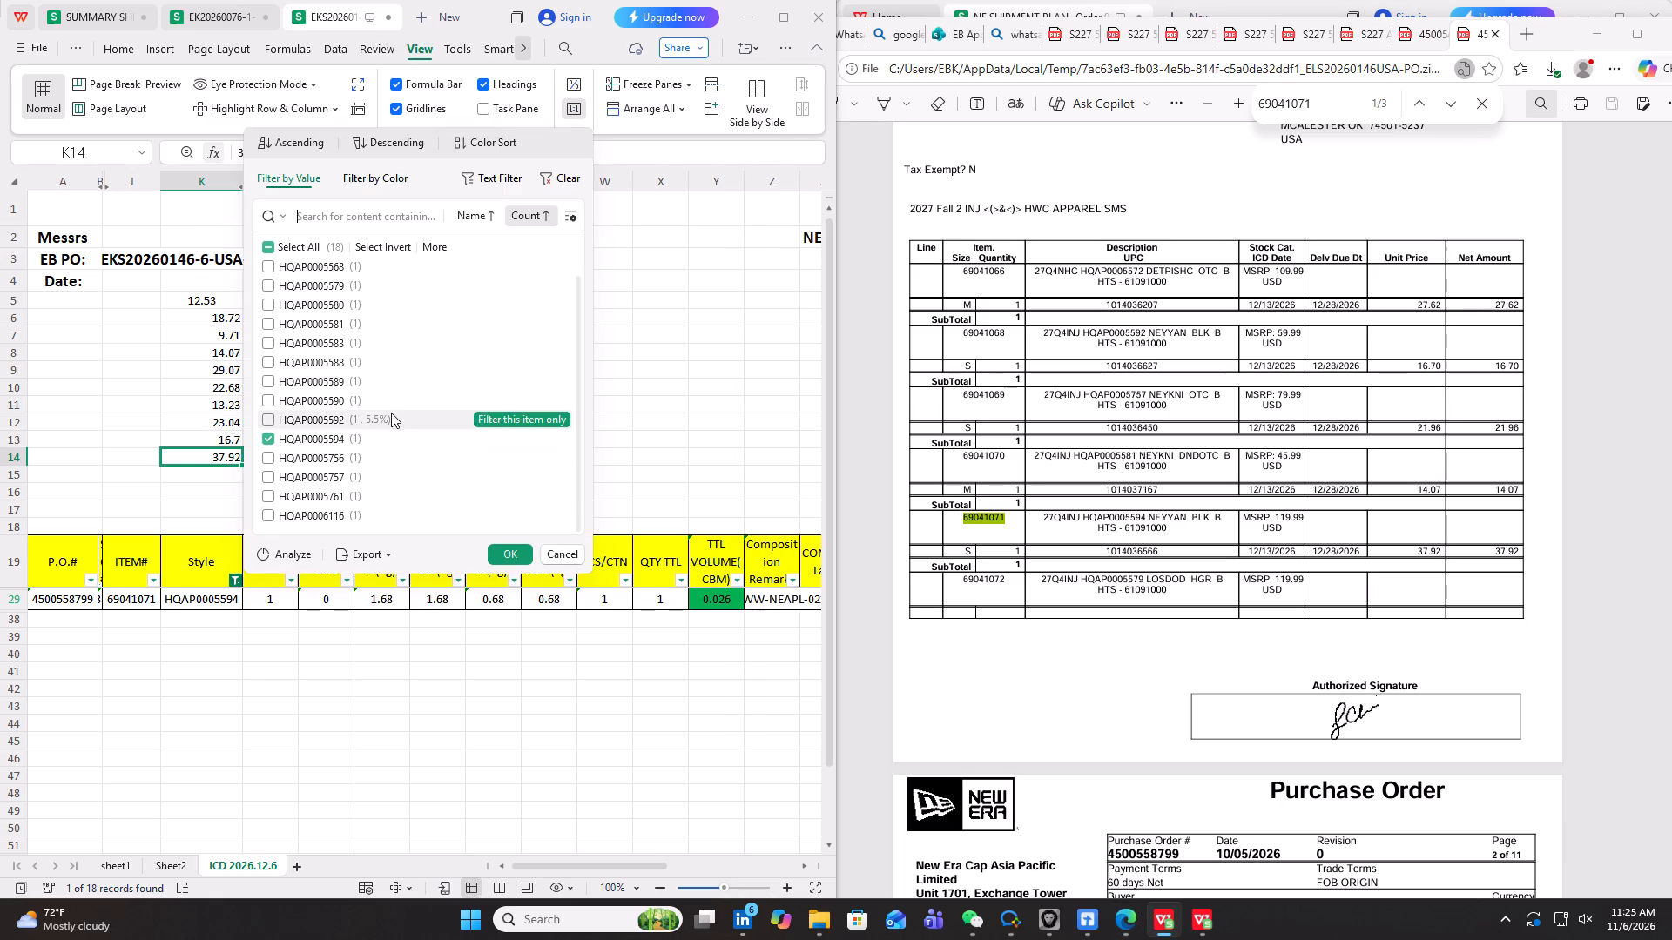
pyautogui.scroll(-2, 401, 421)
pyautogui.click(530, 454)
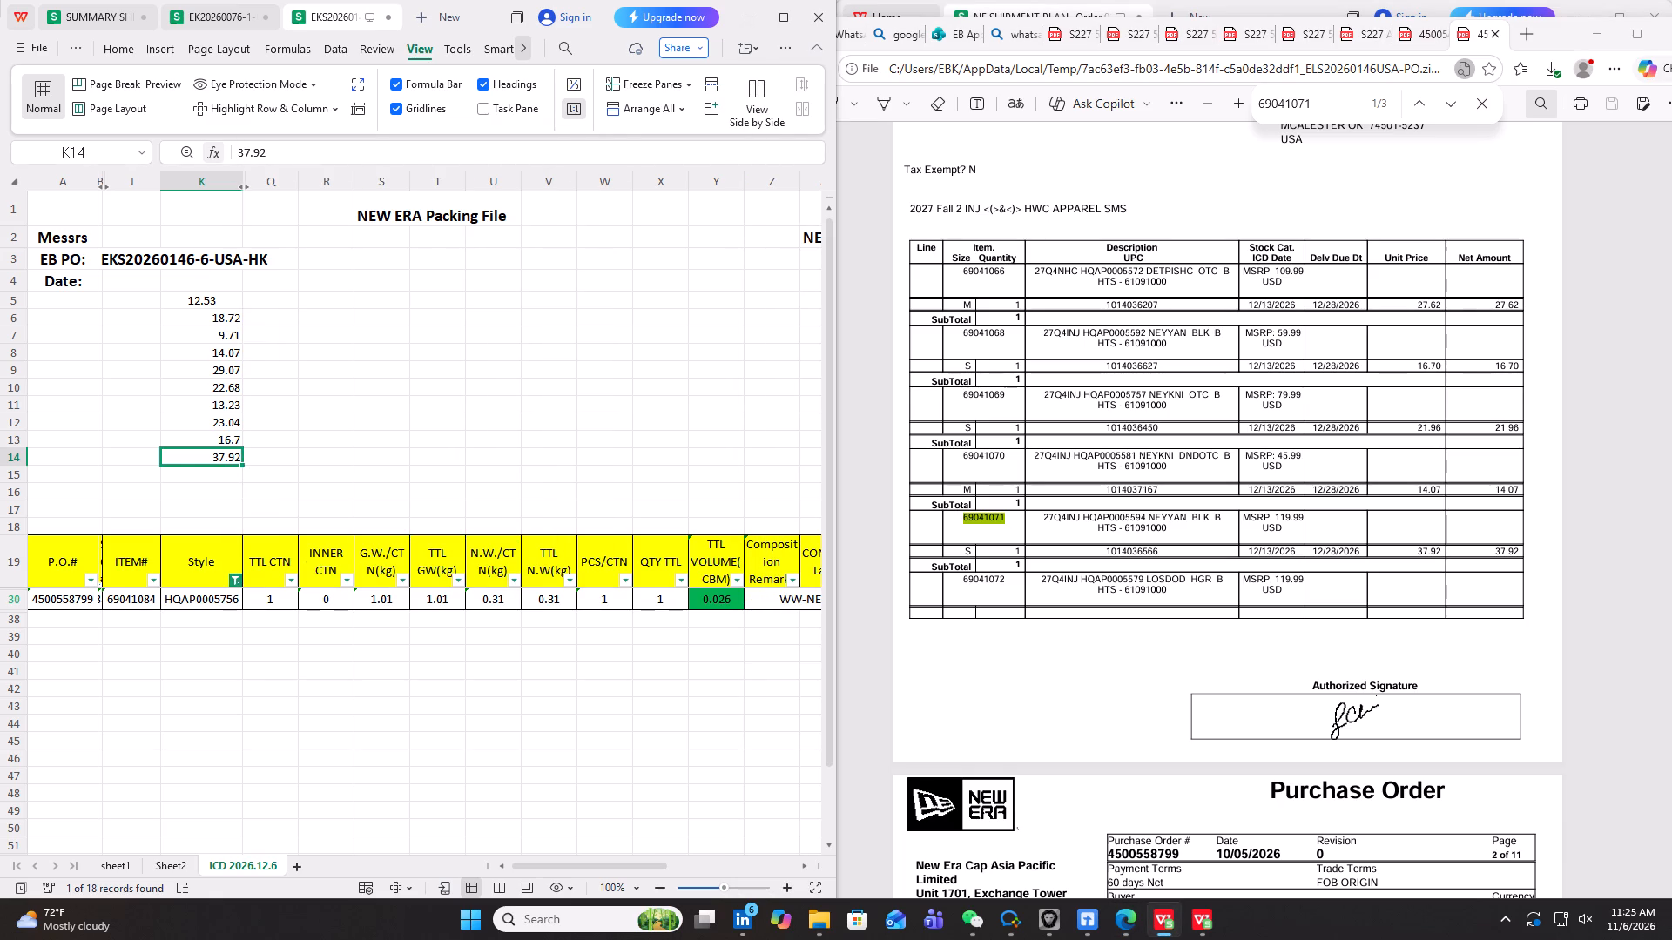
pyautogui.scroll(4, 354, 696)
pyautogui.click(130, 603)
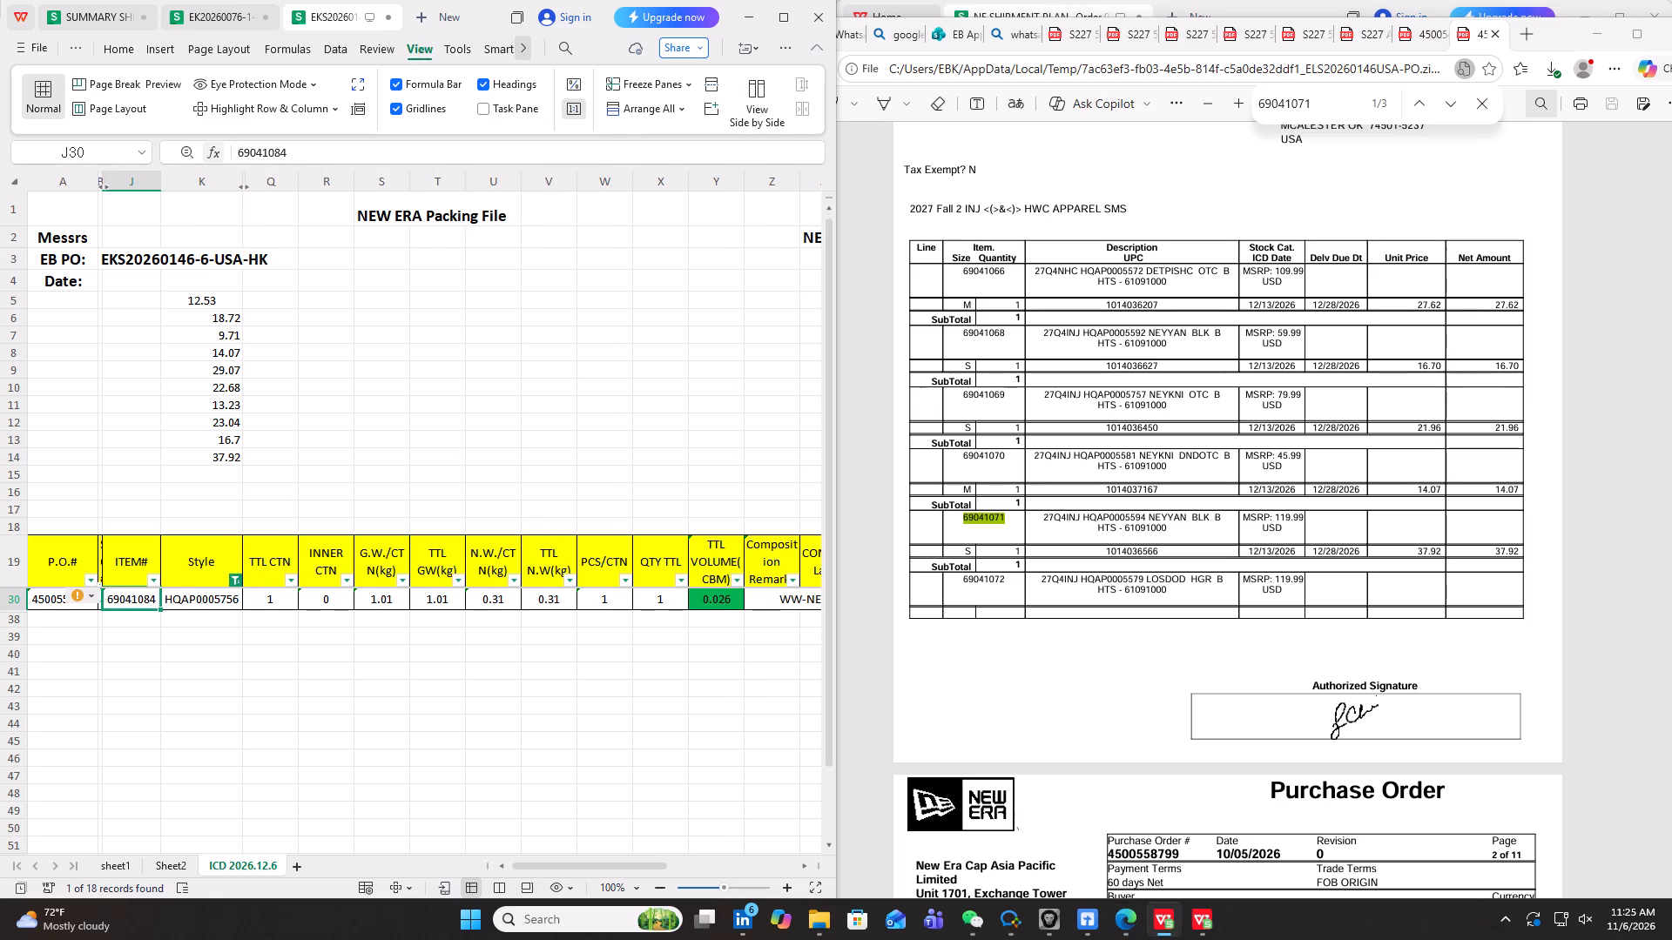
pyautogui.doubleClick(262, 151)
pyautogui.click(275, 123)
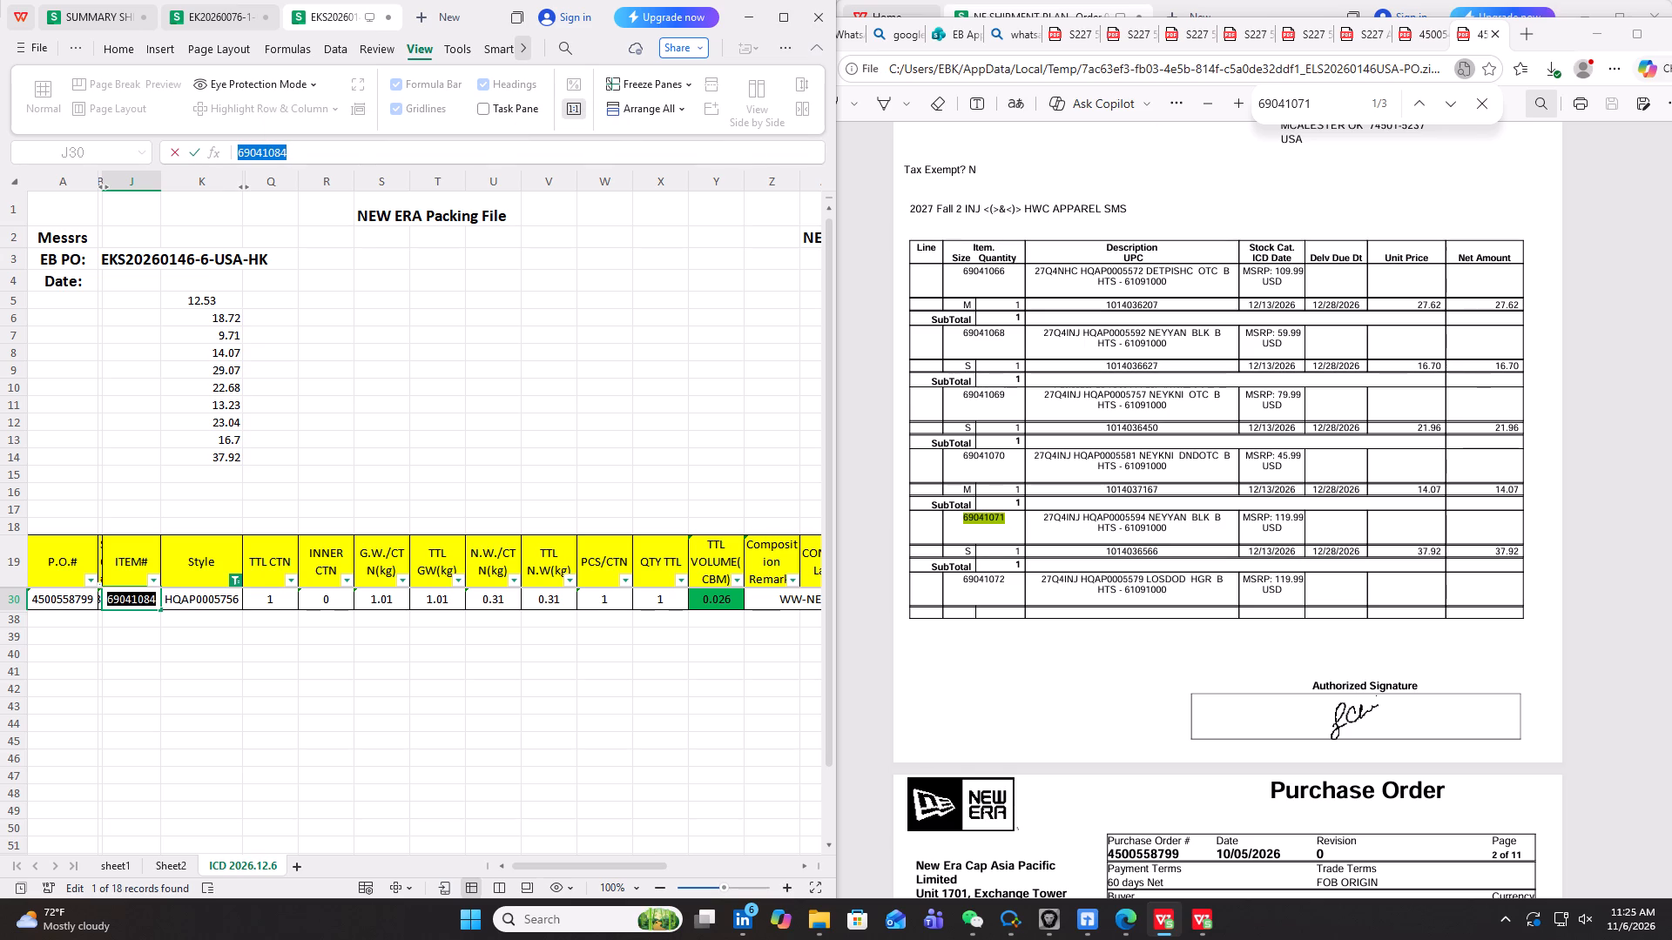
pyautogui.doubleClick(1293, 101)
pyautogui.hotkey('ctrl', 'v')
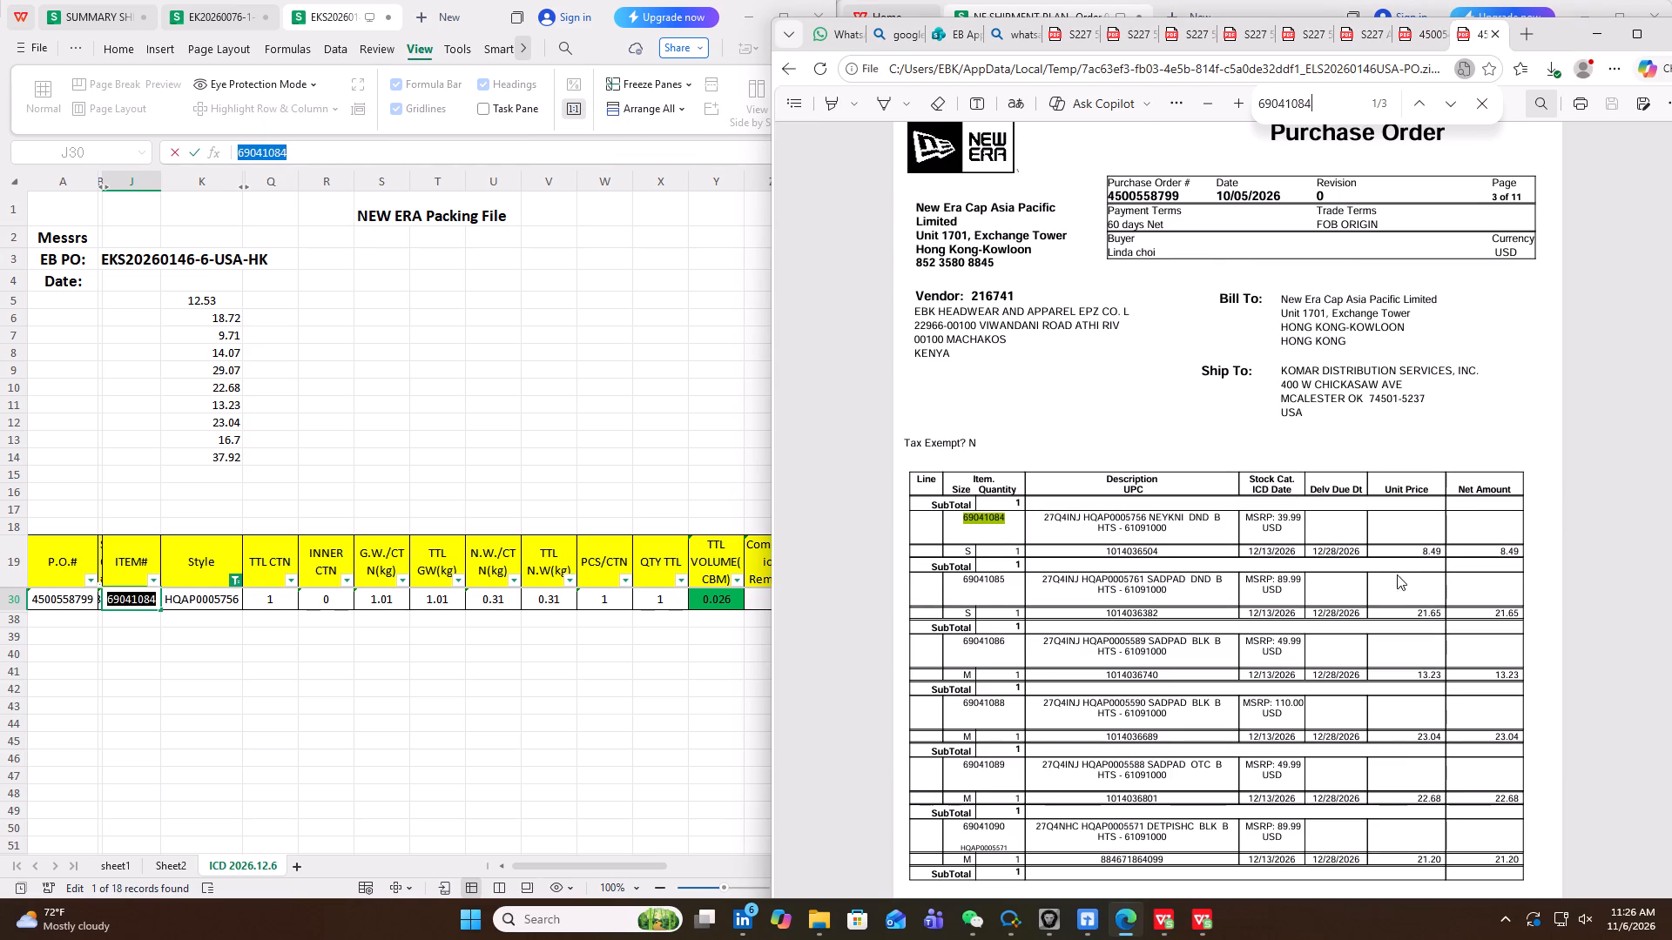
# Copy item 69041084's unit price 8.49 from the purchase order into cell K15, and check the price at the item's next match.
pyautogui.moveTo(1425, 547); pyautogui.dragTo(1439, 550)
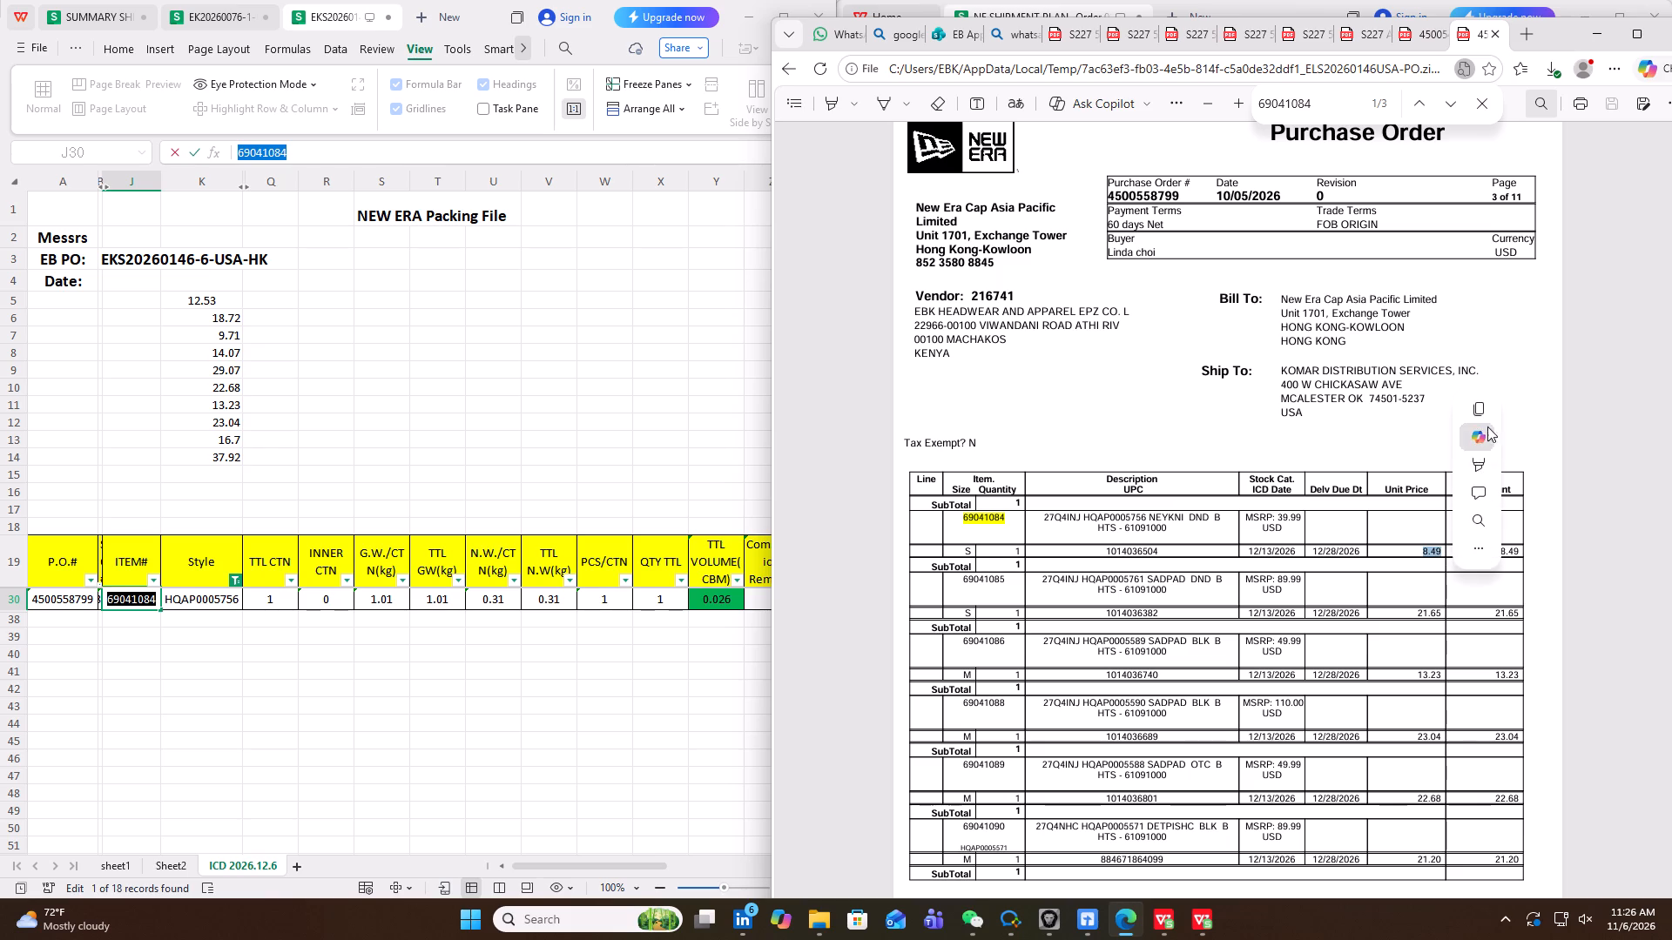
pyautogui.click(1477, 406)
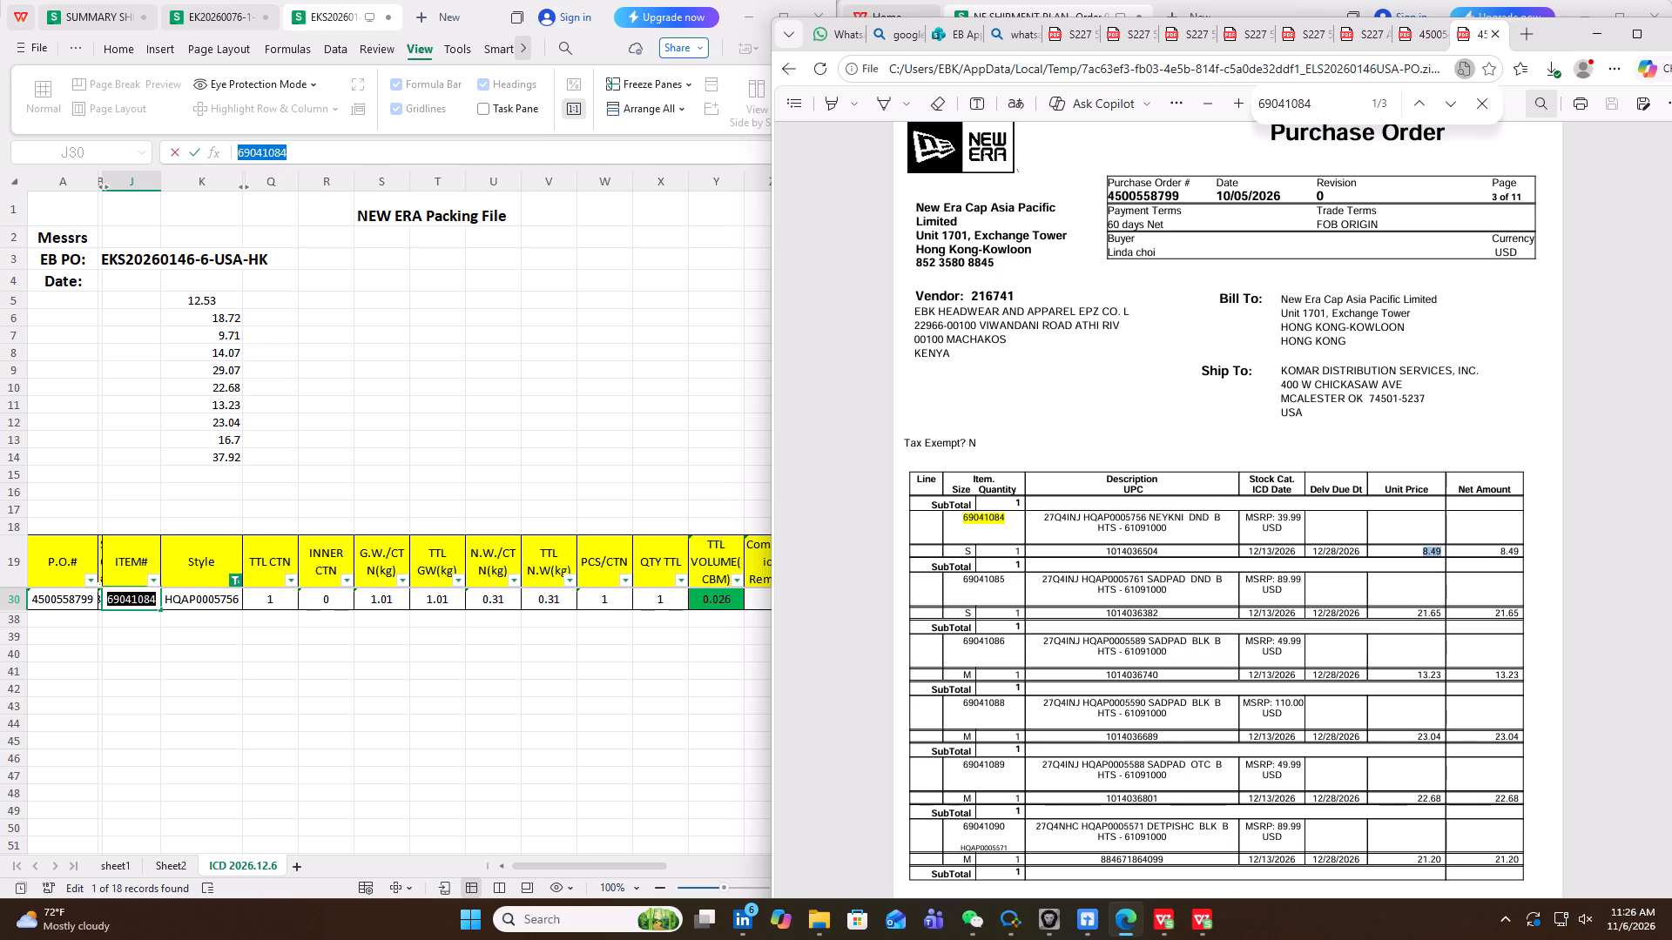
pyautogui.click(223, 477)
pyautogui.hotkey('ctrl', 'v')
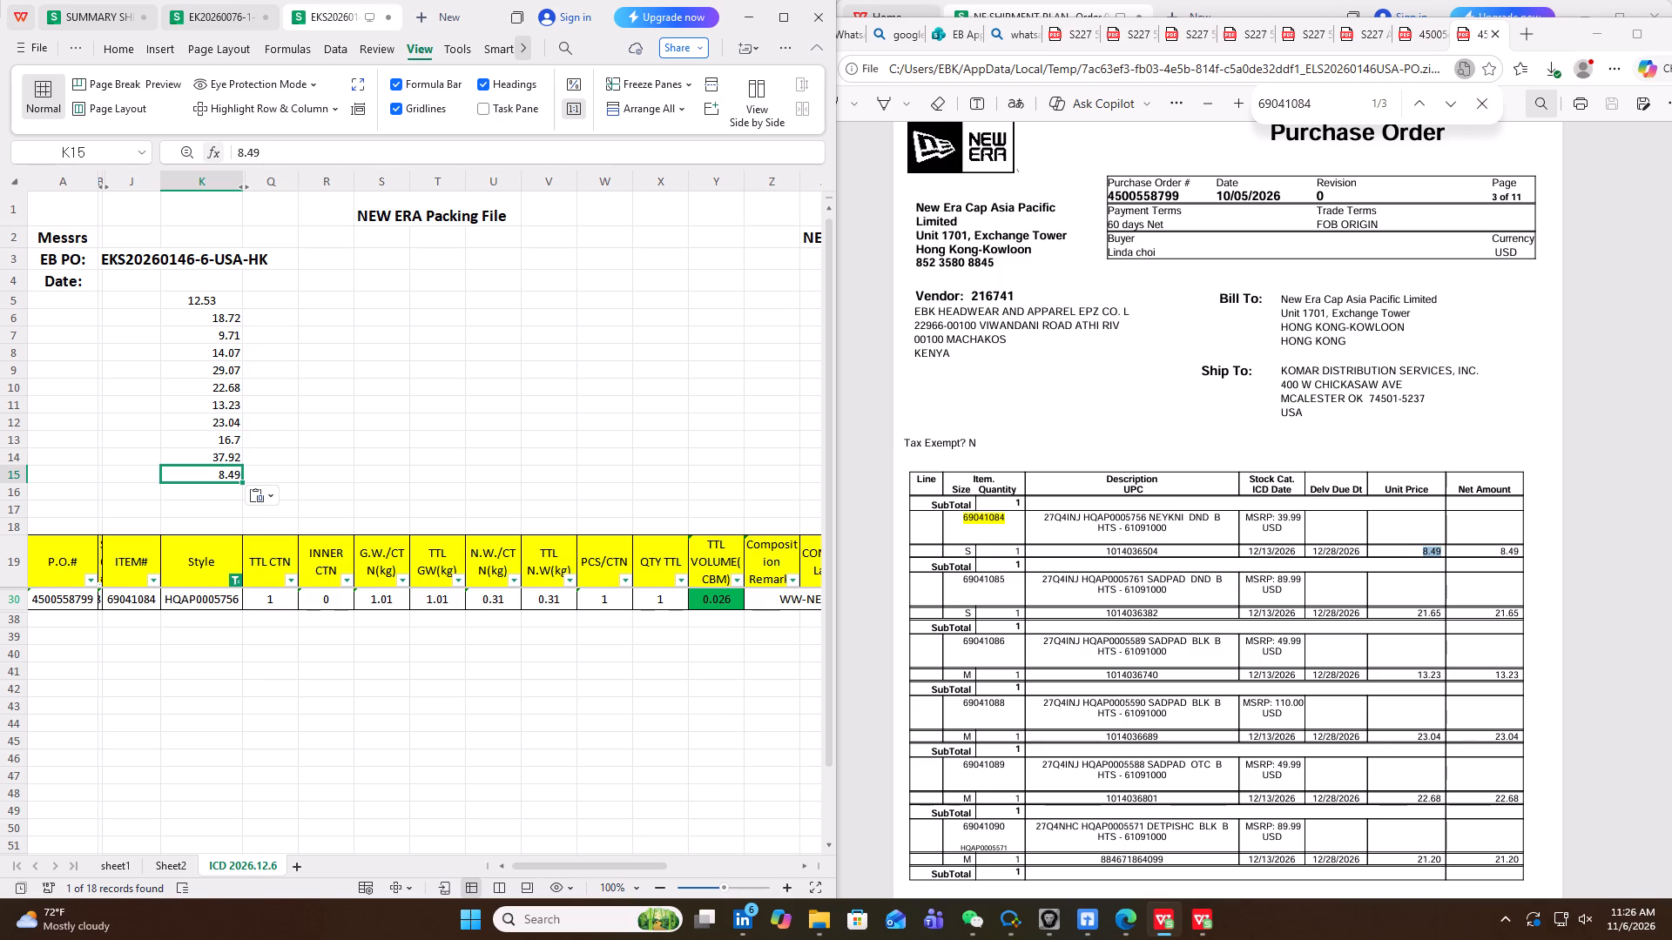
pyautogui.click(1446, 103)
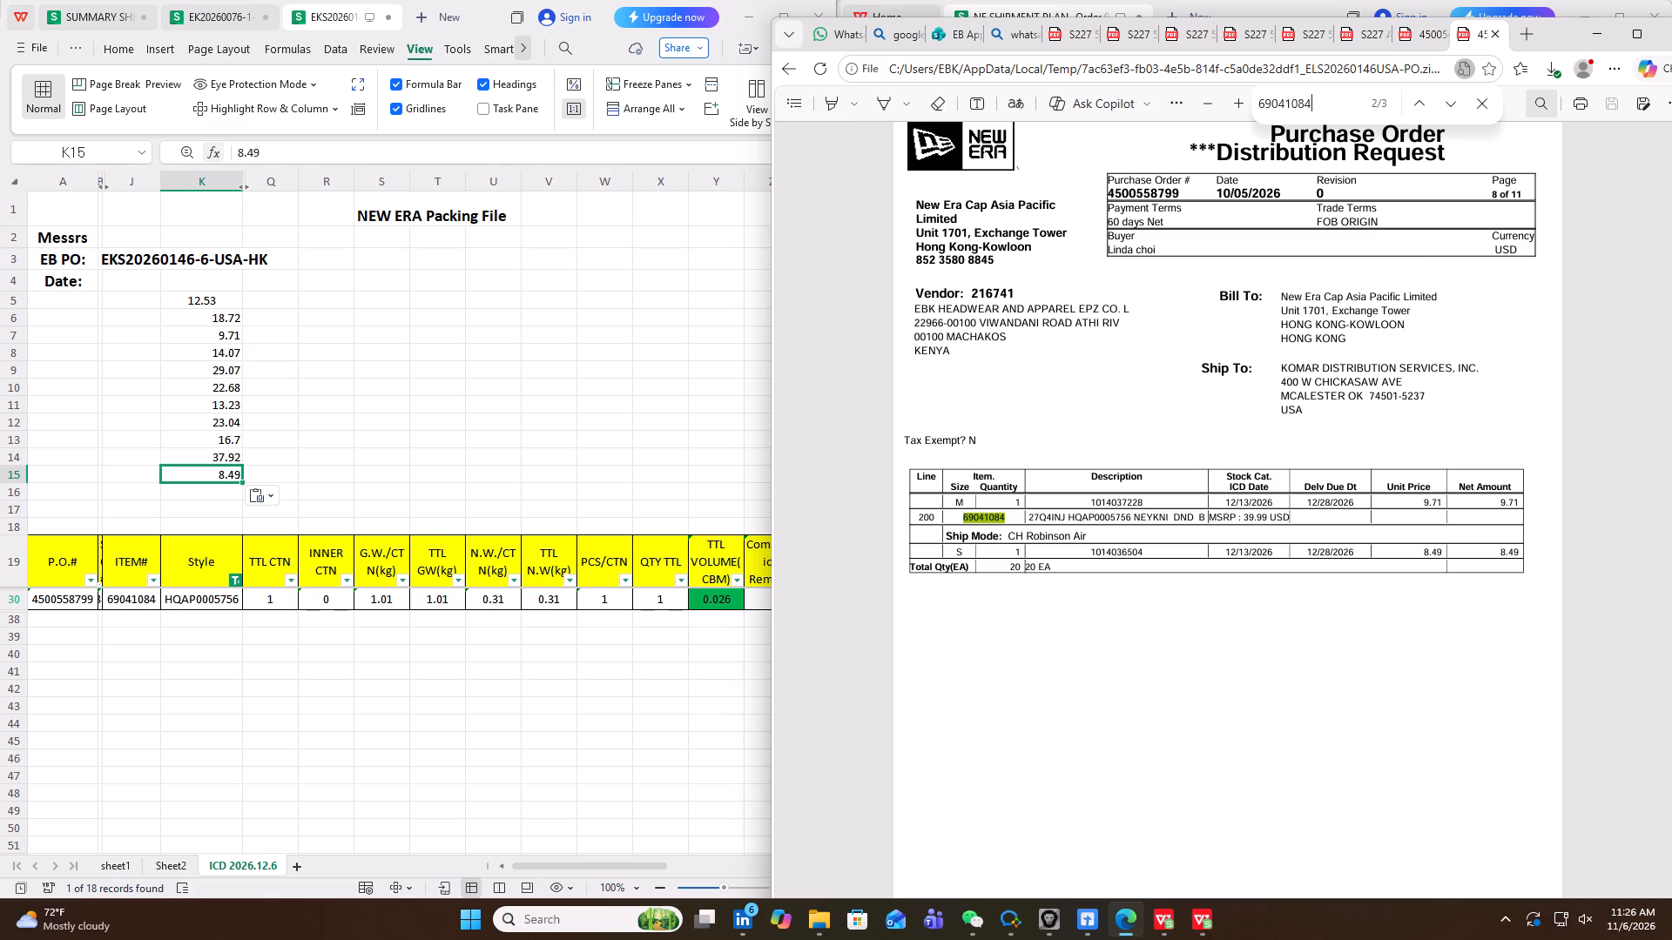
pyautogui.scroll(6, 150, 646)
# Filter the Style column to only HQAP0005757 and search the purchase order PDF for its item number 69041069.
pyautogui.click(236, 579)
pyautogui.scroll(-2, 389, 430)
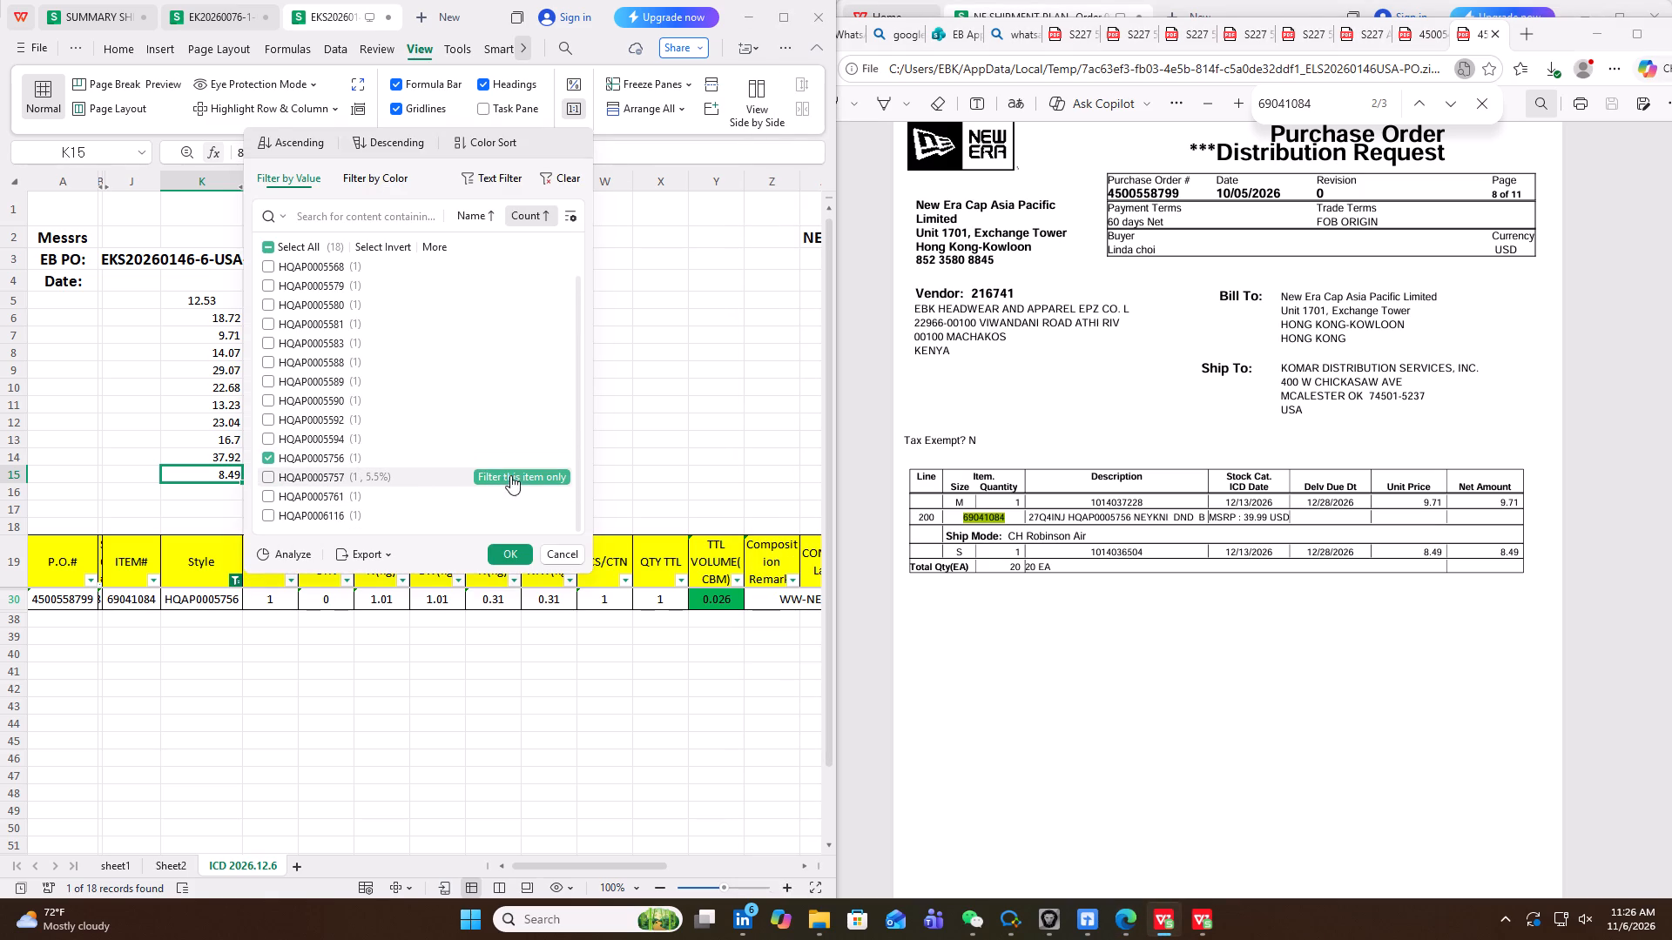
pyautogui.click(519, 472)
pyautogui.scroll(3, 402, 607)
pyautogui.click(142, 605)
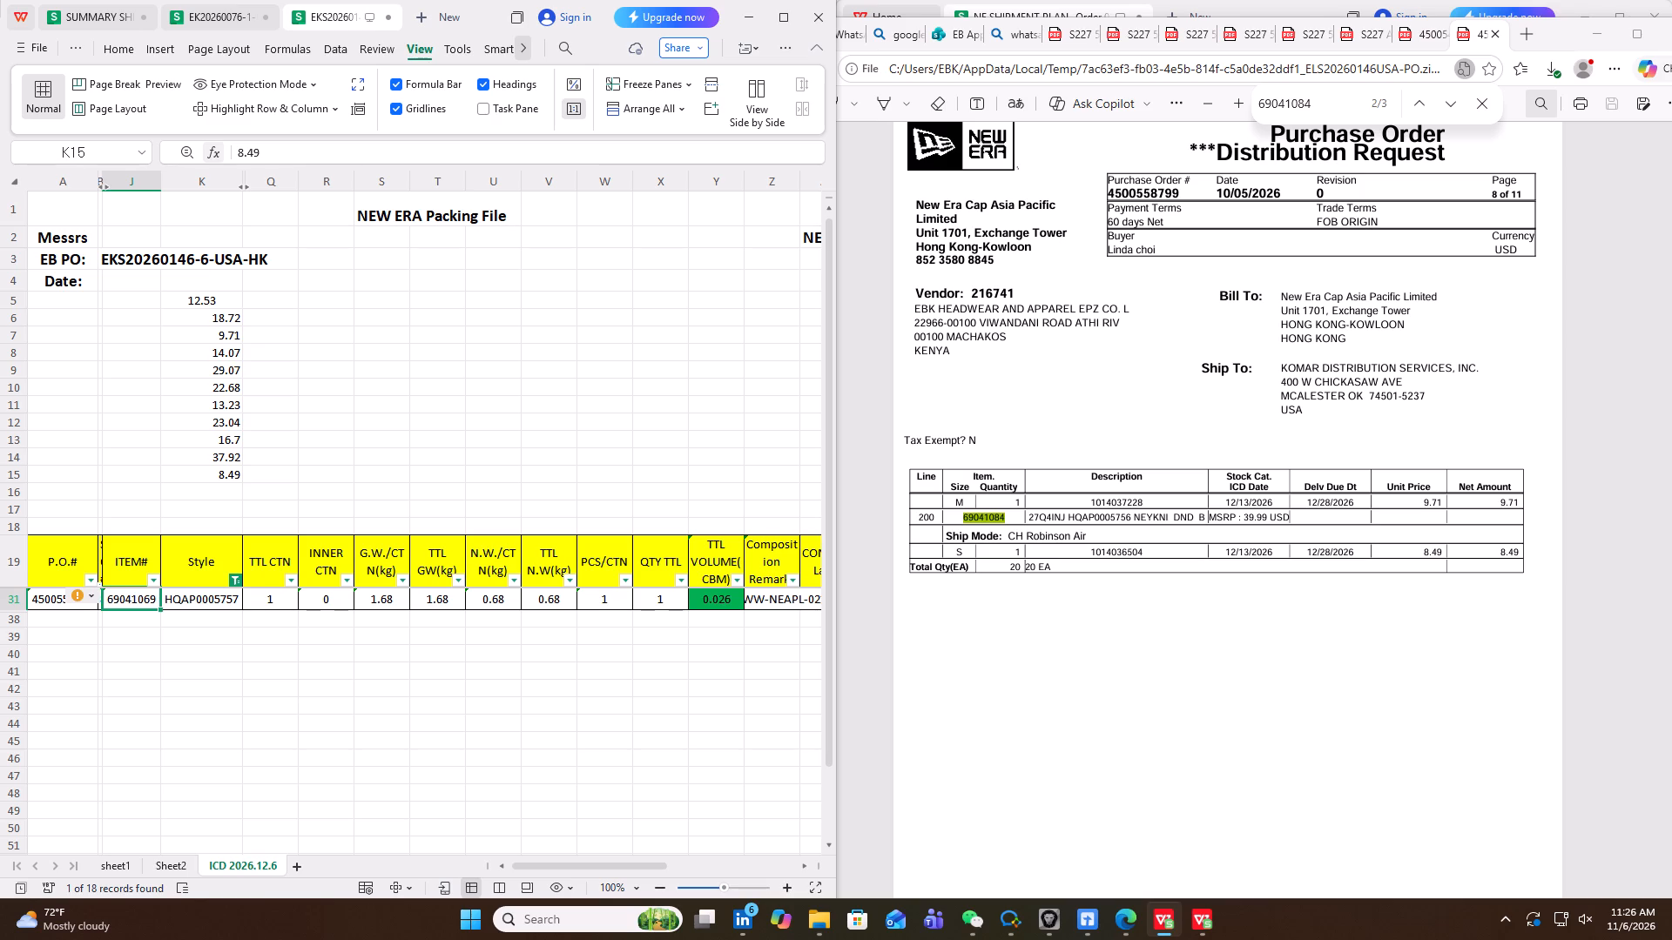
pyautogui.doubleClick(266, 154)
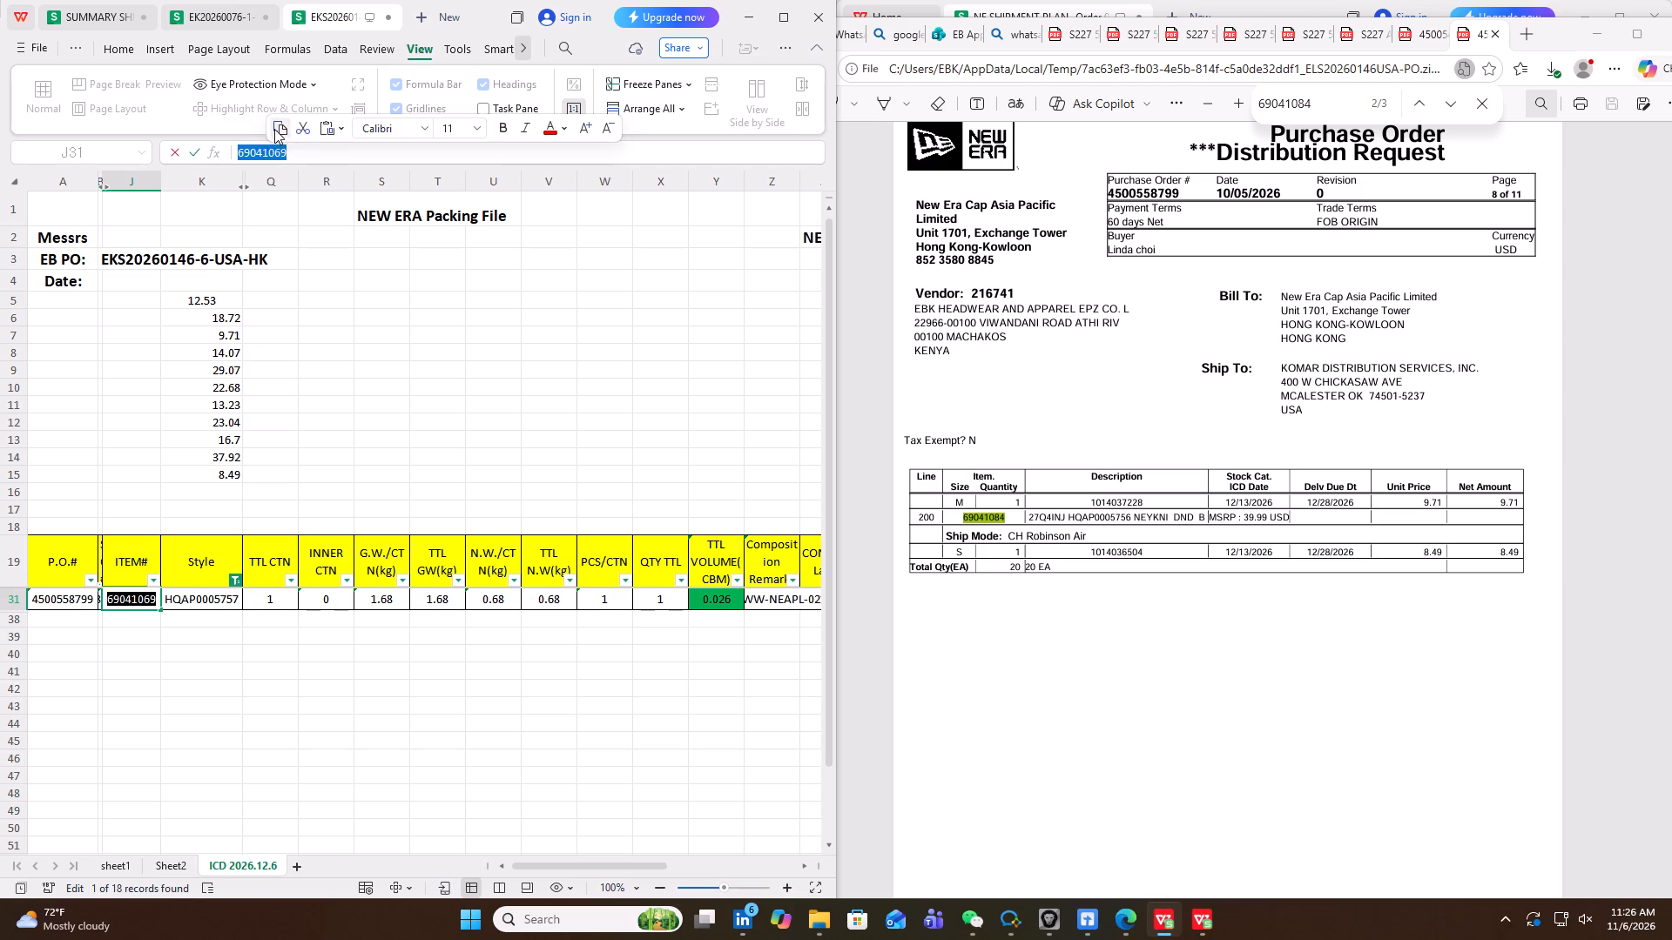
pyautogui.click(276, 124)
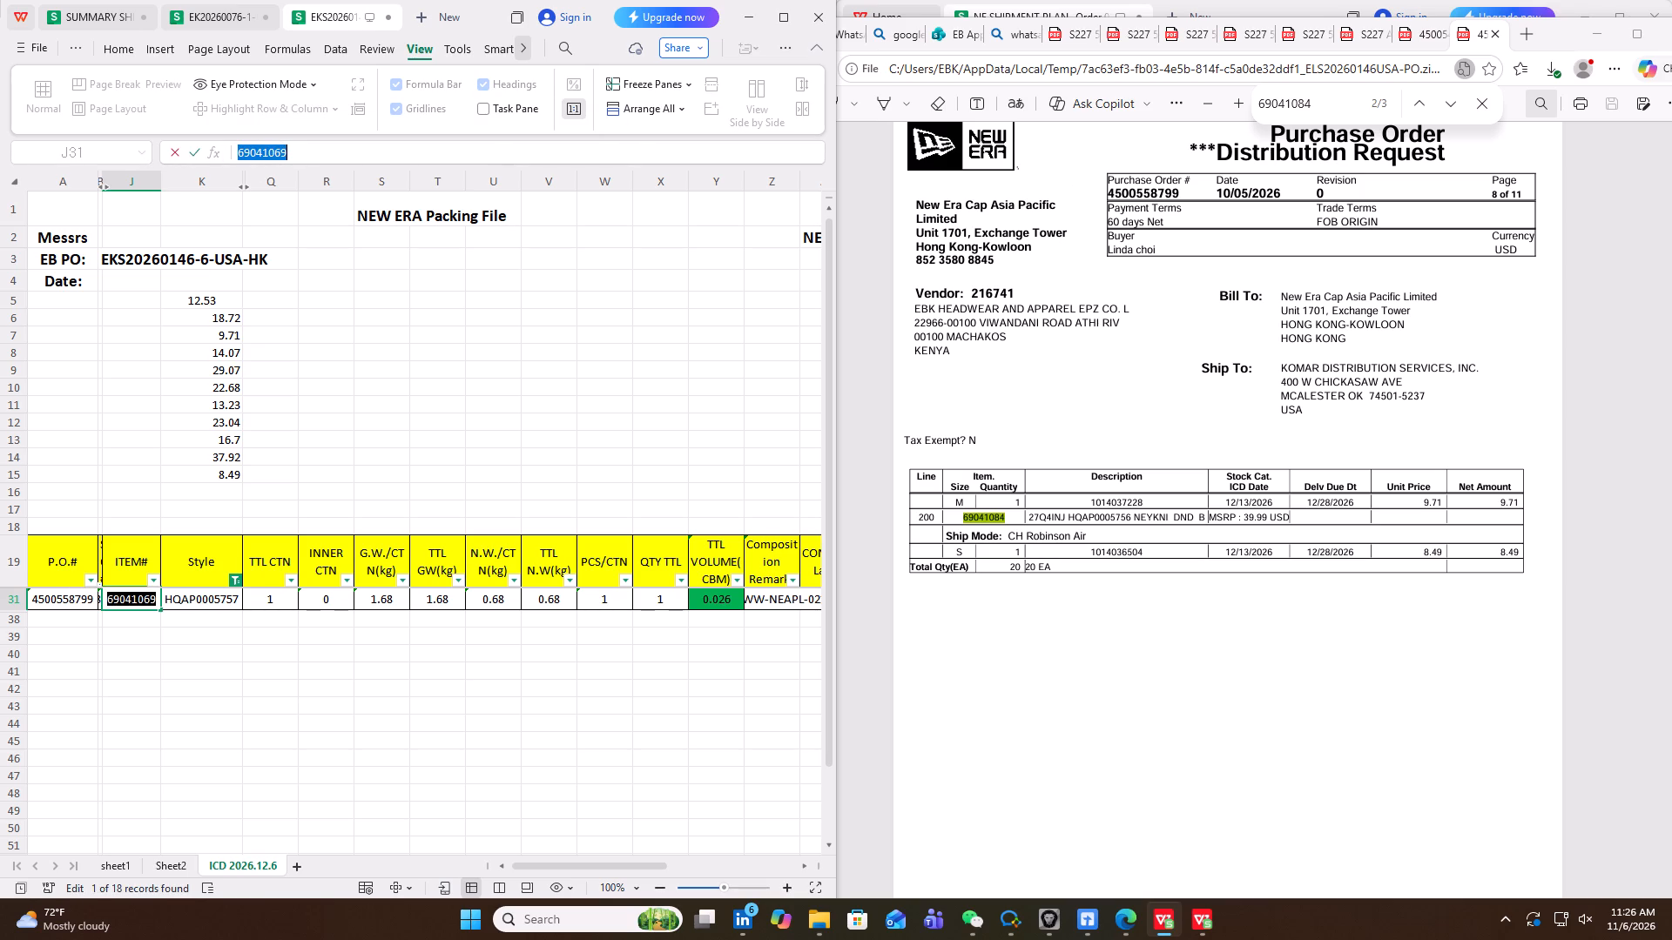
pyautogui.doubleClick(1293, 101)
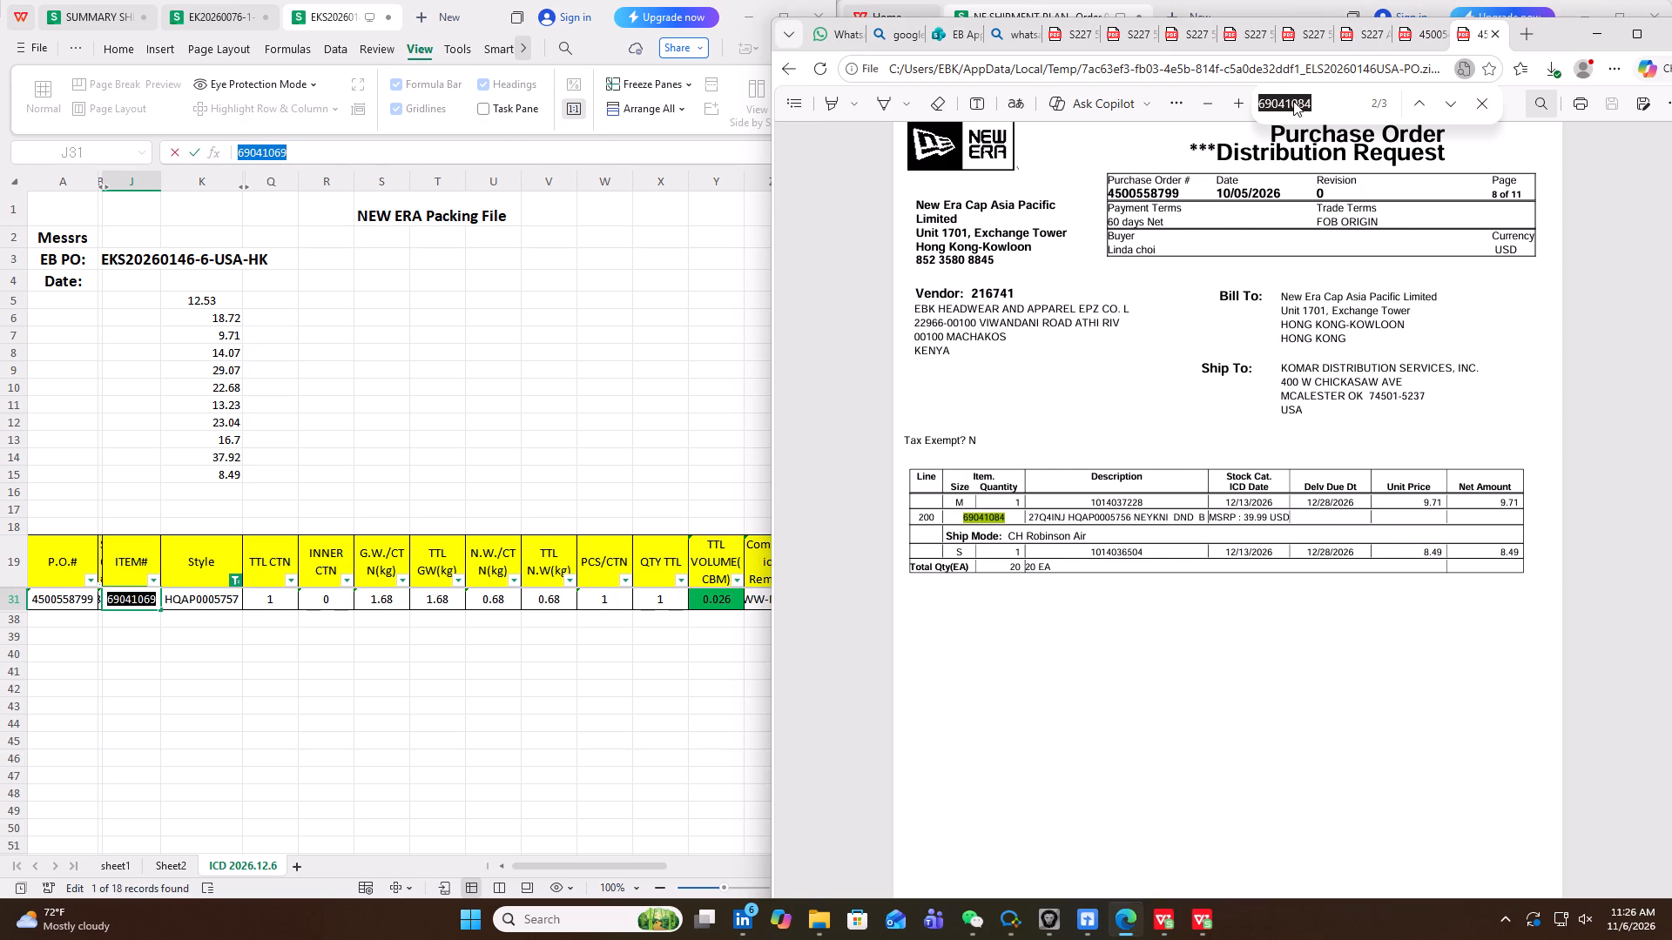
pyautogui.hotkey('ctrl', 'v')
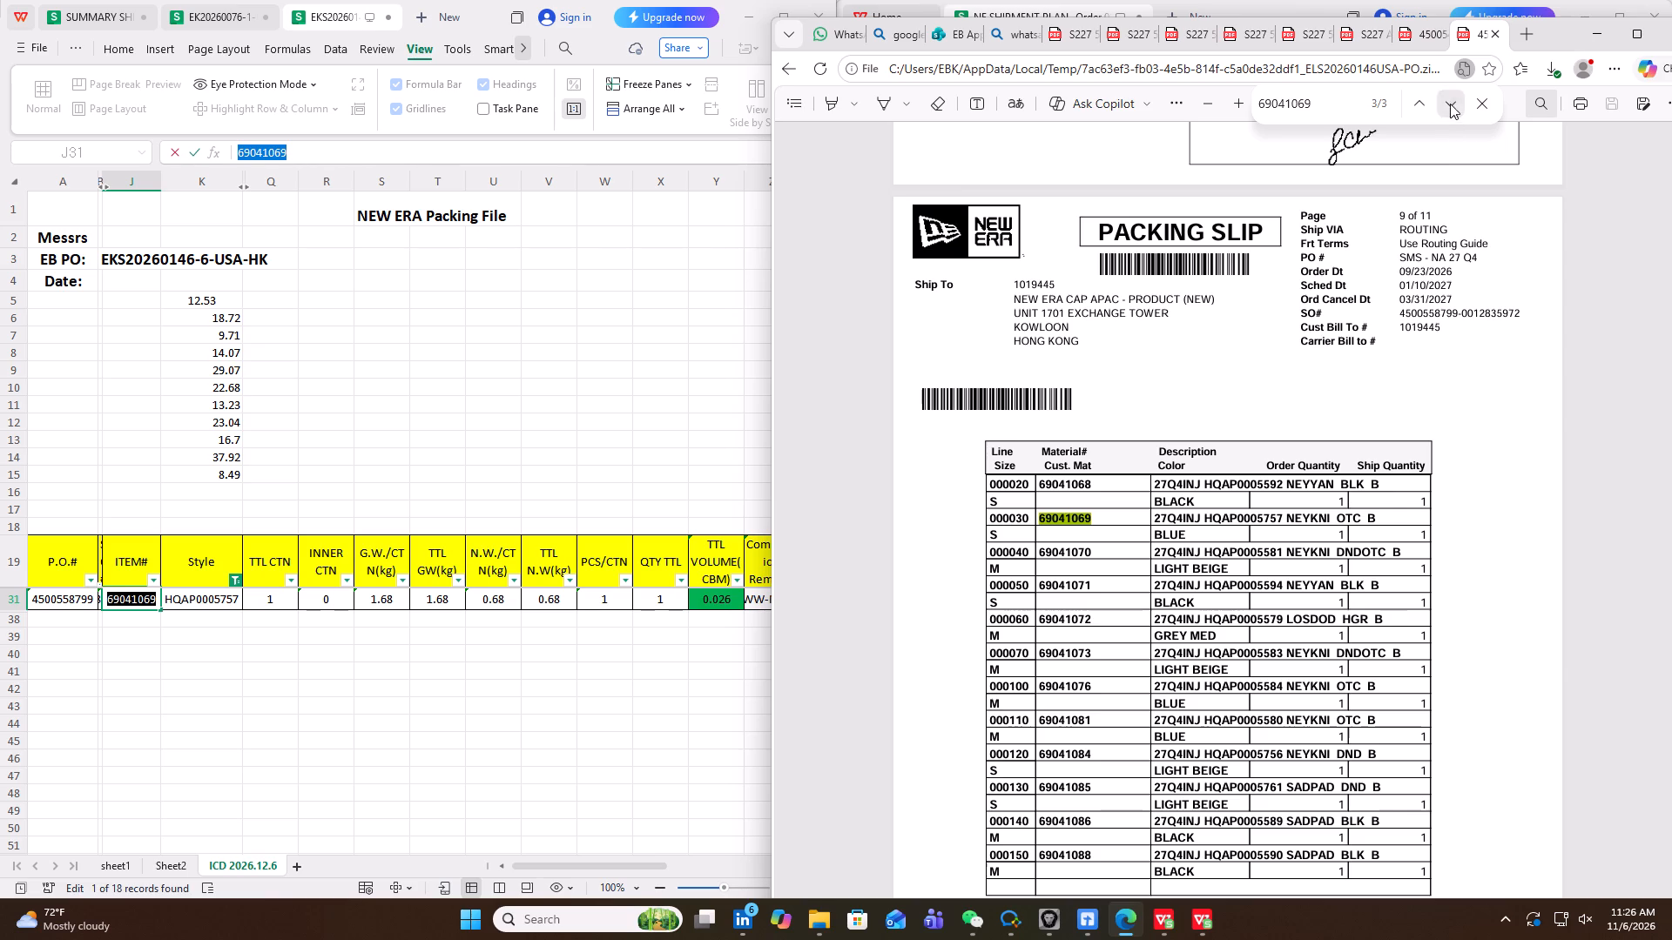
pyautogui.click(1450, 104)
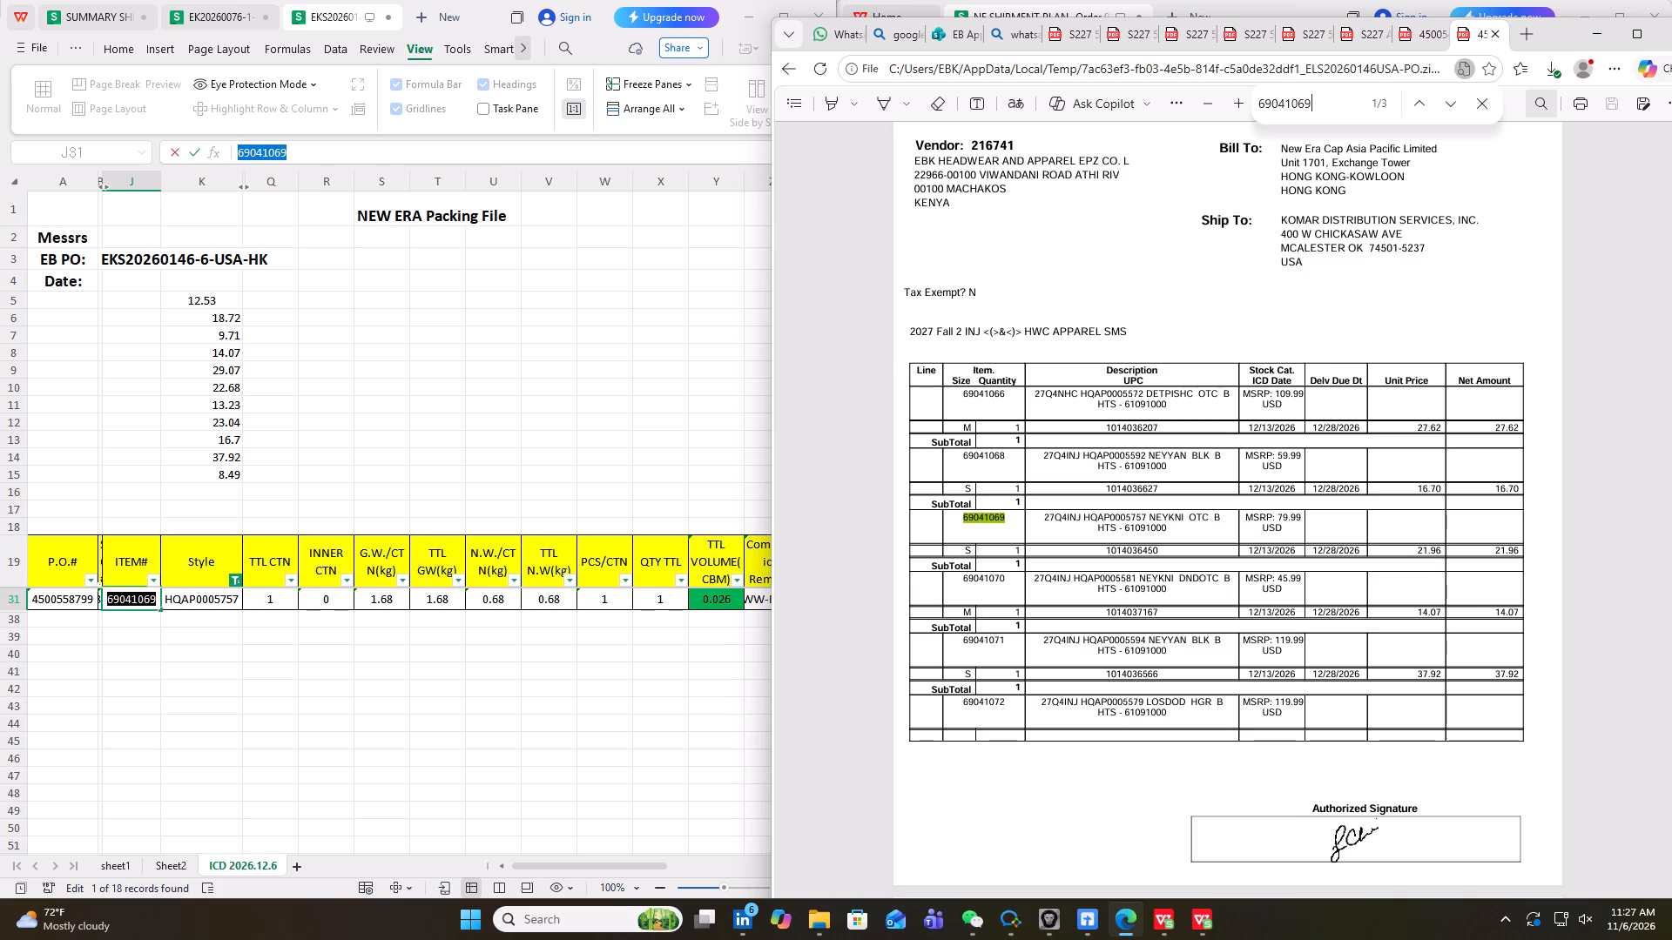
# Copy item 69041069's unit price 21.96 from the purchase order into cell K16.
pyautogui.moveTo(1417, 550); pyautogui.dragTo(1438, 552)
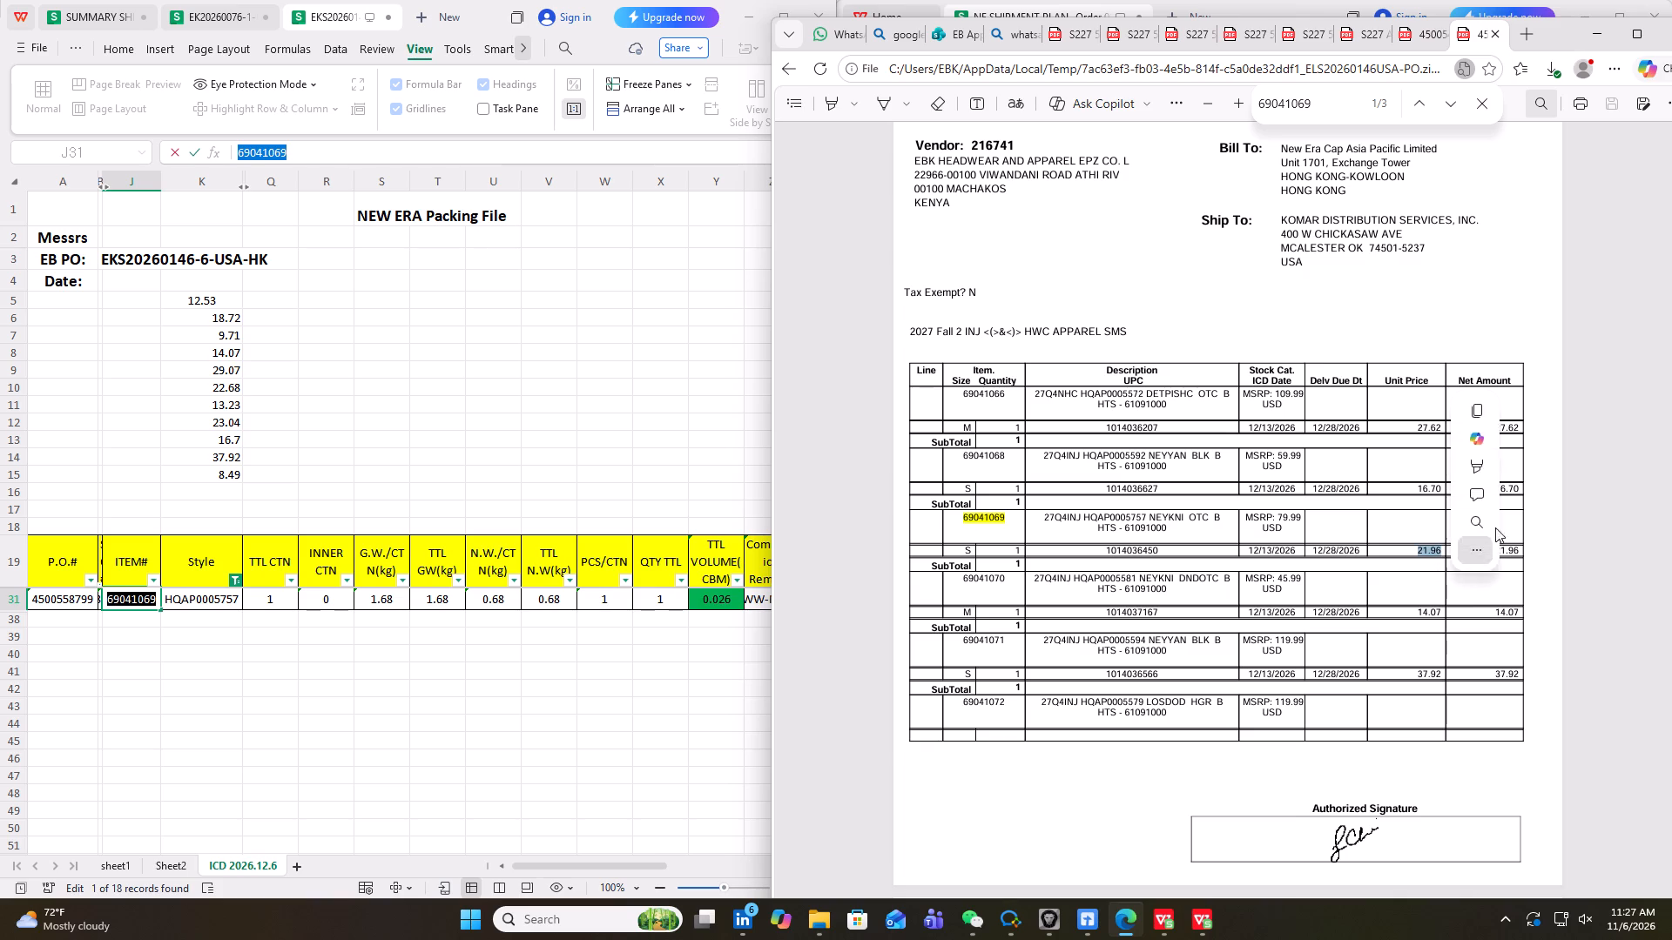
pyautogui.click(1483, 411)
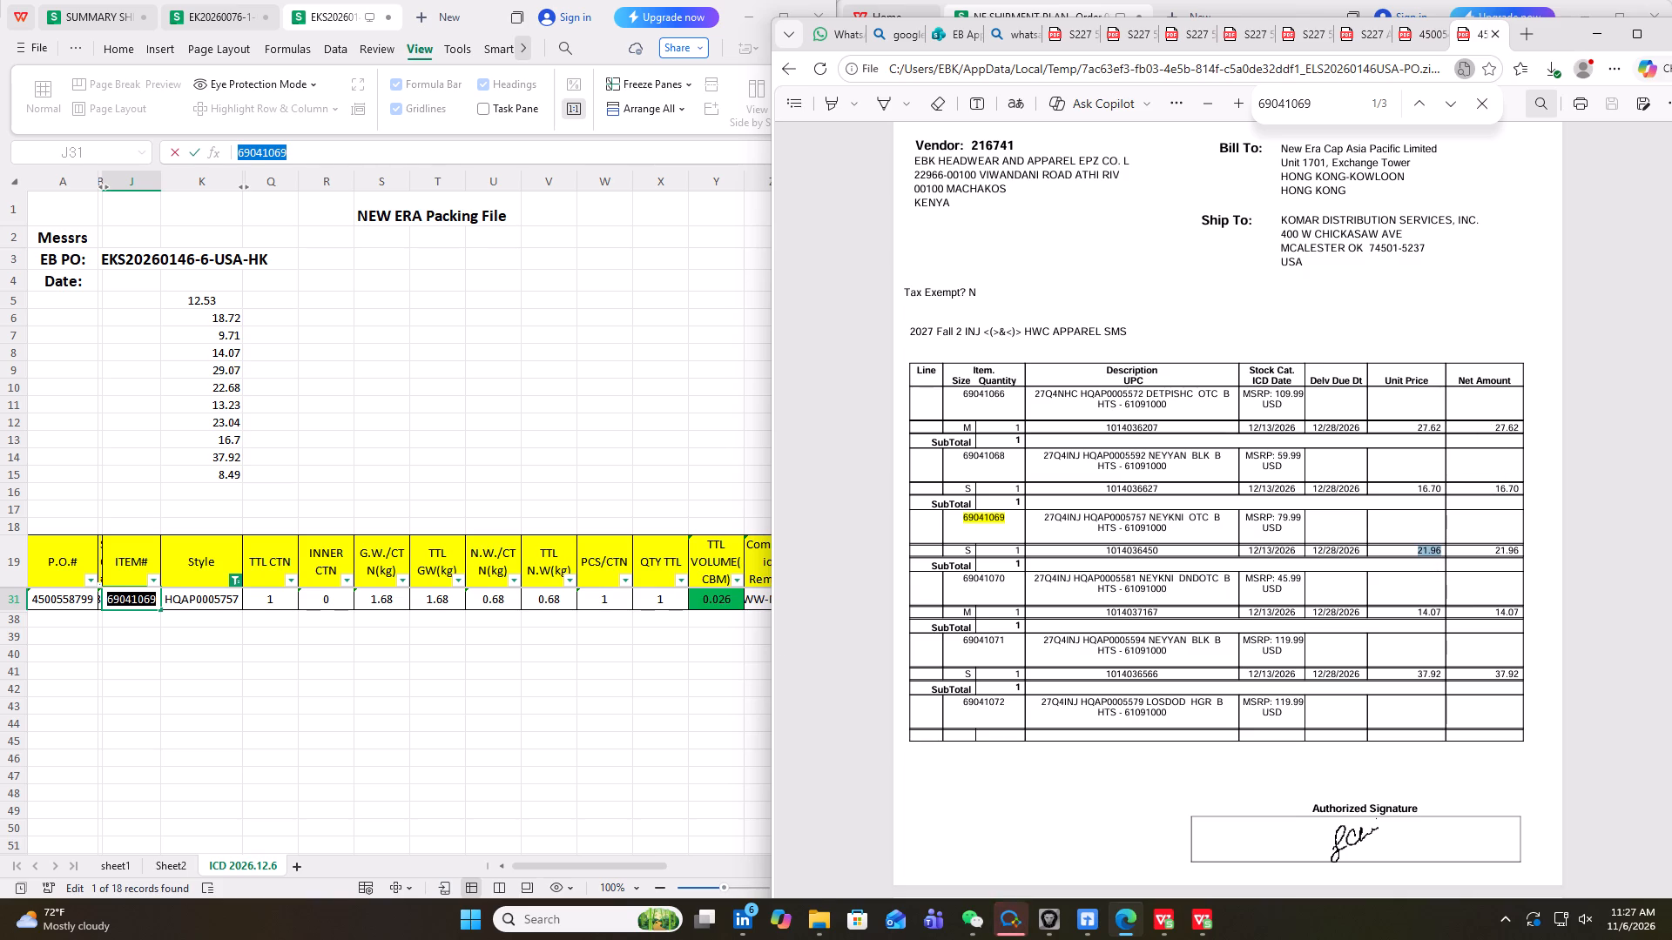
pyautogui.click(226, 494)
pyautogui.hotkey('ctrl', 'v')
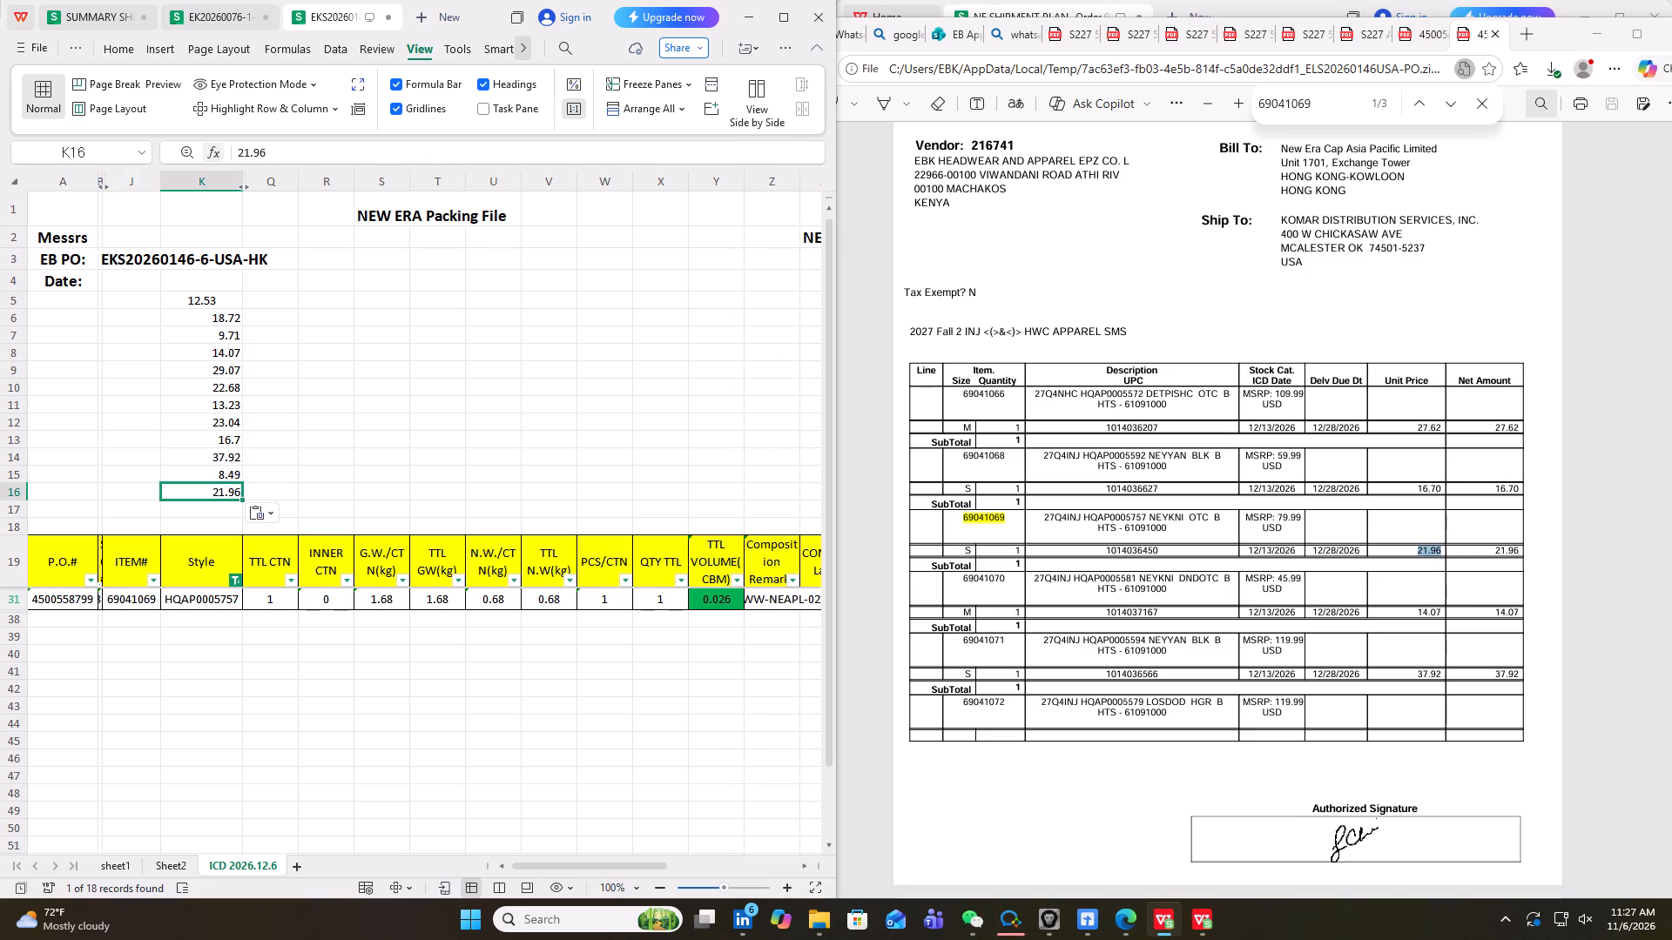